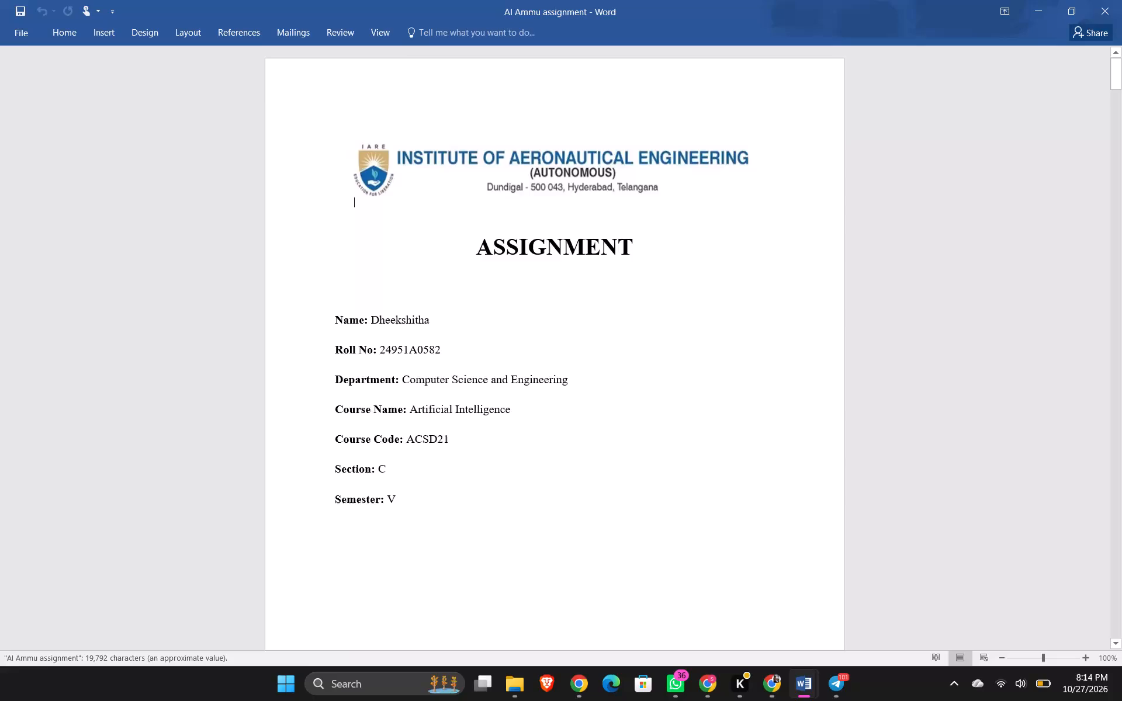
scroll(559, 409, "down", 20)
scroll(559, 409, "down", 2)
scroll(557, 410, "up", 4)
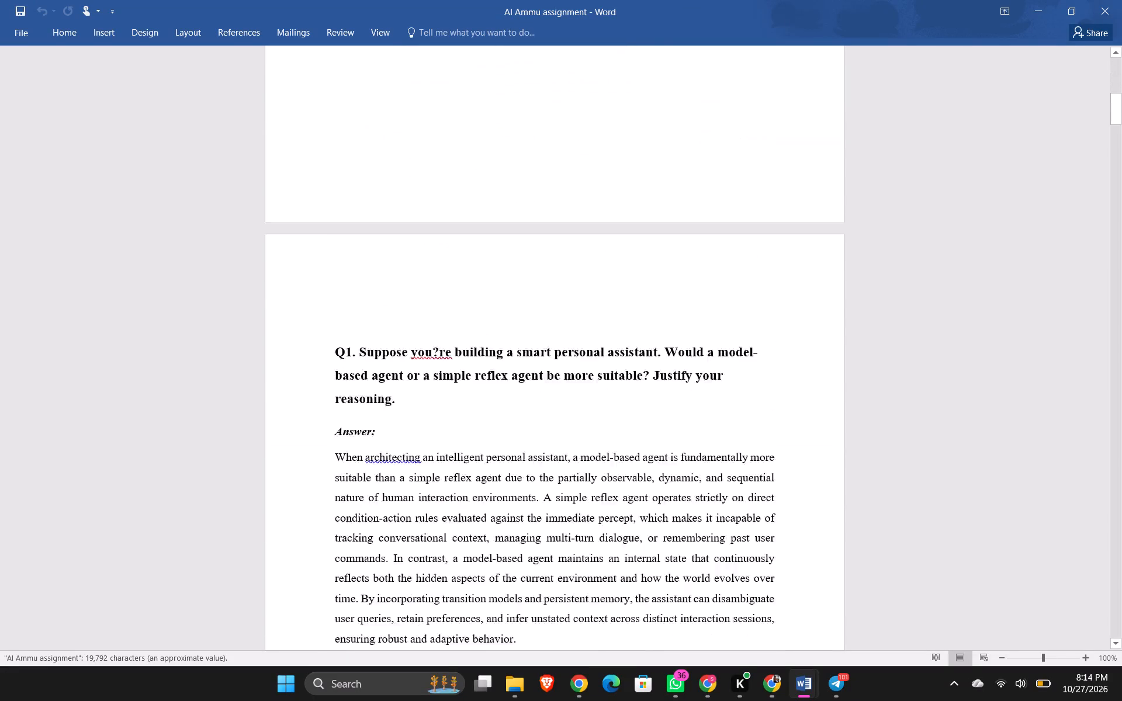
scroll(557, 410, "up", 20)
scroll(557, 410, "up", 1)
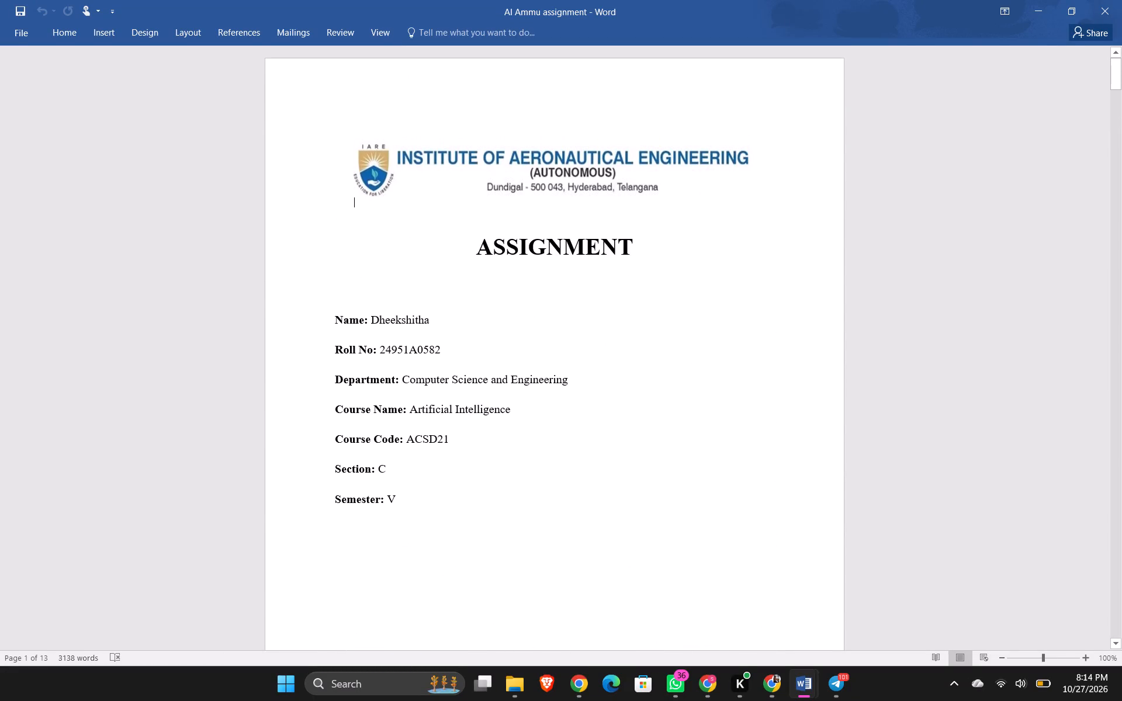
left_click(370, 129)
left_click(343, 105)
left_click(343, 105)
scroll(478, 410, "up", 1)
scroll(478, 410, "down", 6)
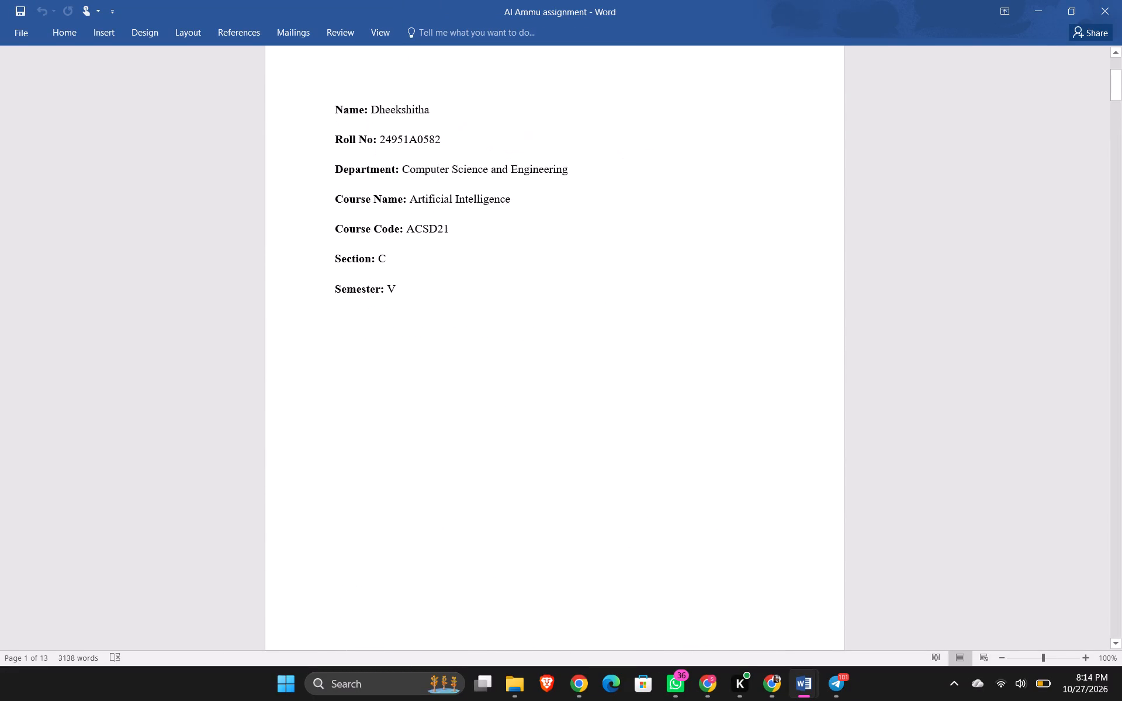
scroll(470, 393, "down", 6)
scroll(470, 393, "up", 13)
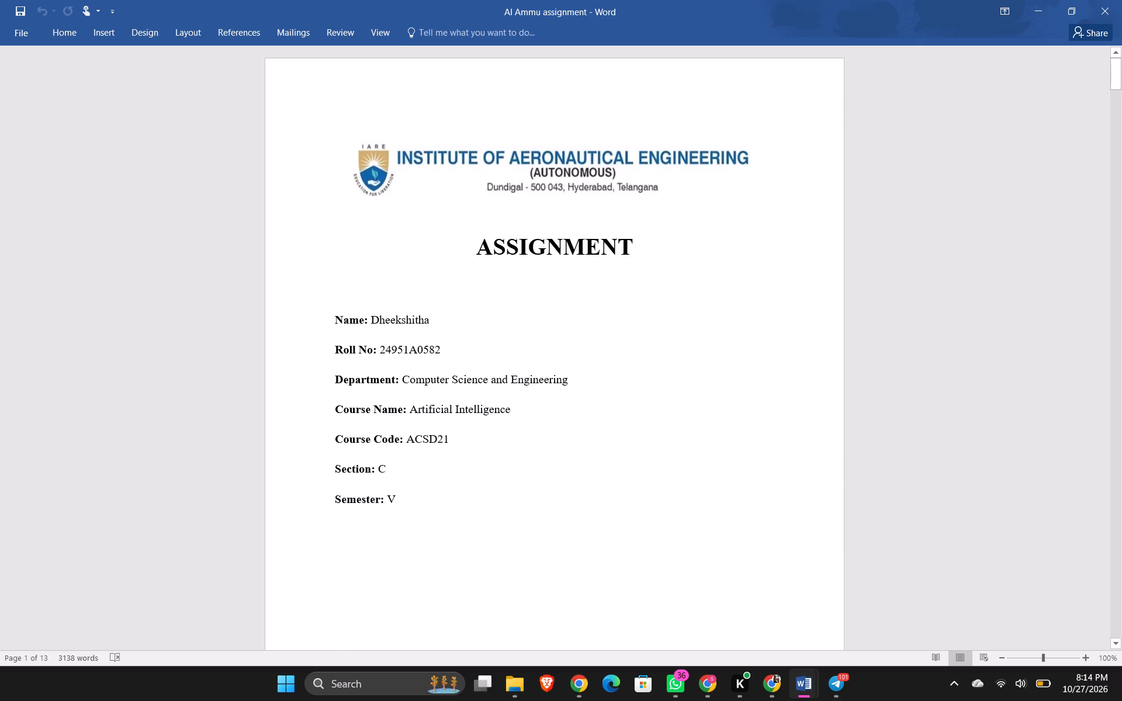
Insert a page break ahead of the cover page's institute letterhead and paste the copied plagiarism scan report image.
left_click(355, 106)
left_click(86, 32)
left_click(98, 33)
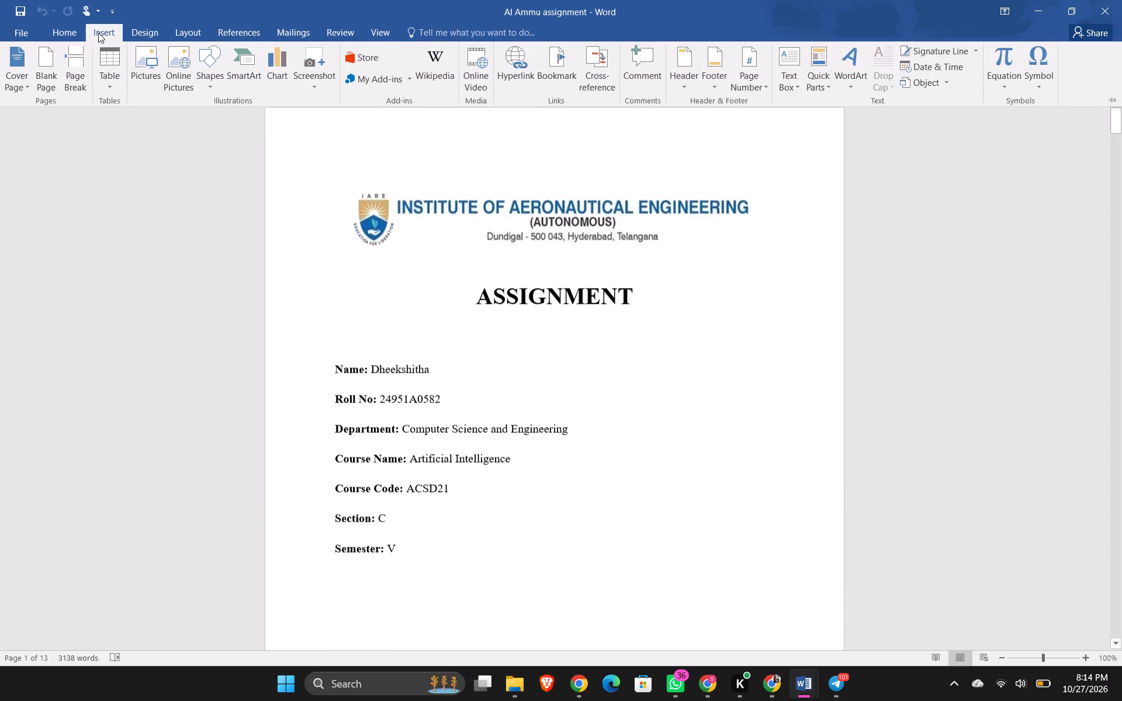
left_click(57, 82)
scroll(507, 501, "up", 15)
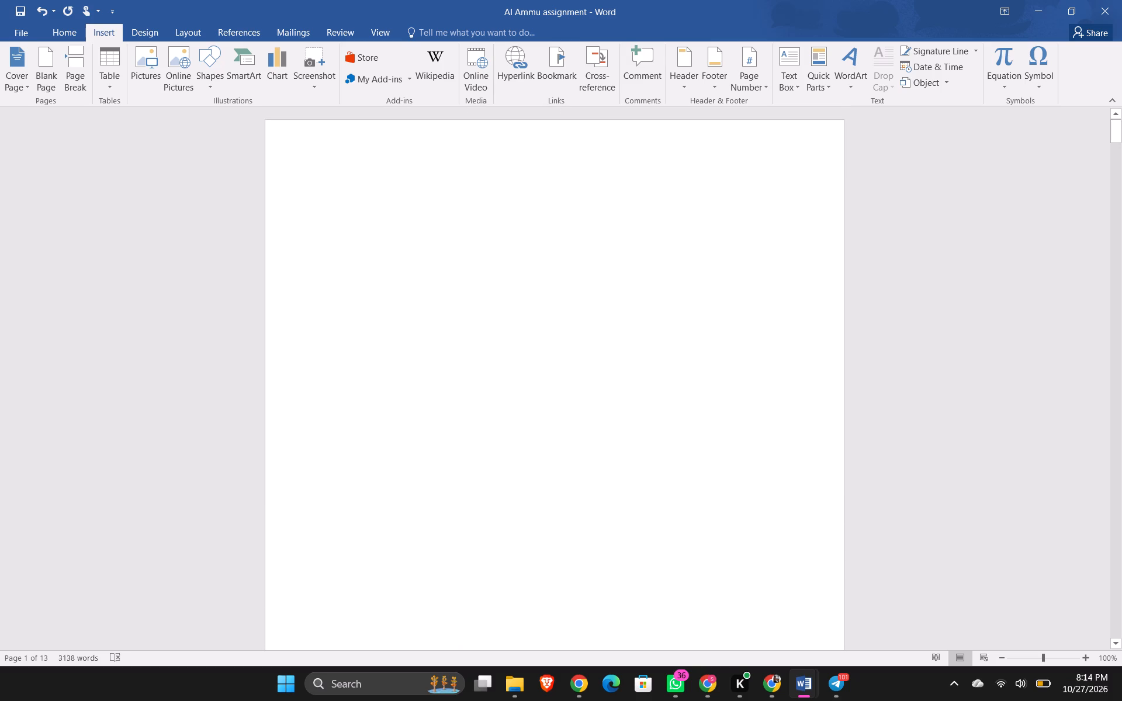
key("ctrl+v")
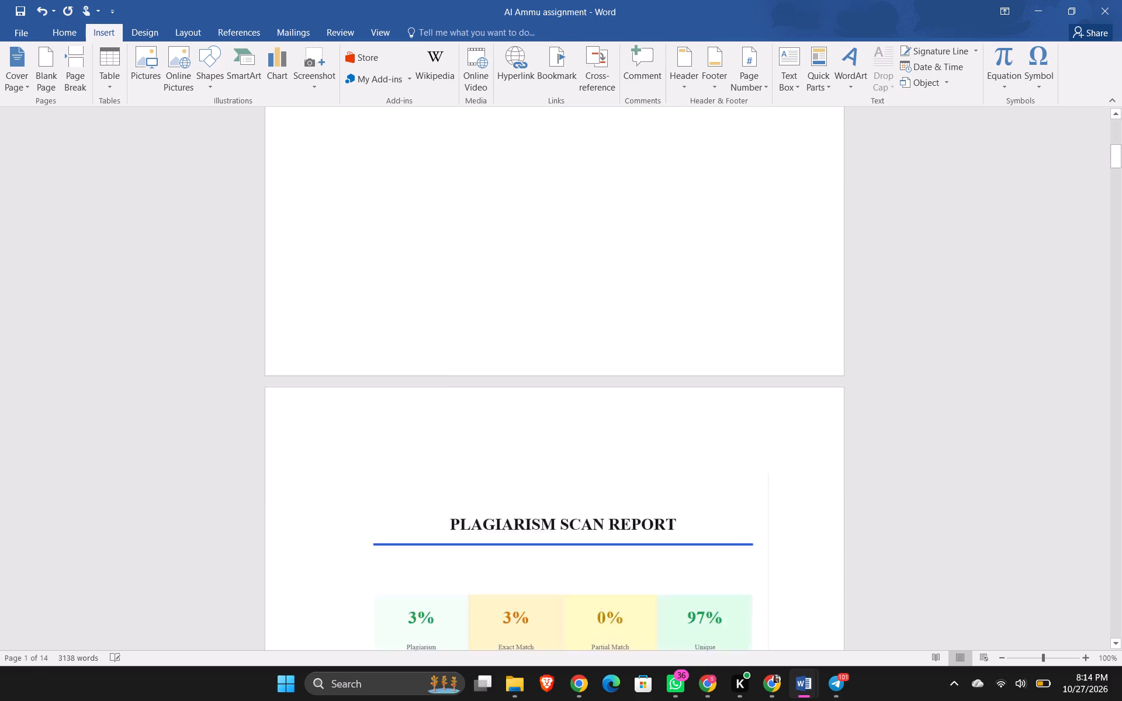
Delete the page break and the blank lines above the plagiarism report image so it starts on the first page.
scroll(600, 487, "up", 13)
left_click(606, 380)
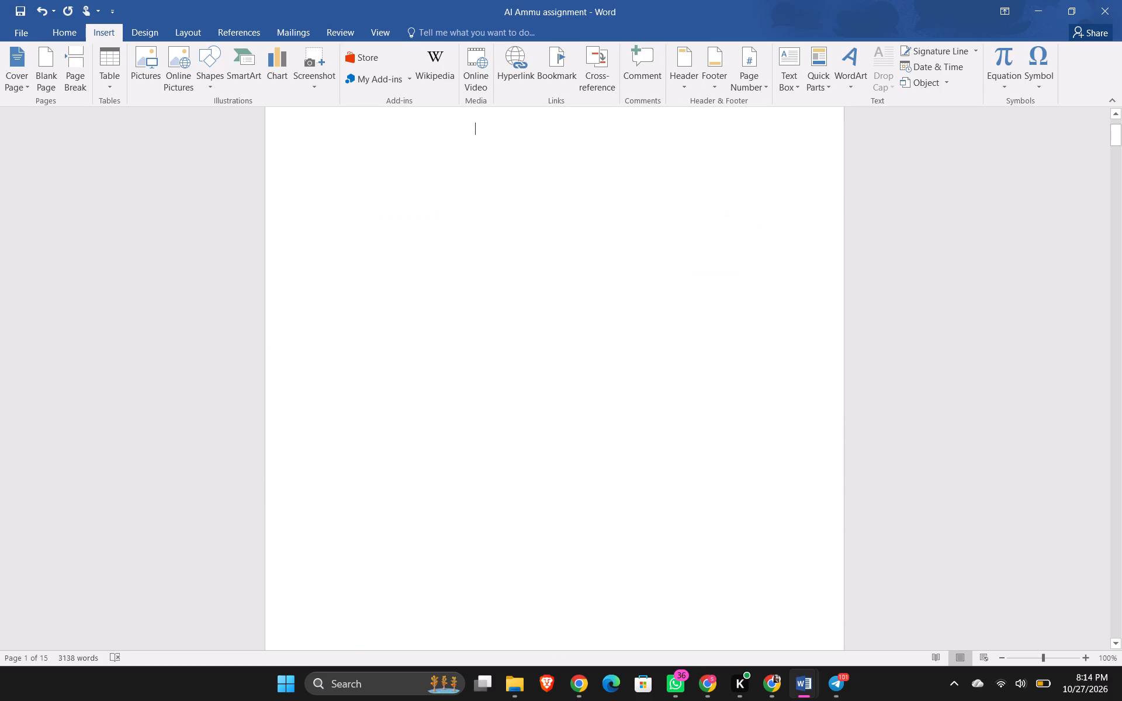
key("BackSpace")
scroll(555, 401, "up", 15)
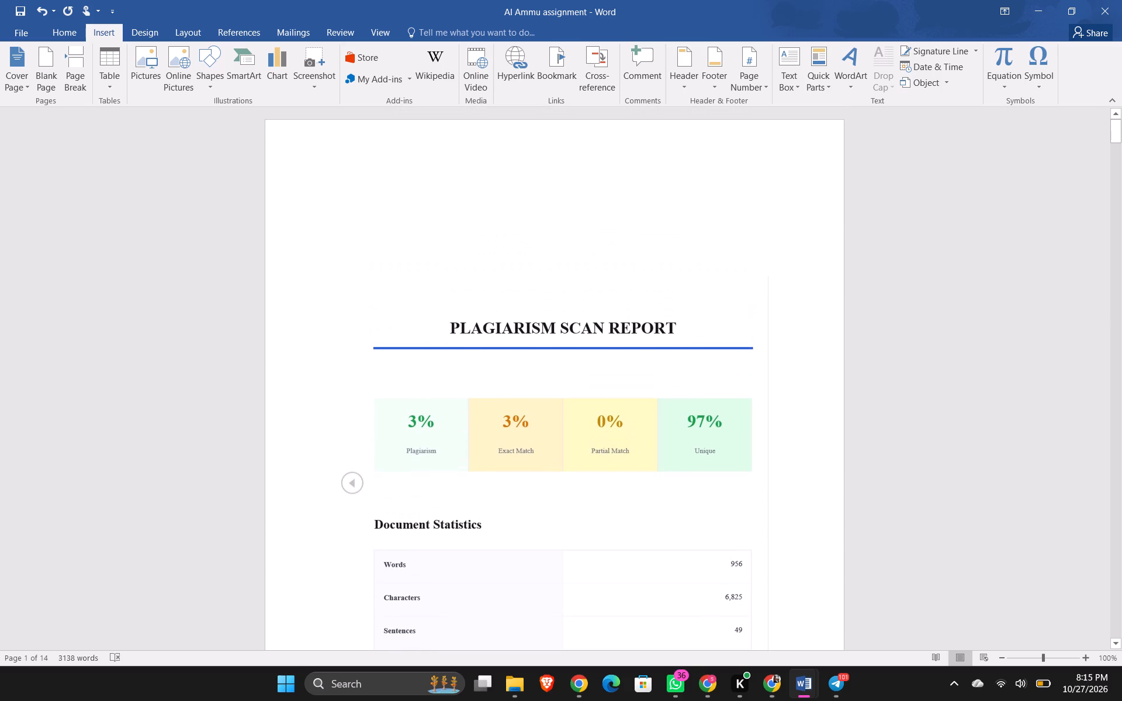
key("BackSpace")
key("BackSpace")
key("BackSpace")
key("BackSpace")
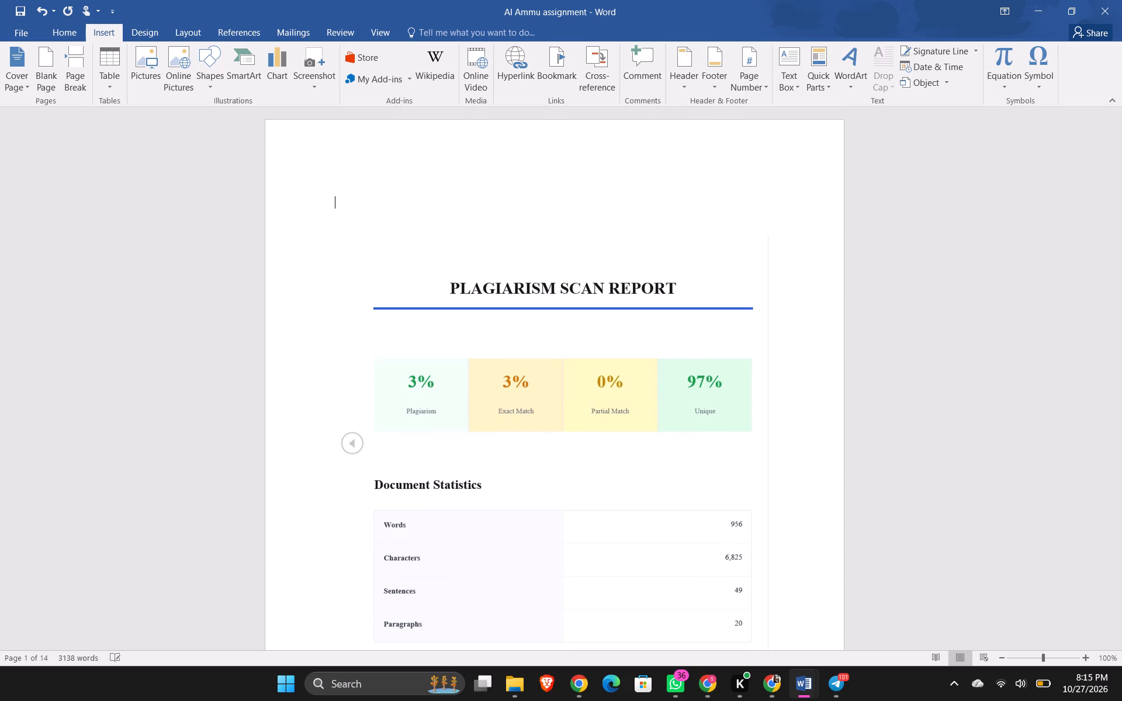
Insert four line breaks before the institute letterhead to move the cover content onto the second page.
scroll(512, 356, "down", 17)
scroll(504, 354, "up", 6)
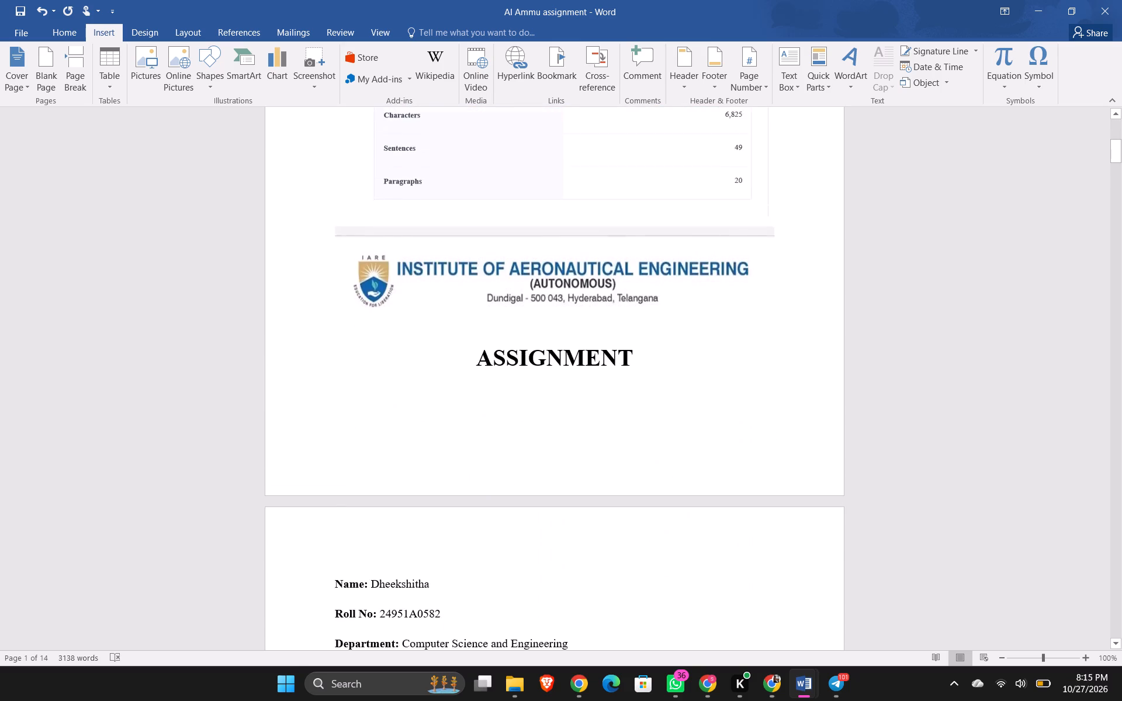
scroll(503, 352, "up", 2)
left_click(337, 342)
left_click(337, 379)
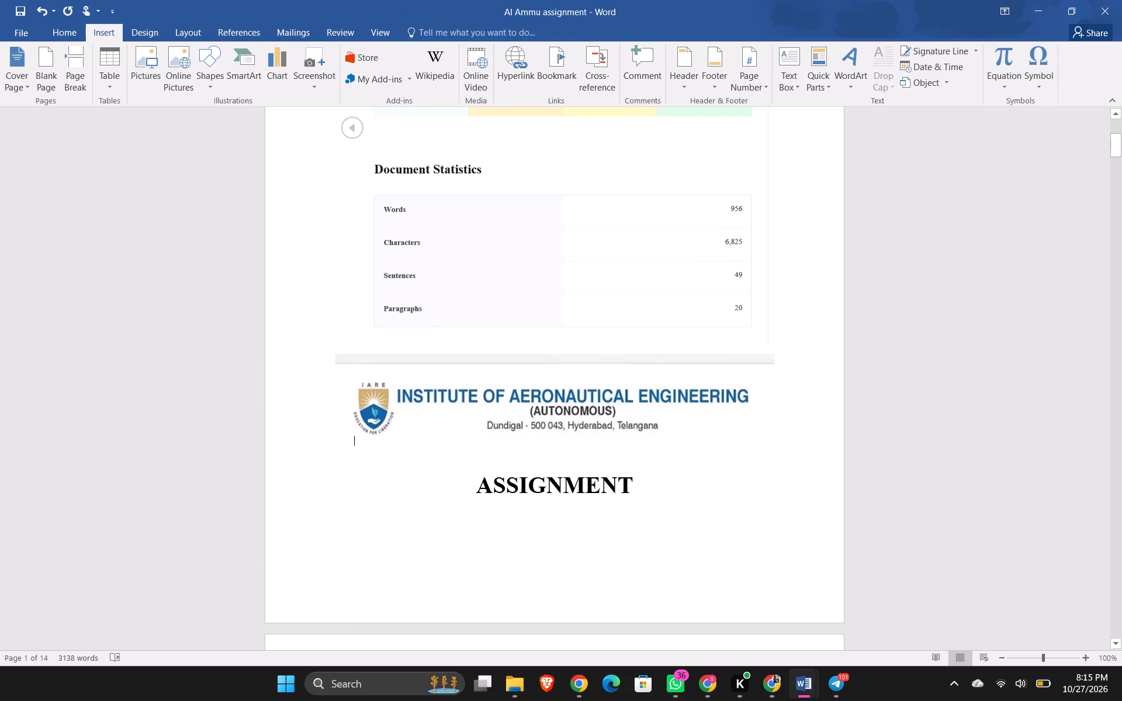
key("Return")
key("Return")
key("Return")
key("Return")
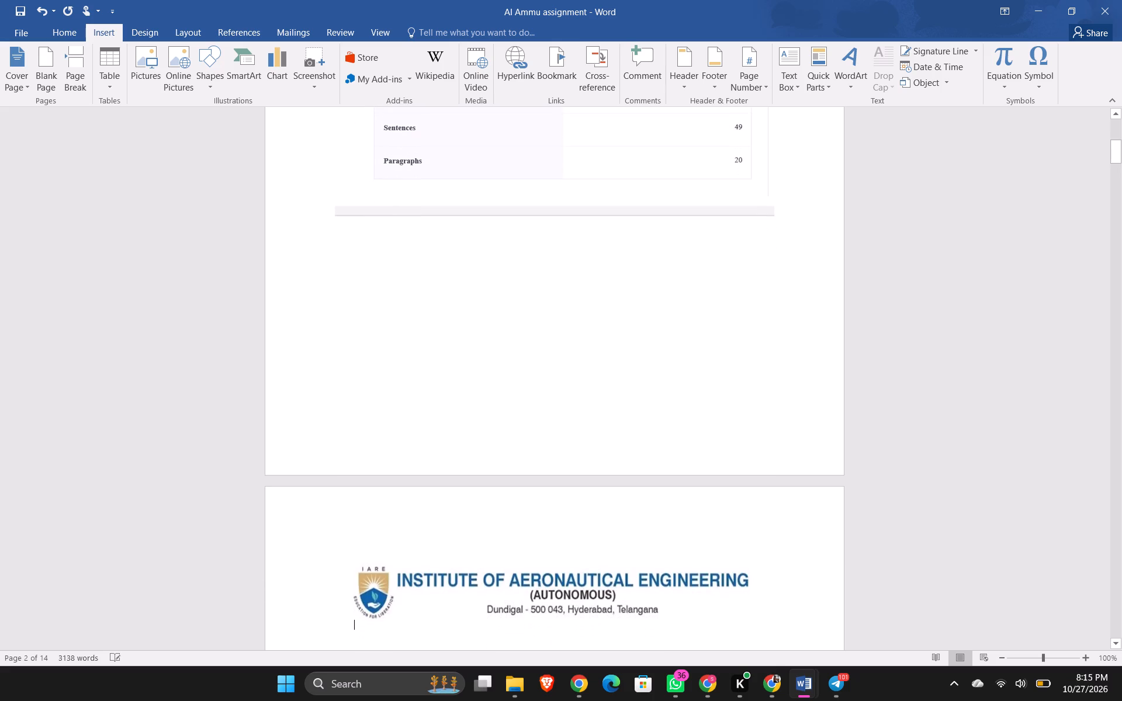
Enlarge the plagiarism report image proportionally so it is wider than the text margins.
scroll(423, 287, "up", 13)
left_click_drag(498, 335, 475, 384)
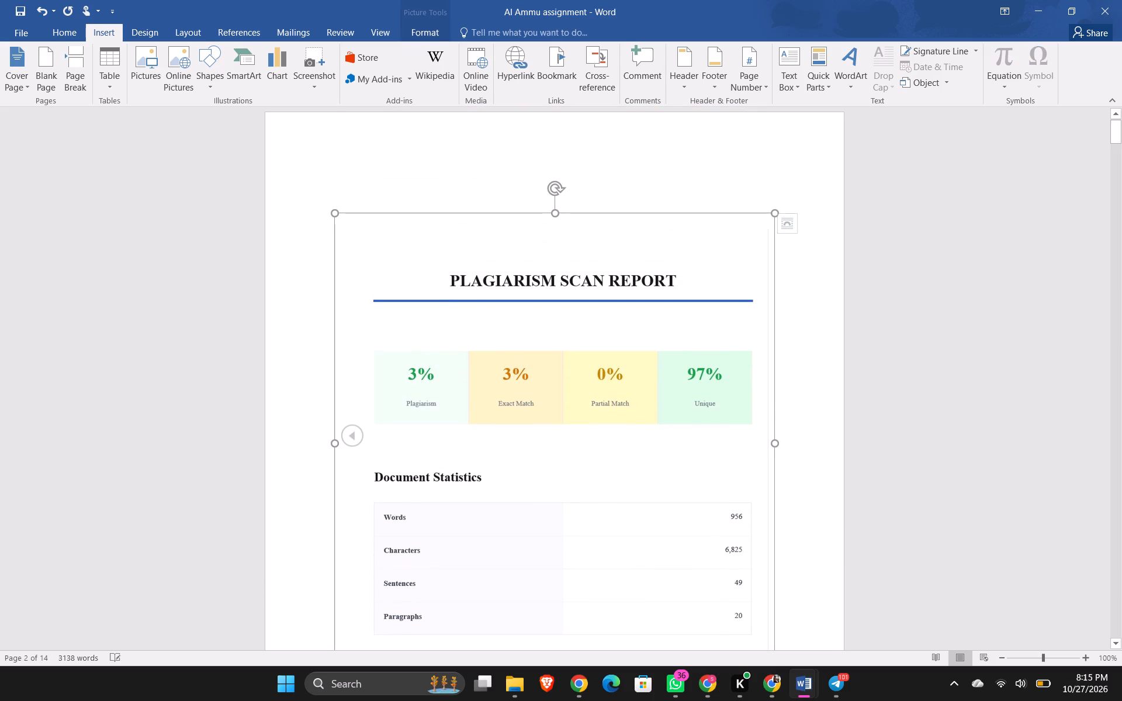
left_click_drag(331, 213, 325, 204)
left_click_drag(325, 204, 271, 134)
left_click_drag(477, 332, 387, 285)
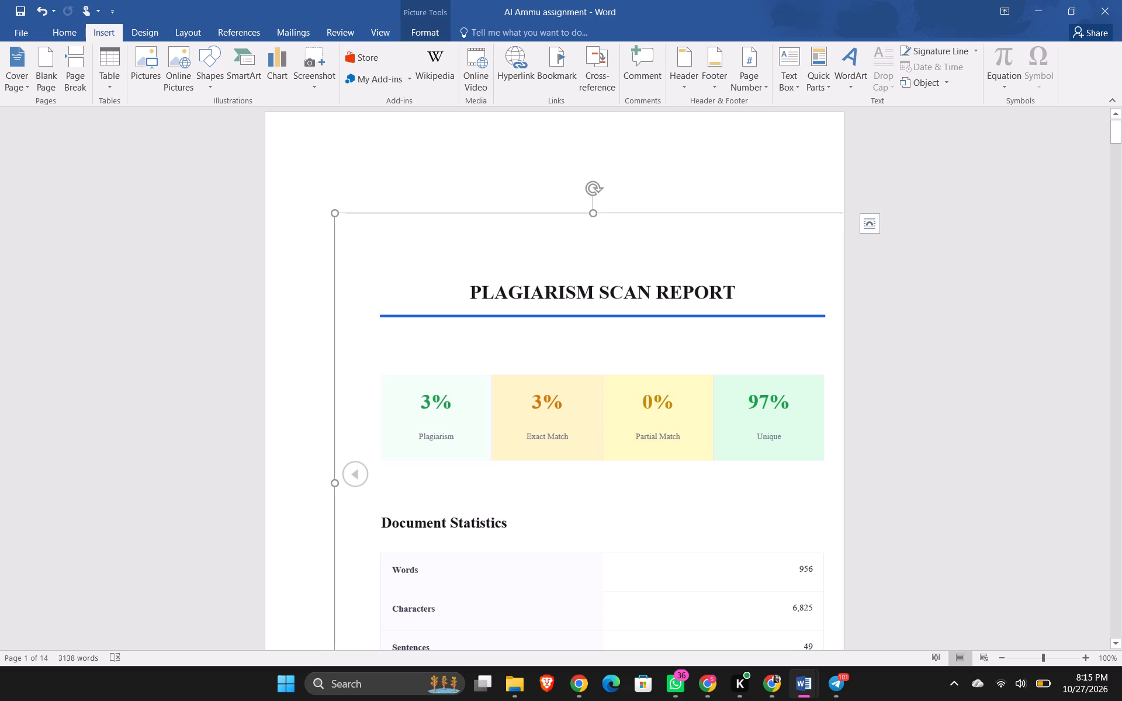
Apply a text-wrapping layout to the report image and move it up and towards the page's left edge.
left_click(866, 220)
left_click(945, 313)
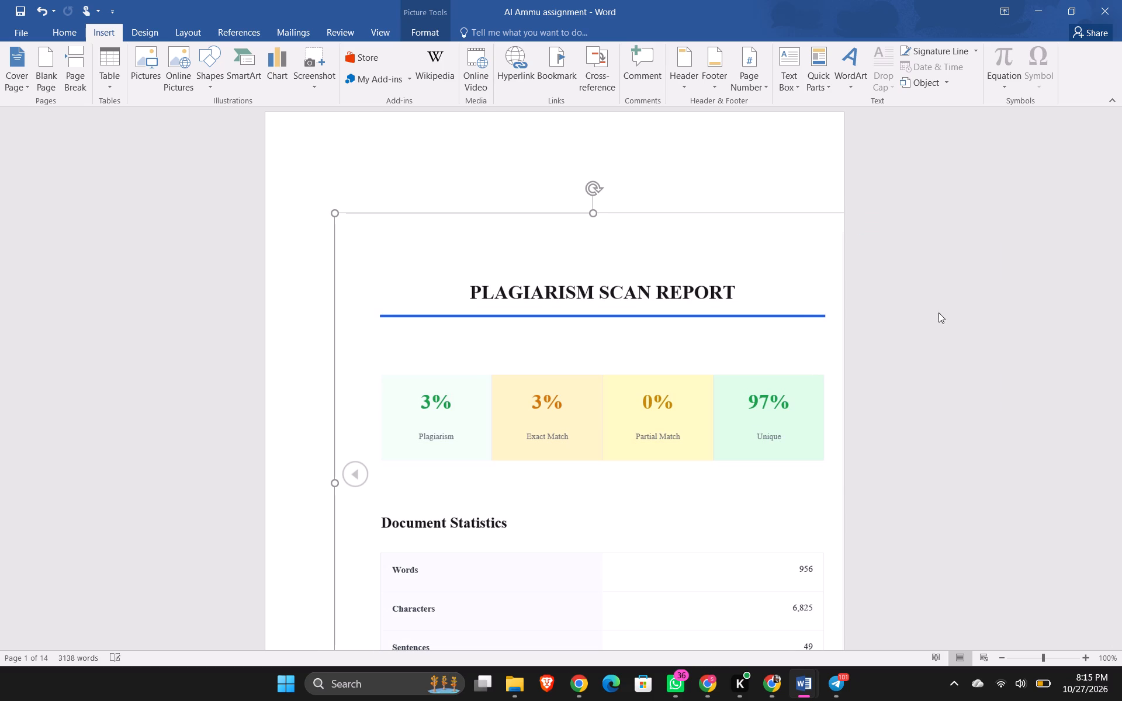
left_click_drag(605, 216, 552, 200)
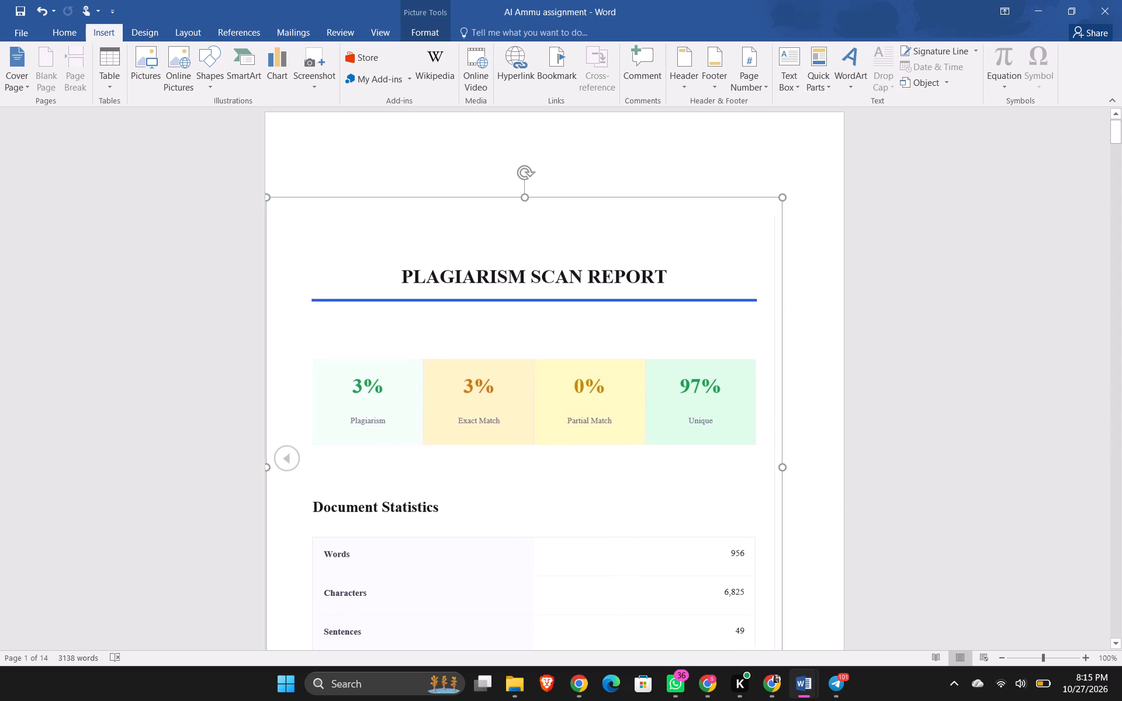
left_click_drag(552, 200, 552, 198)
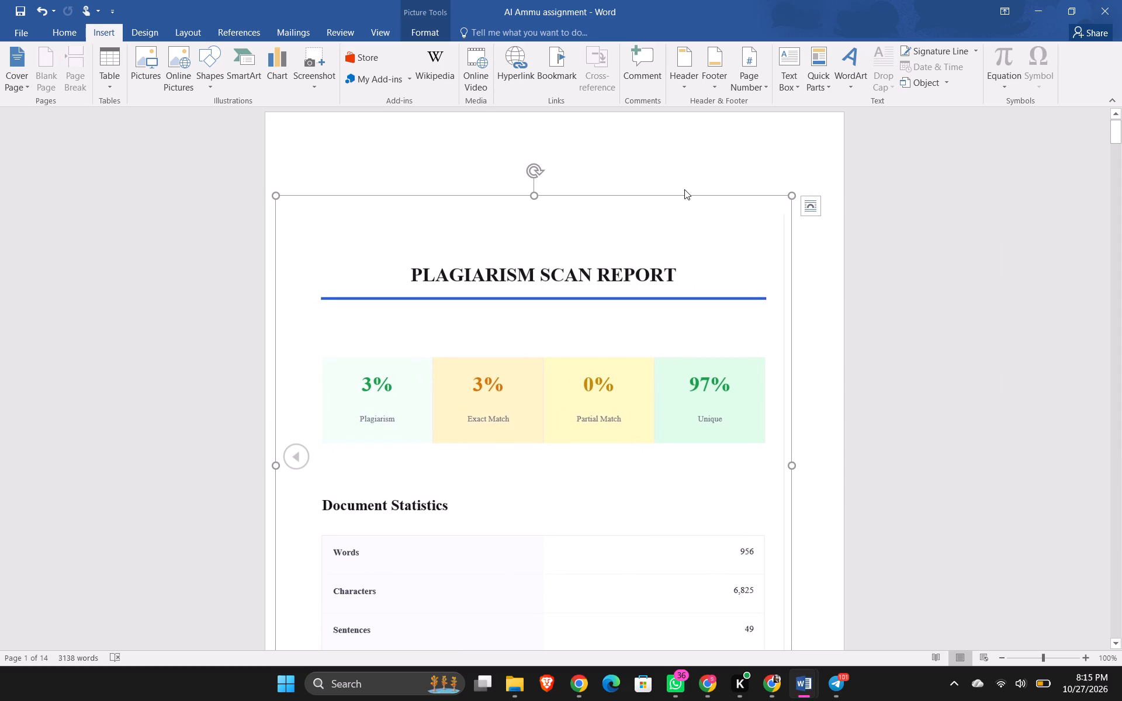
left_click(683, 189)
scroll(667, 244, "up", 11)
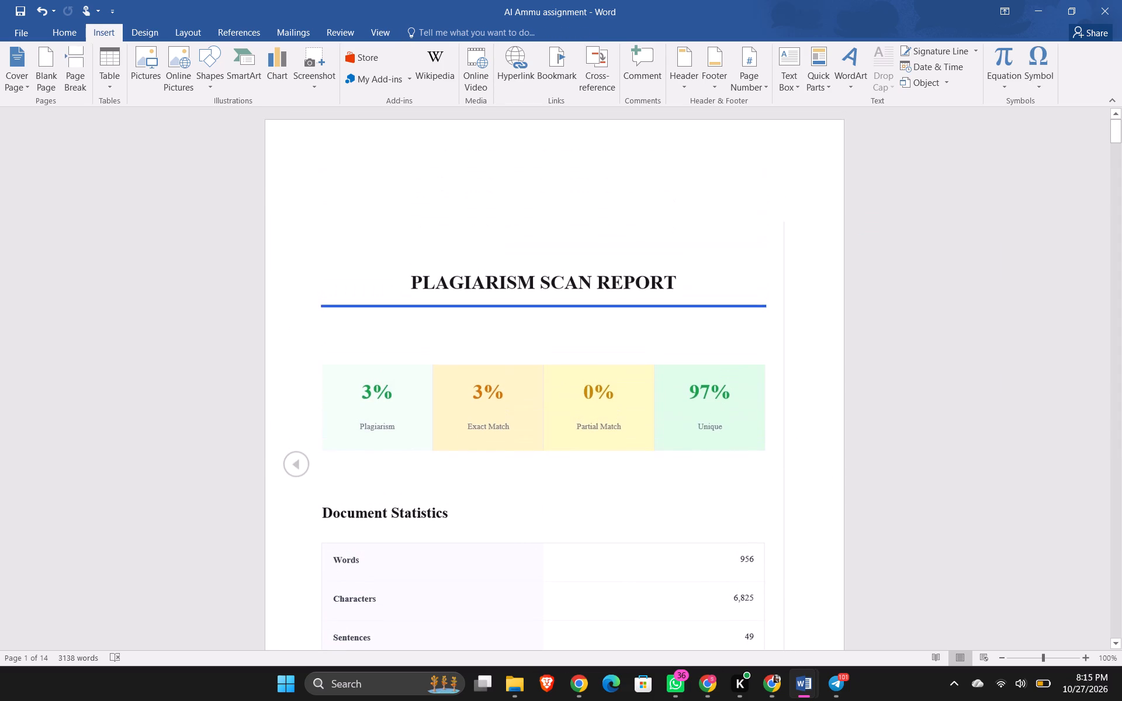
scroll(667, 245, "up", 2)
Enlarge the report image to nearly the full page width and stretch its height down towards the page's bottom edge.
left_click(753, 248)
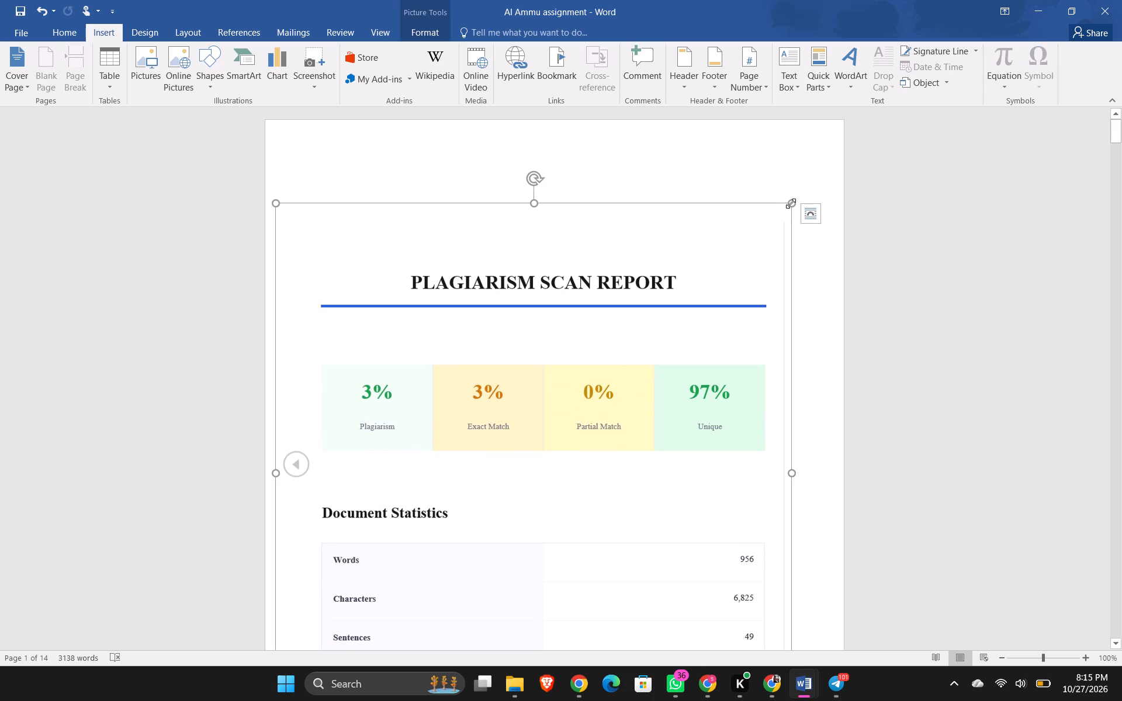
left_click_drag(791, 203, 792, 139)
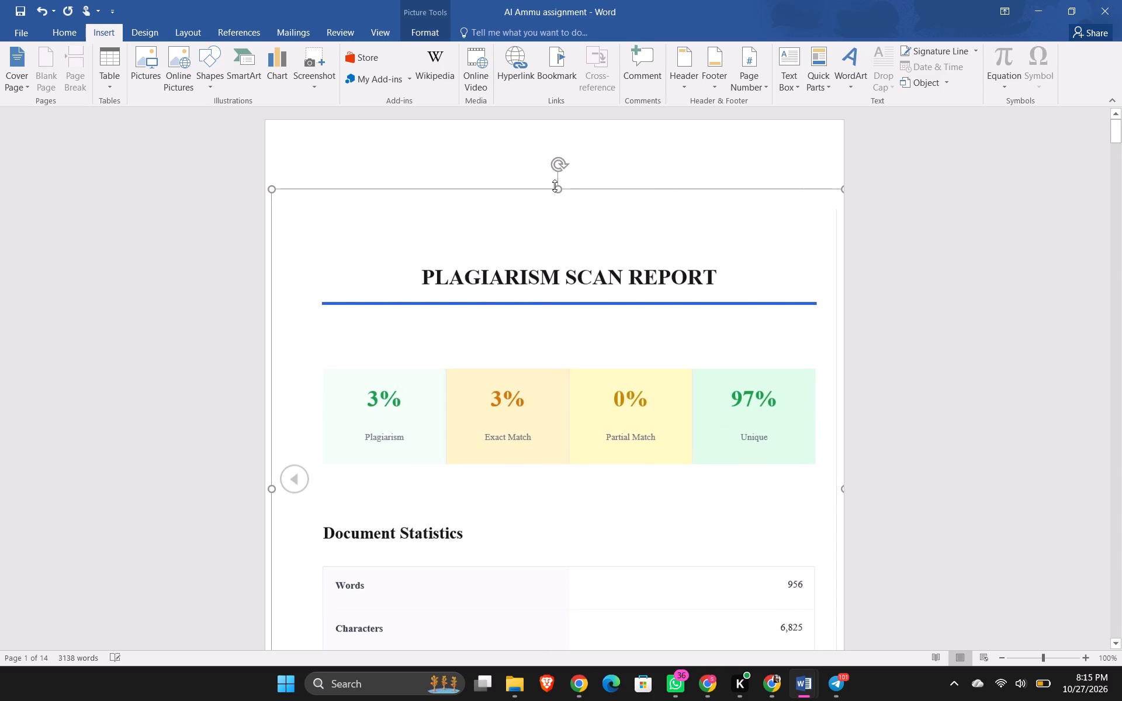
left_click_drag(560, 187, 549, 132)
scroll(549, 309, "down", 2)
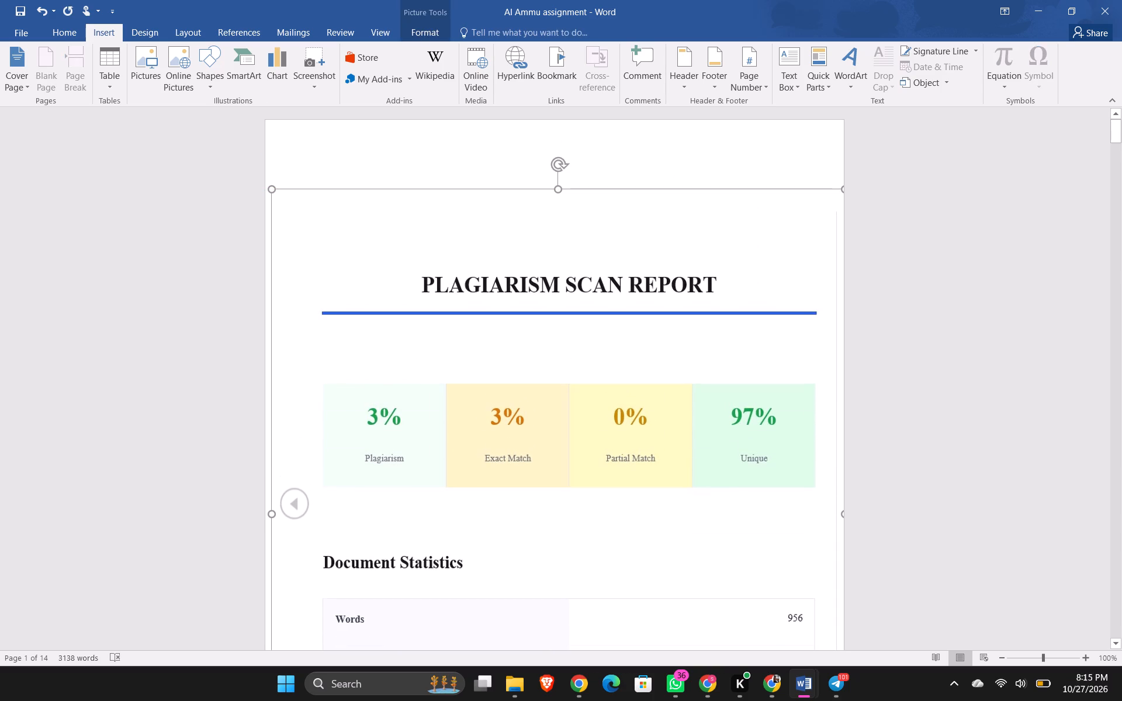
scroll(549, 309, "down", 7)
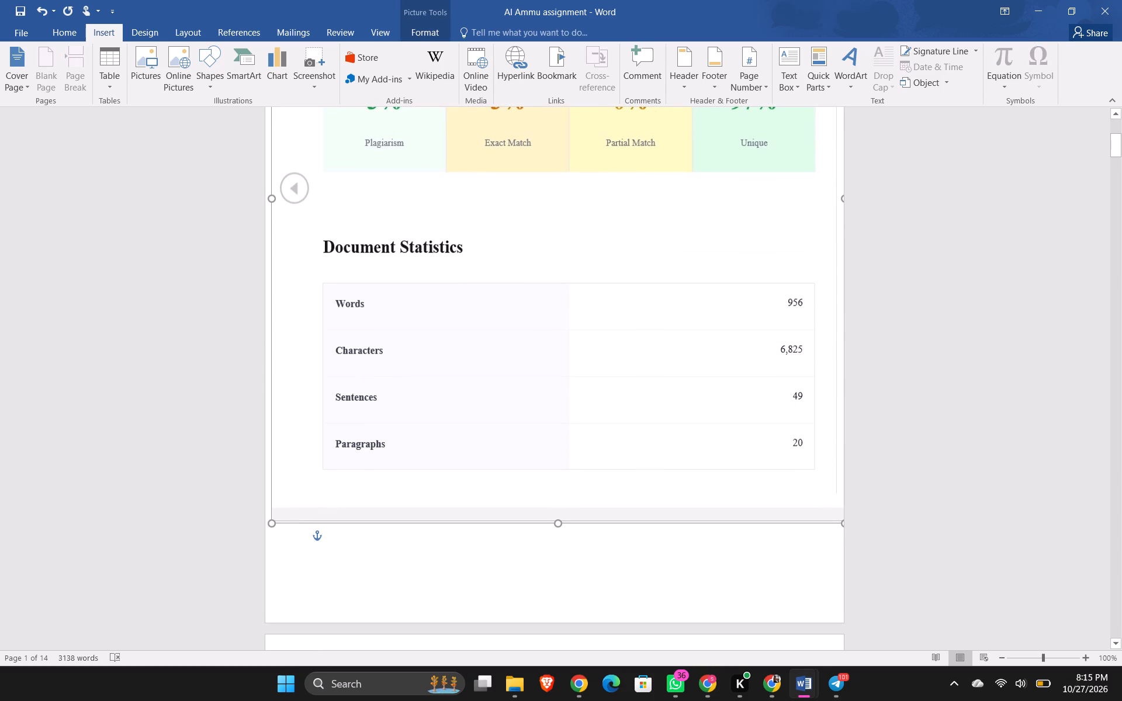
left_click_drag(557, 522, 555, 561)
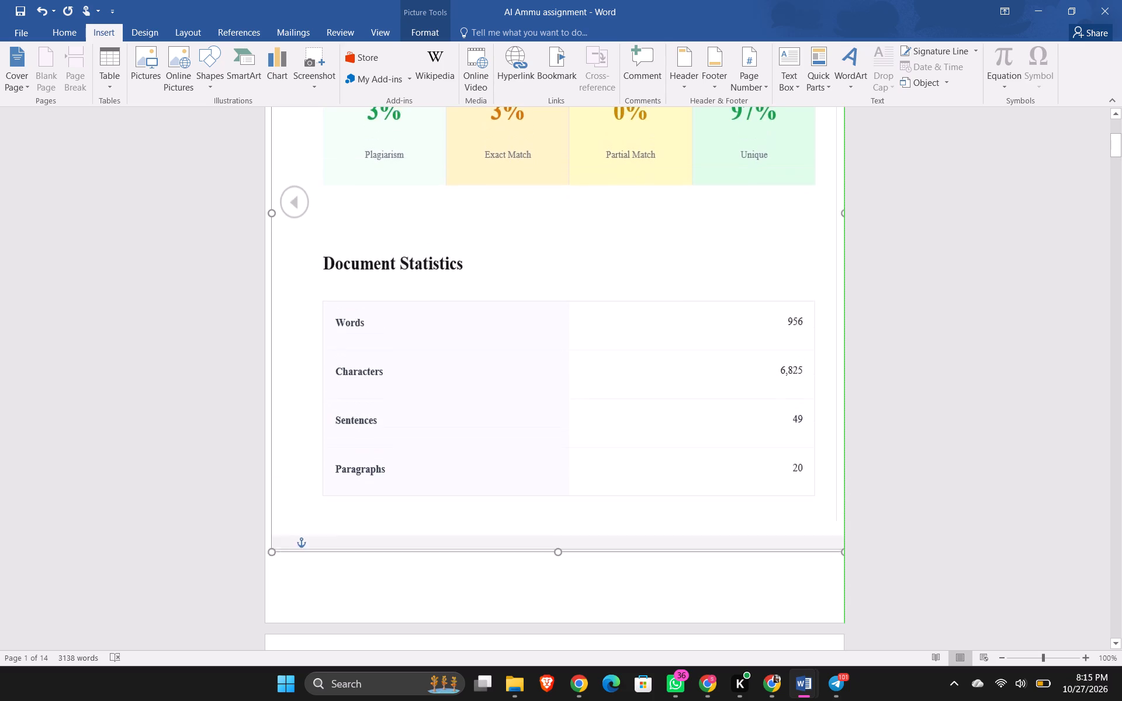
left_click_drag(555, 561, 550, 622)
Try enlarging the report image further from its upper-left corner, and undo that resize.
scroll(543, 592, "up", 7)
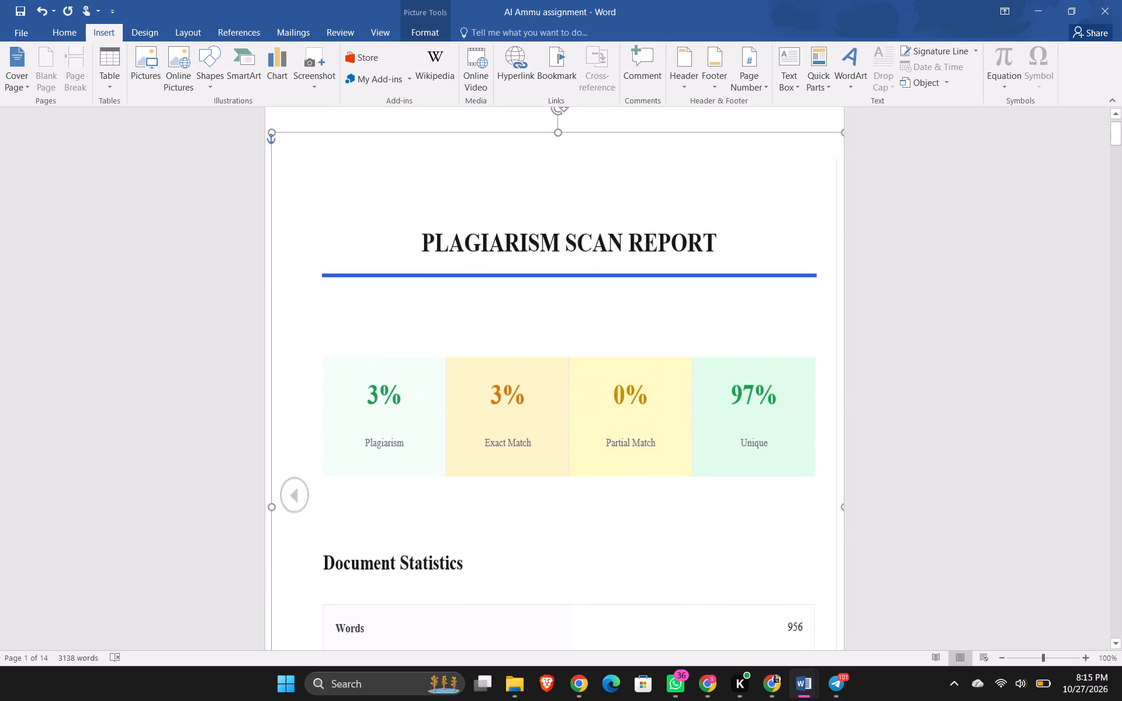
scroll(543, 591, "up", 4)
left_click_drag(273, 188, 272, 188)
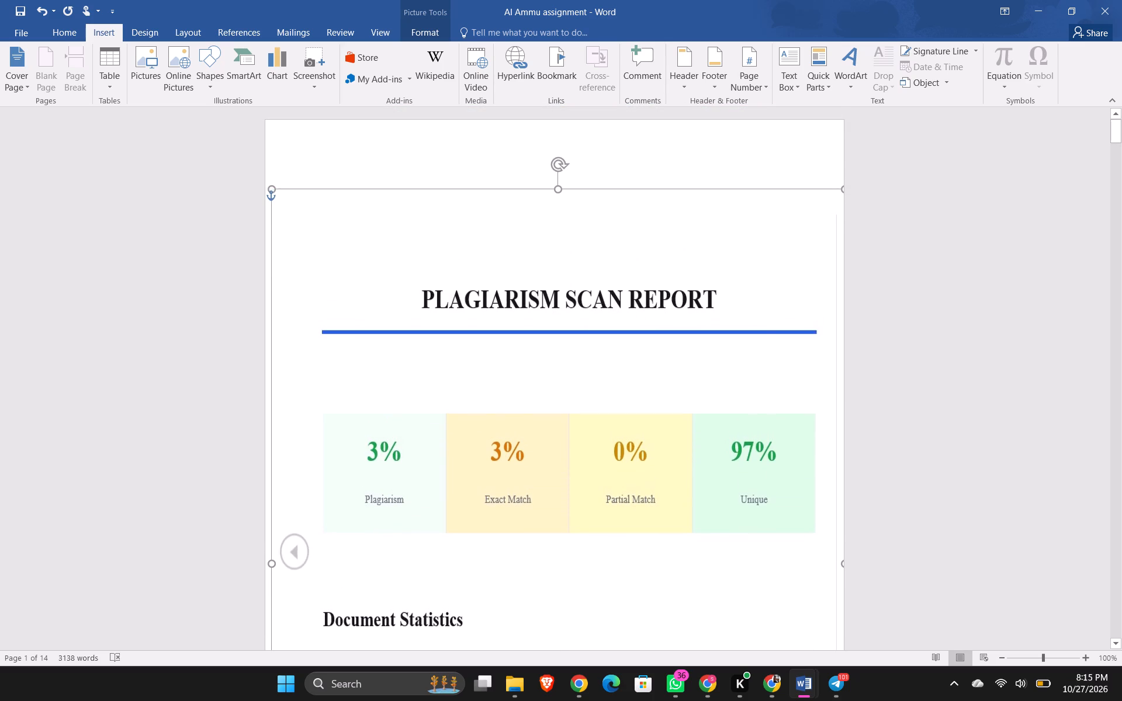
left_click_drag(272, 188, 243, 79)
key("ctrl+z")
Adjust the report image's height from its upper edge, leaving it slightly shorter on the first page.
left_click_drag(558, 186, 532, 126)
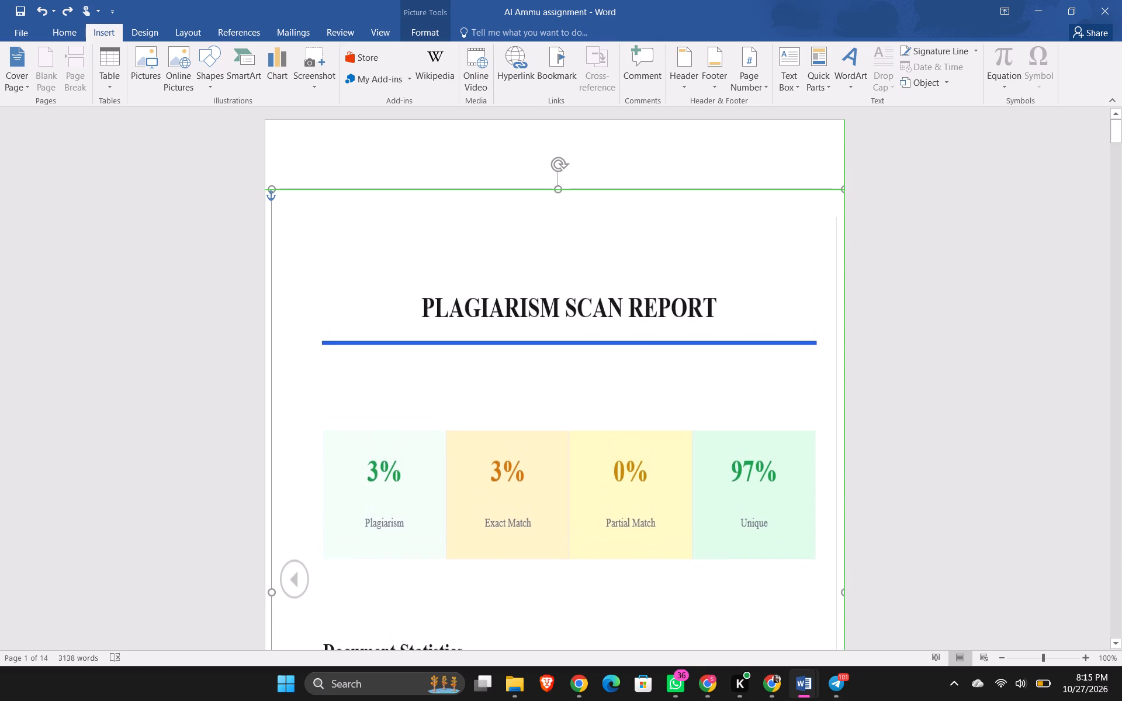
left_click_drag(532, 126, 532, 217)
scroll(570, 353, "down", 5)
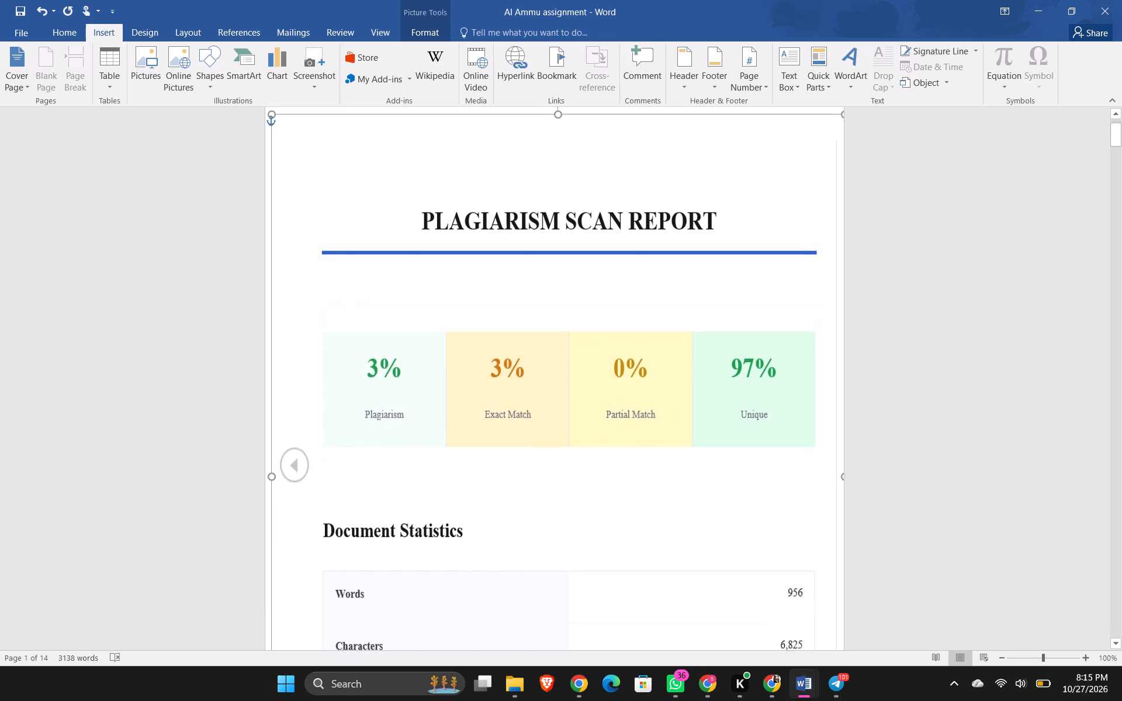
left_click(943, 363)
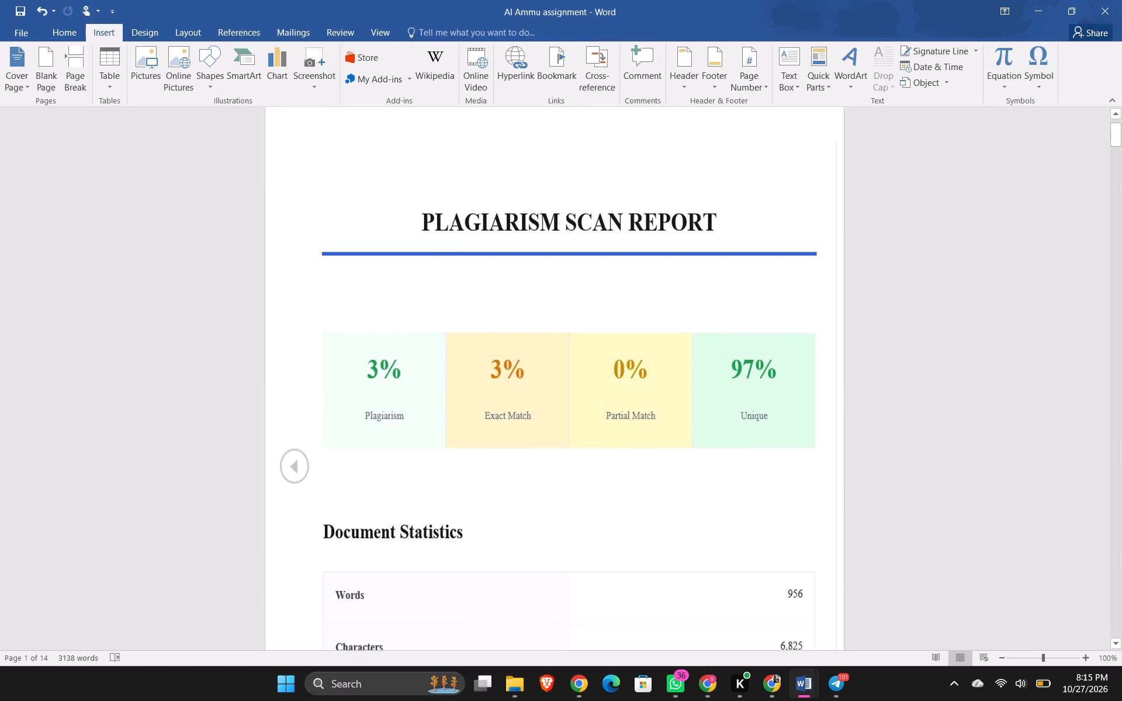
Check the layout of the report page and the cover page that follows it.
scroll(715, 439, "up", 7)
scroll(714, 436, "down", 18)
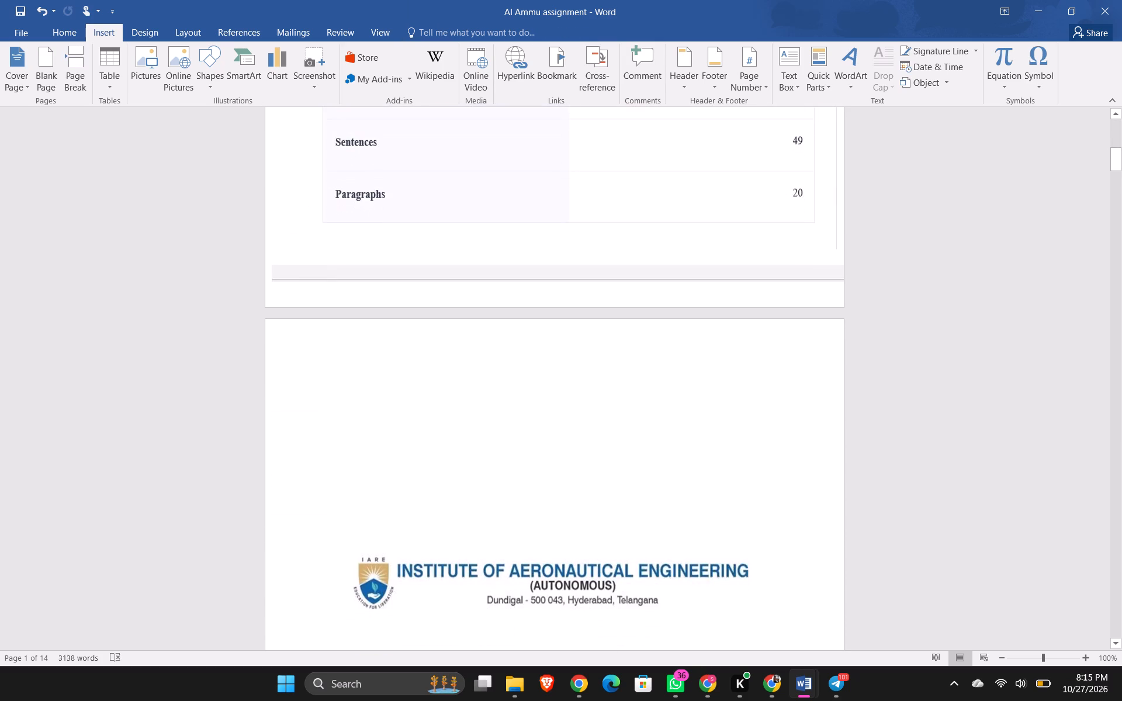
scroll(714, 436, "down", 11)
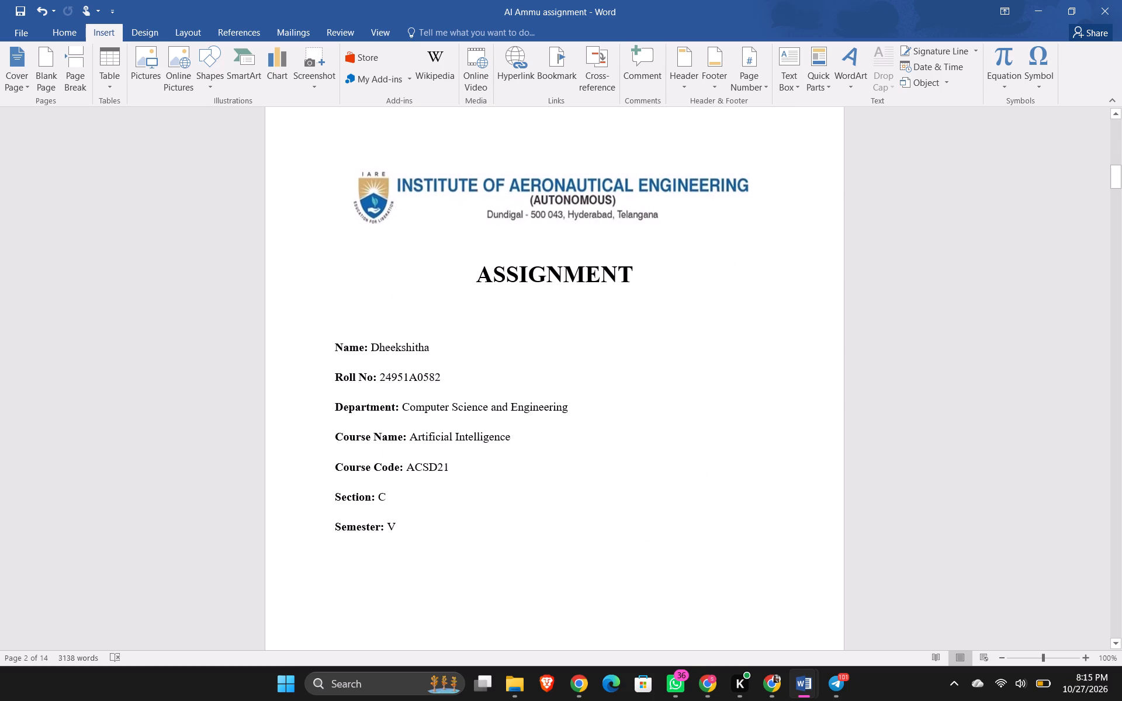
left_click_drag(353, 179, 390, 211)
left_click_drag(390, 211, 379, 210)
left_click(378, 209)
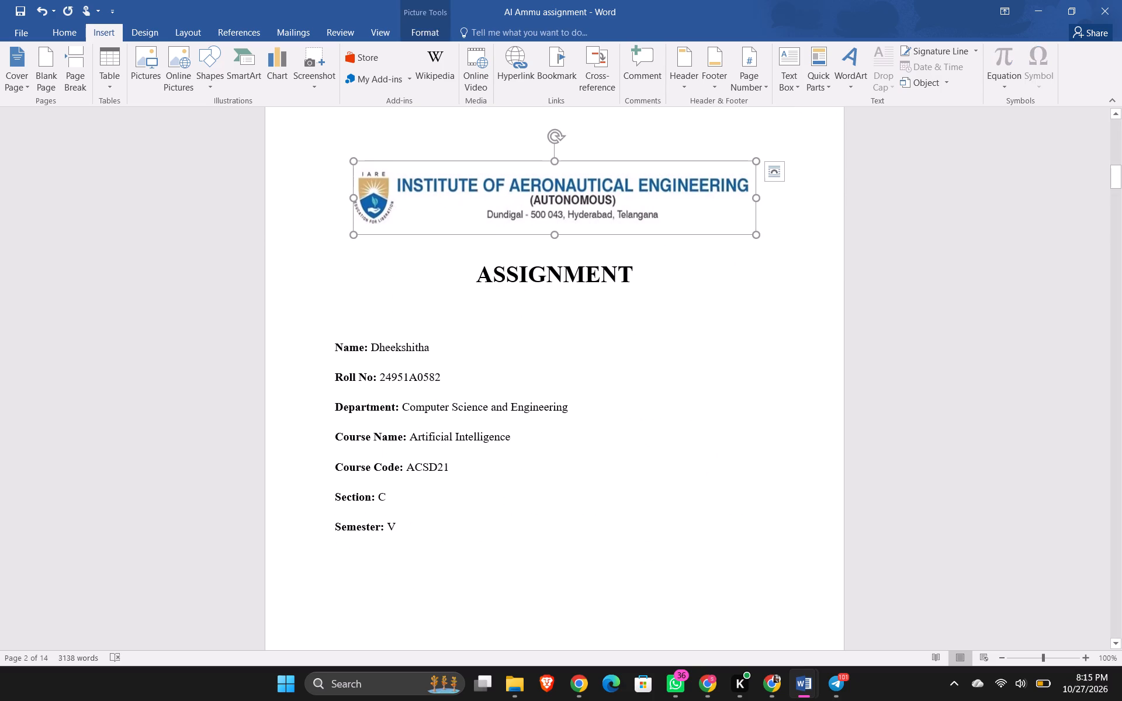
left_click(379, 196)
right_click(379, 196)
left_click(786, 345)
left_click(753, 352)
Review the whole assignment from the cover page through the answers to the last page, and recheck the report page at the start.
scroll(701, 453, "down", 9)
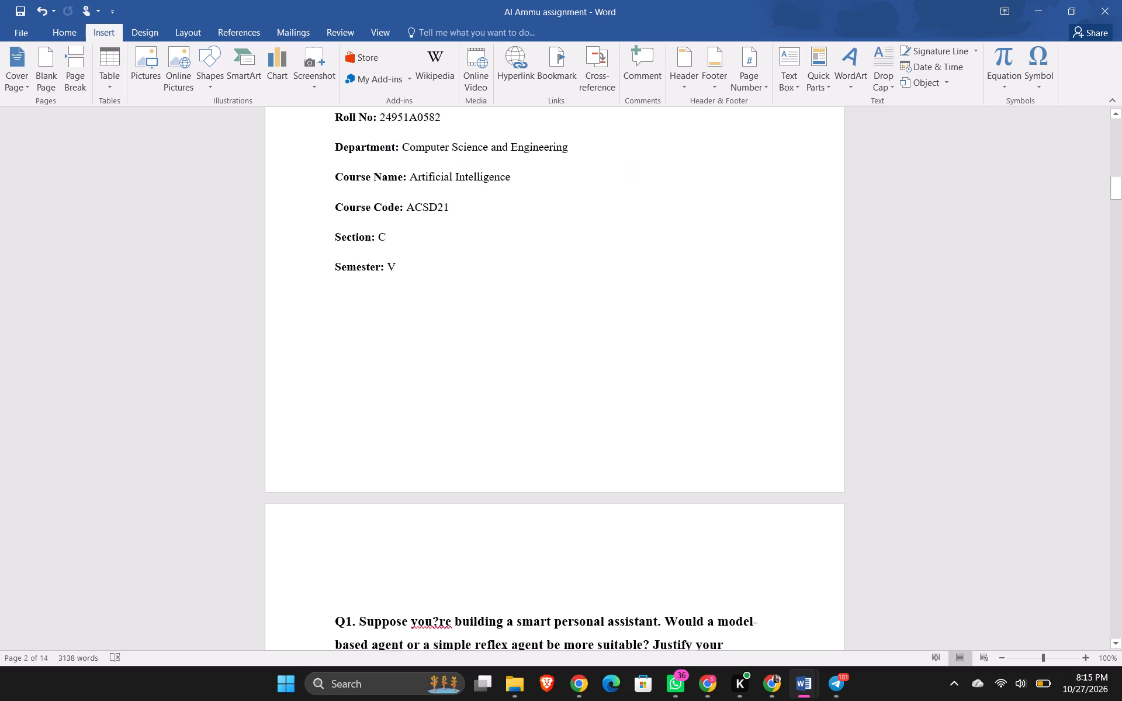
scroll(694, 453, "down", 20)
scroll(694, 453, "down", 19)
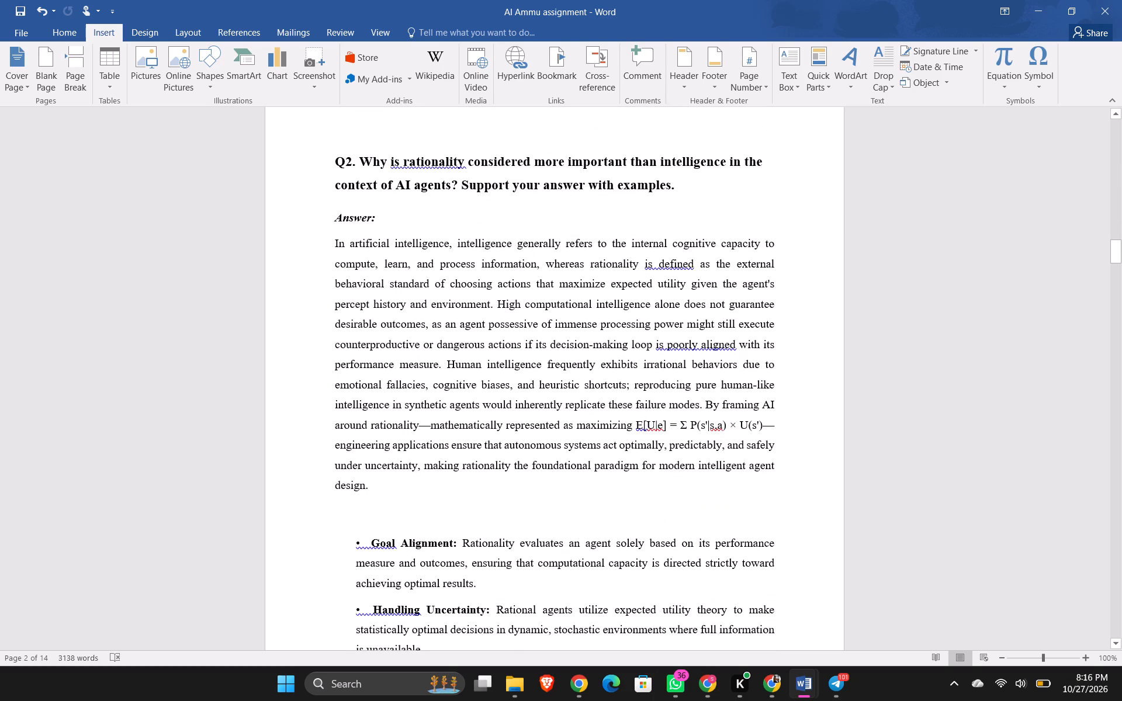
left_click_drag(1113, 252, 1114, 343)
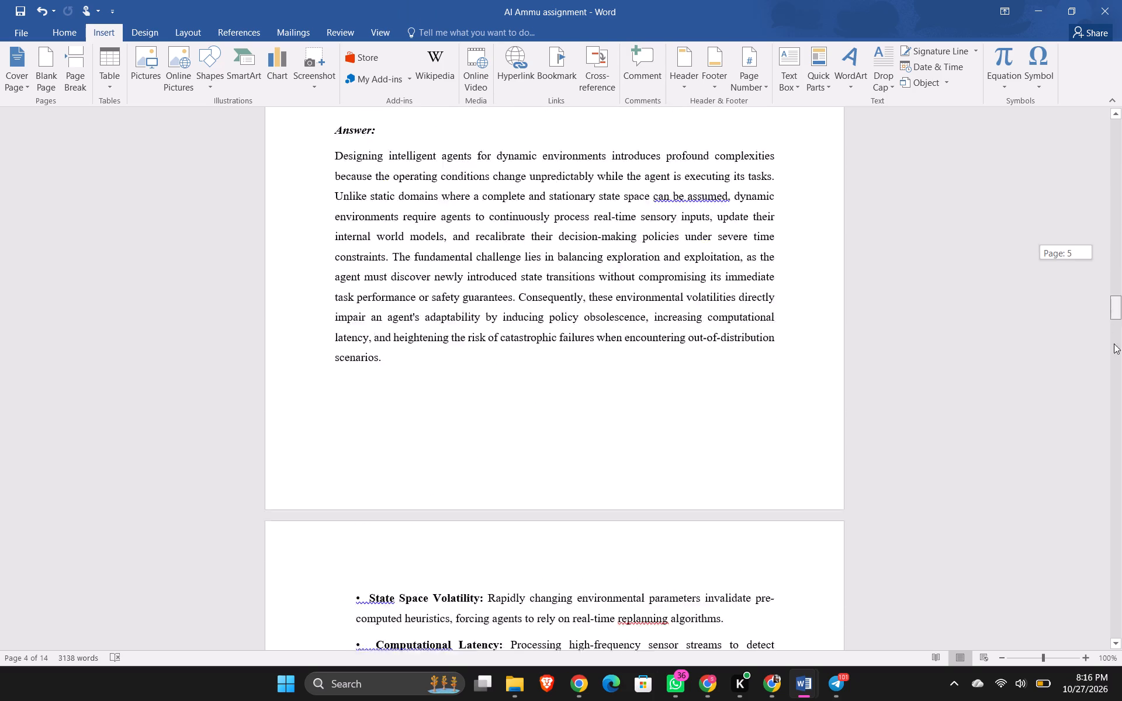
left_click_drag(1114, 343, 1113, 630)
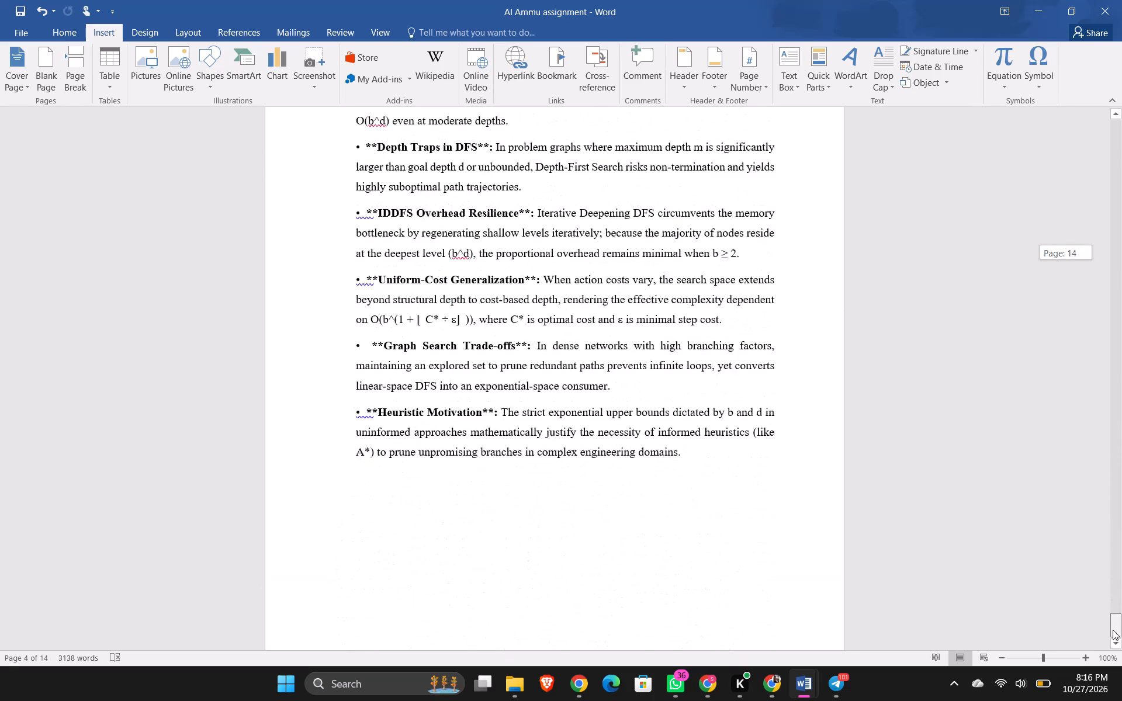
left_click_drag(1113, 630, 1109, 0)
scroll(657, 497, "down", 13)
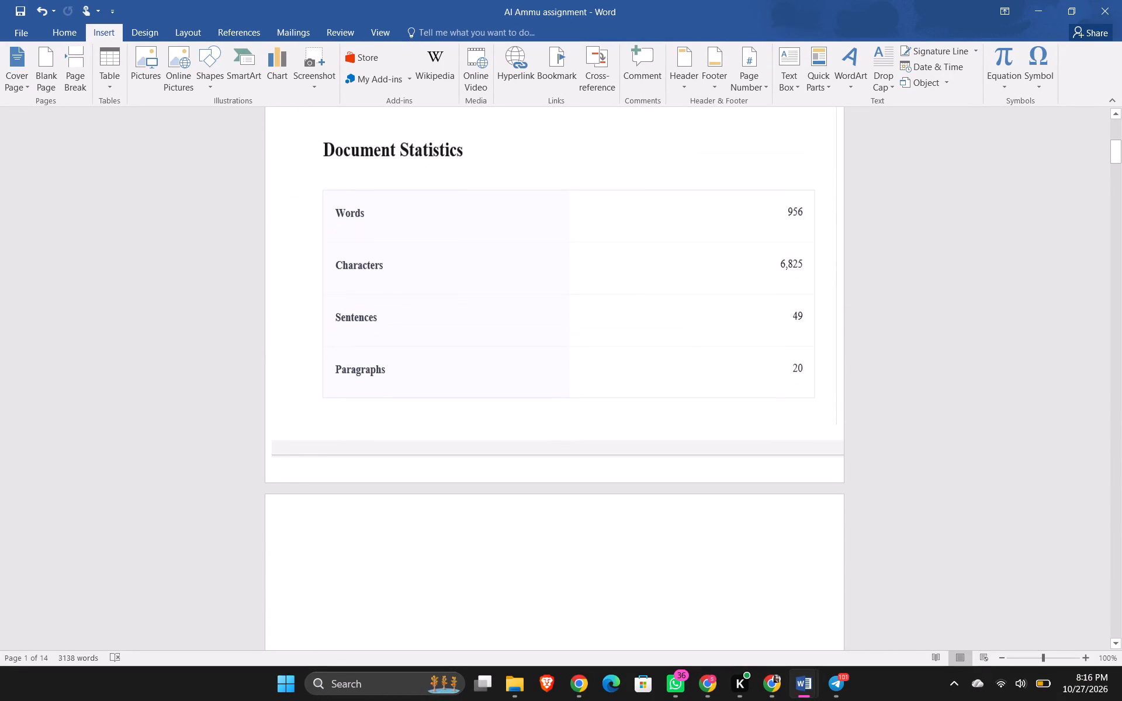
scroll(656, 497, "up", 5)
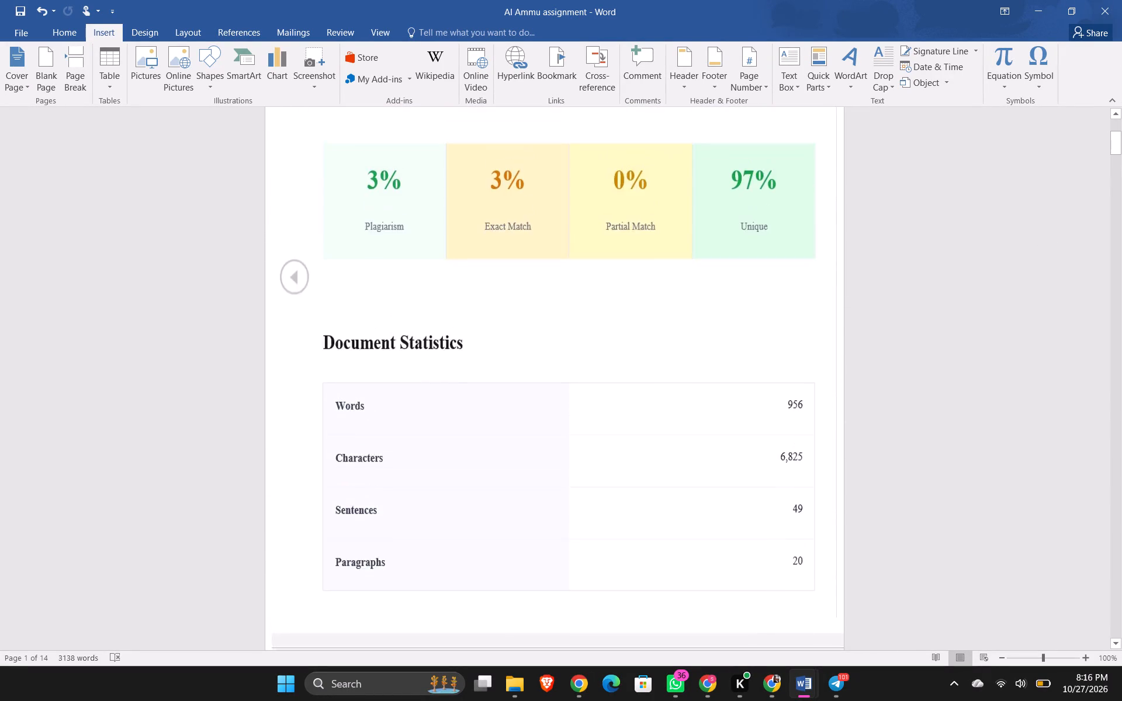
scroll(654, 492, "up", 12)
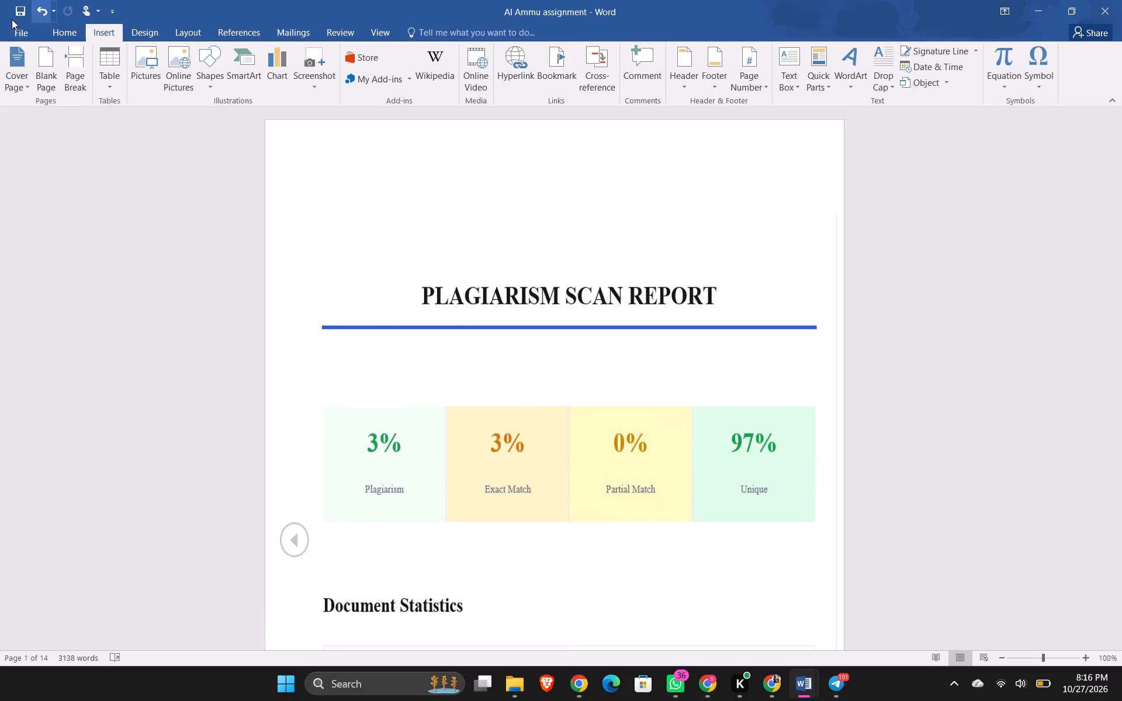
Save a copy of the document as AI Ammu assignment in the "chiruu aat 5th sem" folder on drive E, finding the folder by searching "chi".
left_click(13, 26)
left_click(33, 168)
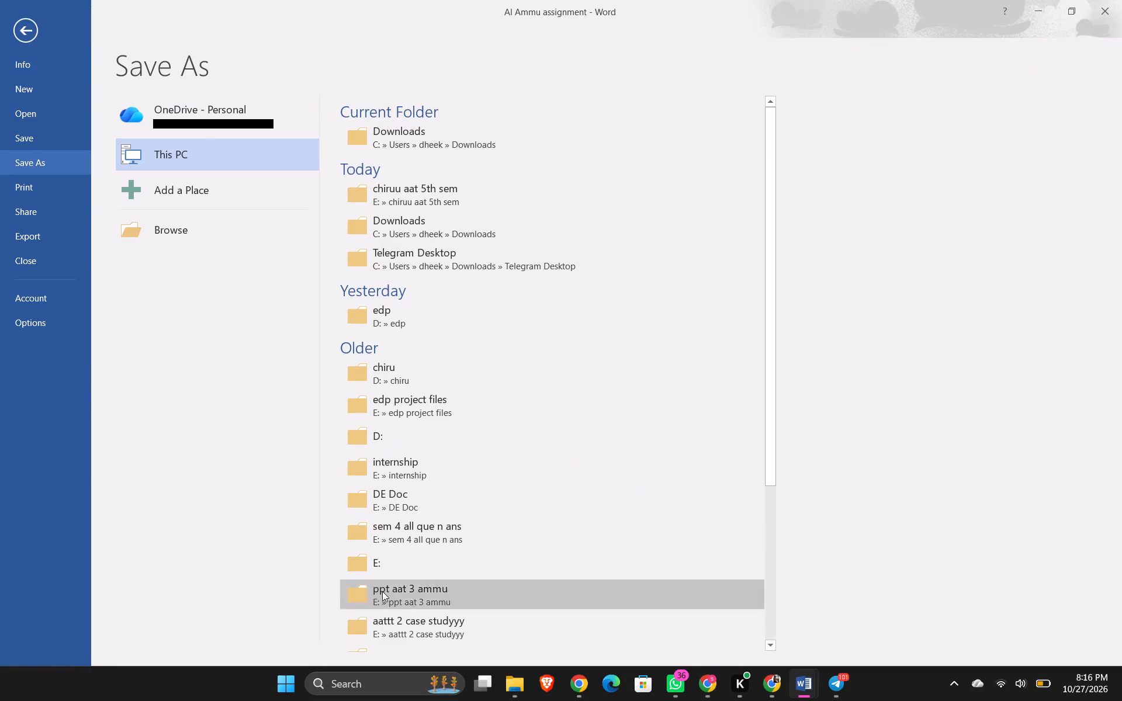
left_click(379, 562)
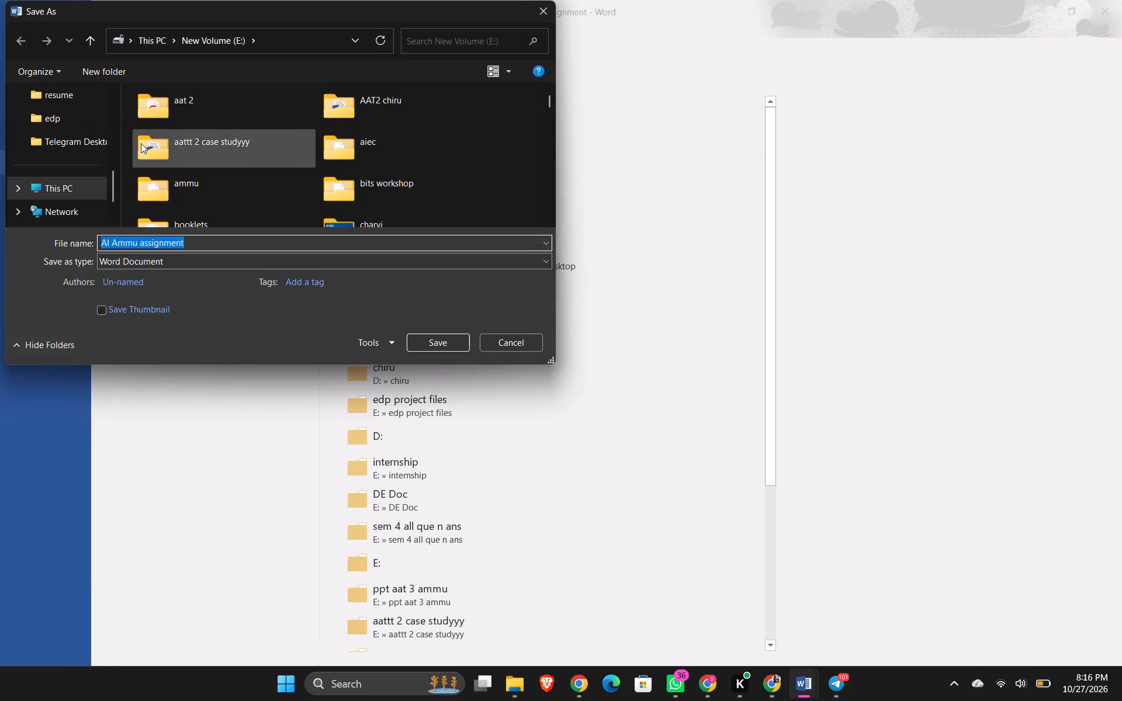
left_click(434, 48)
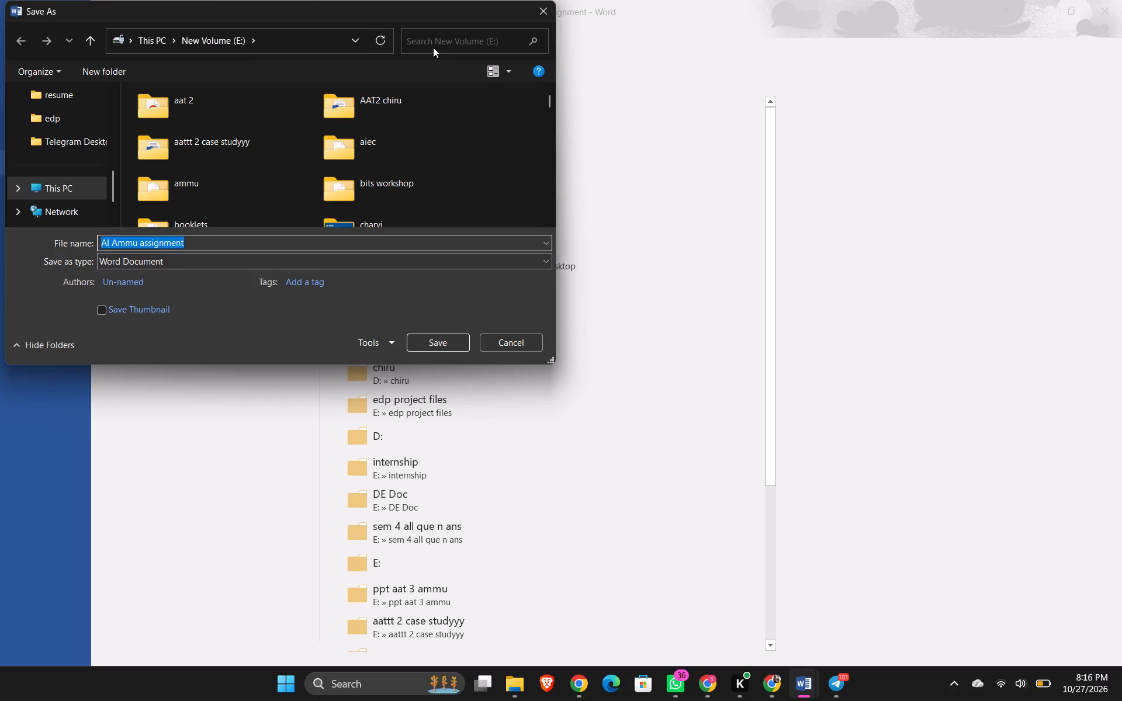
left_click(431, 45)
key("c")
type("hi")
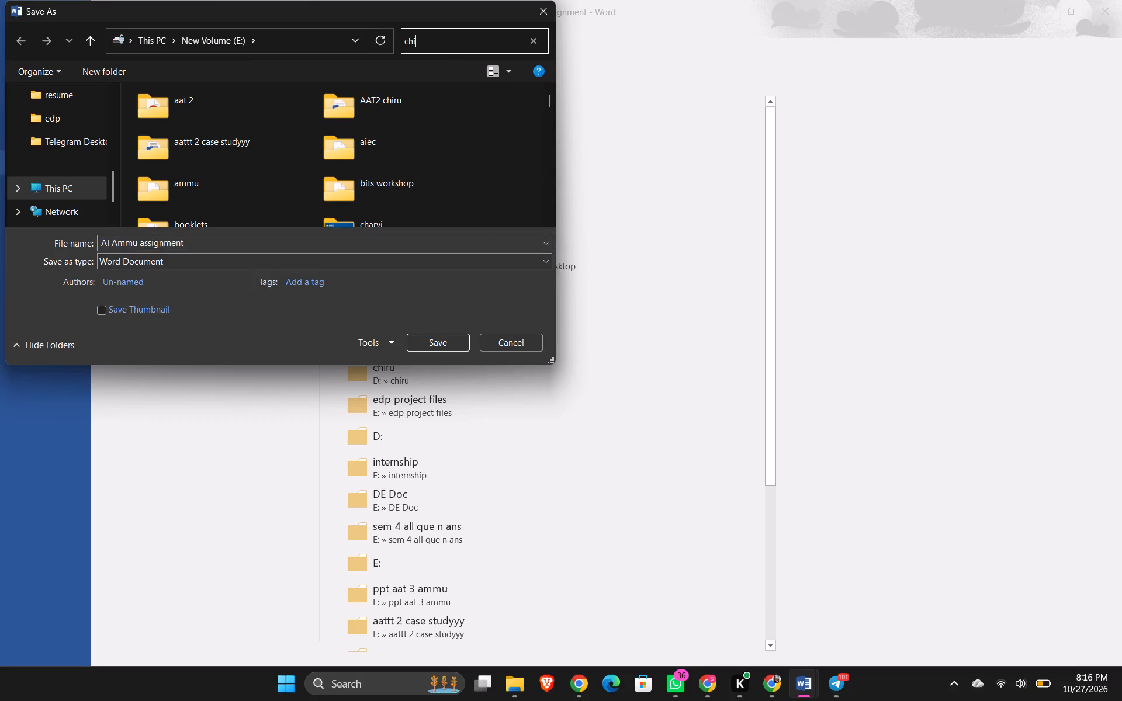
left_click(255, 99)
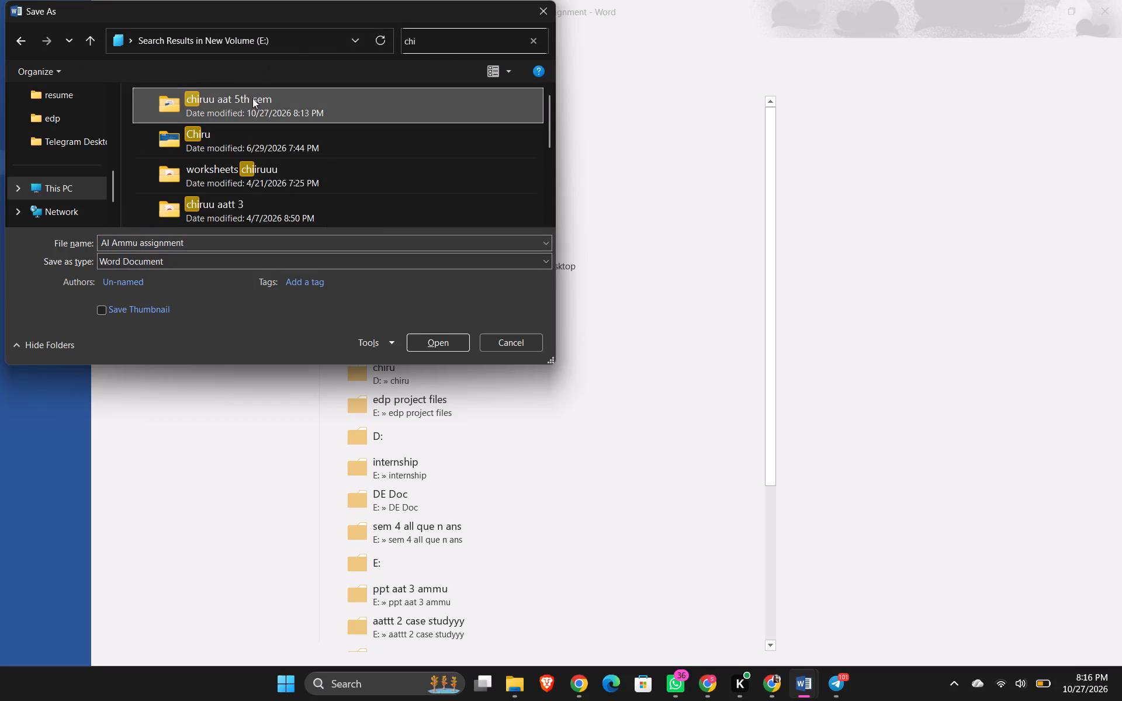
double_click(252, 98)
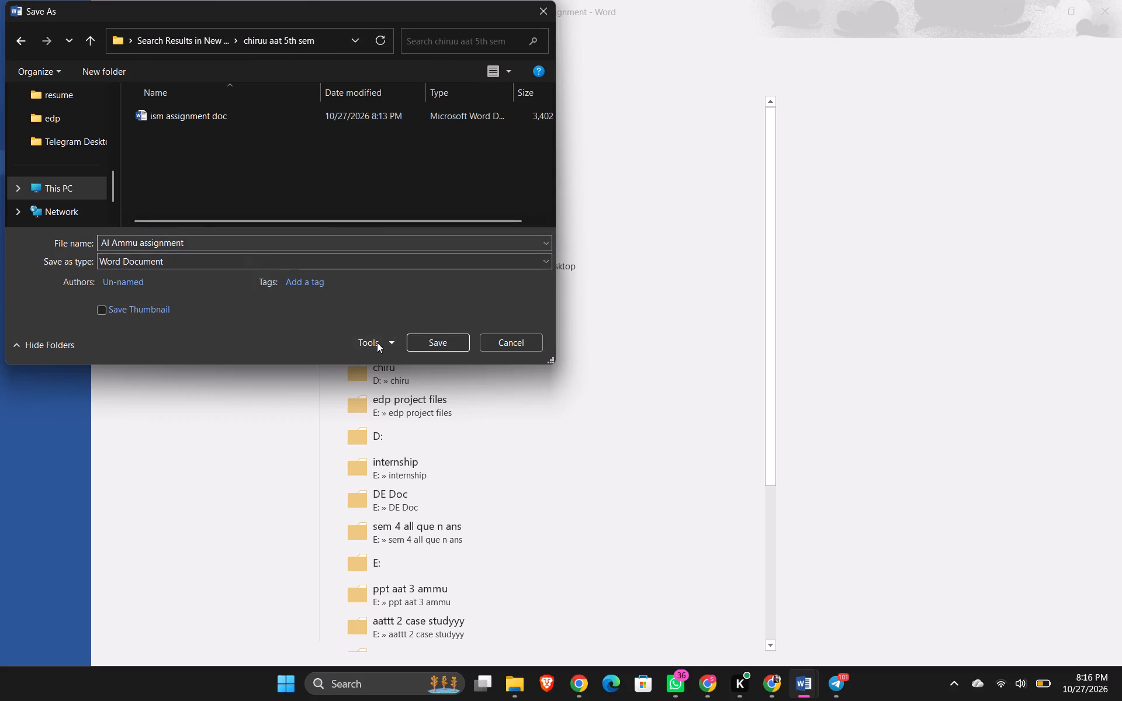
left_click(445, 341)
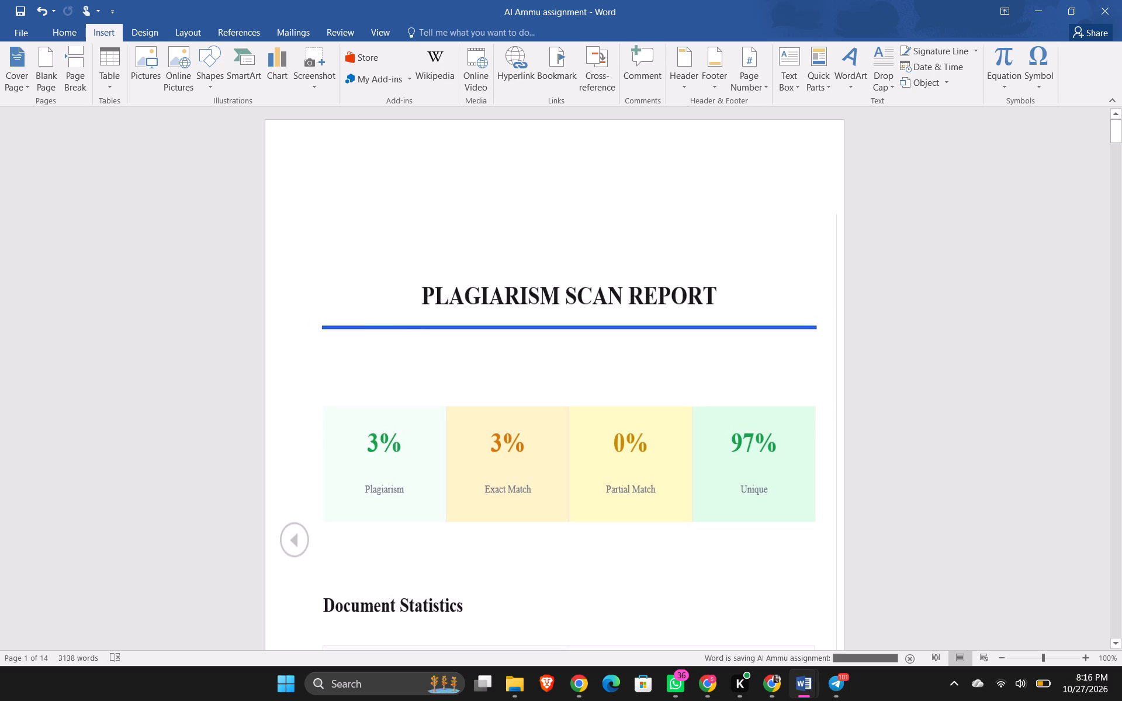
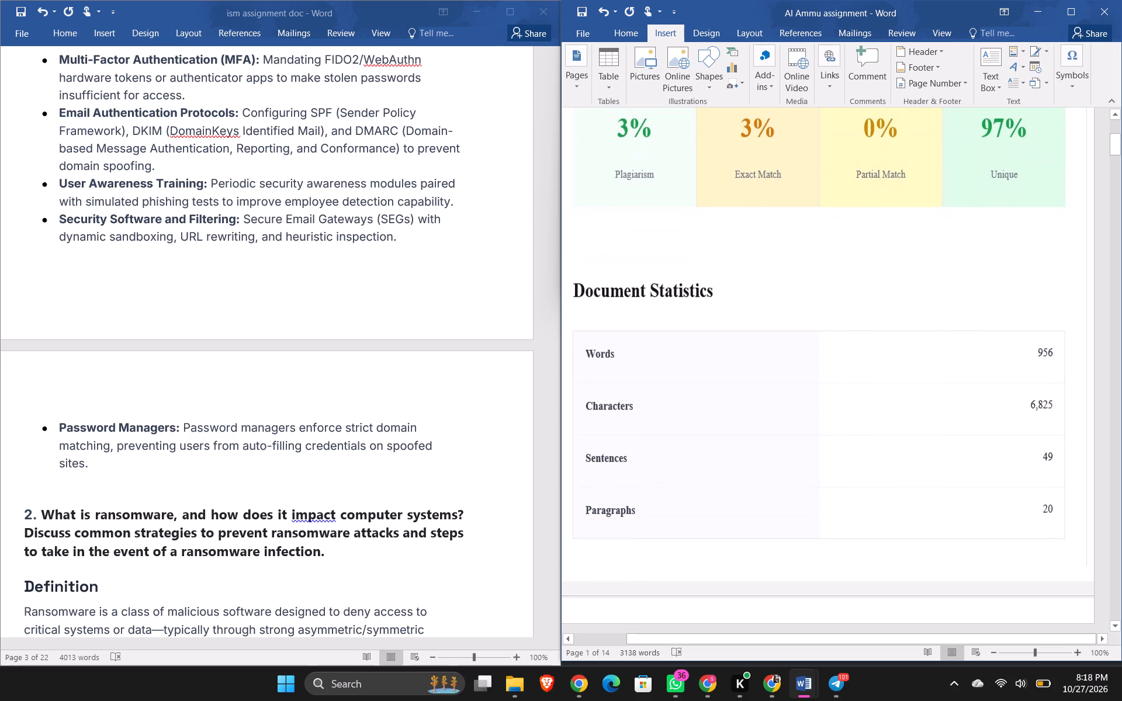
Remove the empty lines above the institute logo and header on the AI assignment's cover page.
scroll(819, 425, "down", 19)
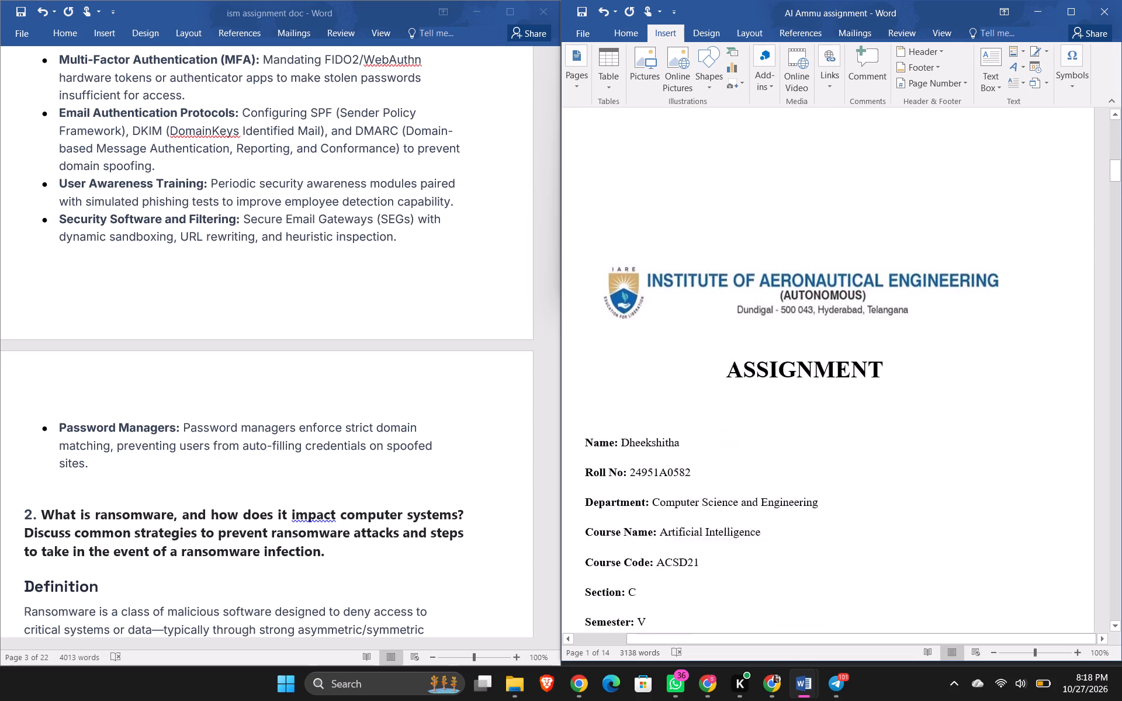
scroll(819, 425, "up", 6)
left_click(642, 360)
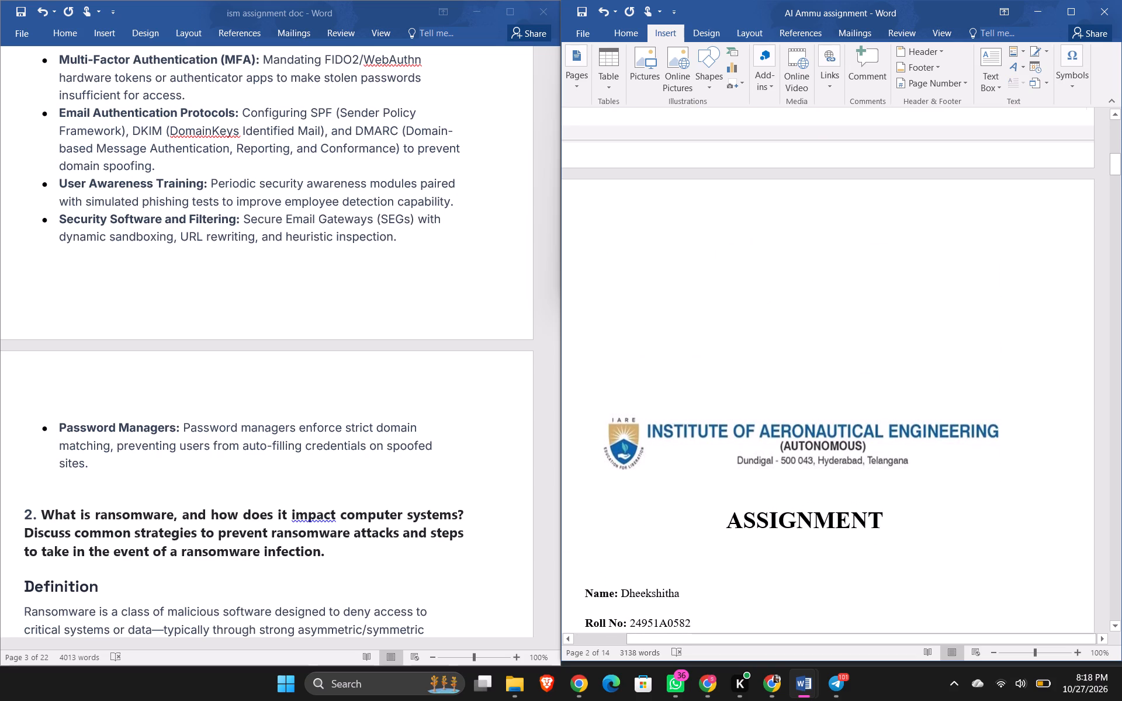
key("BackSpace")
key("BackSpace")
key("BackSpace")
key("BackSpace")
key("BackSpace")
scroll(765, 432, "down", 6)
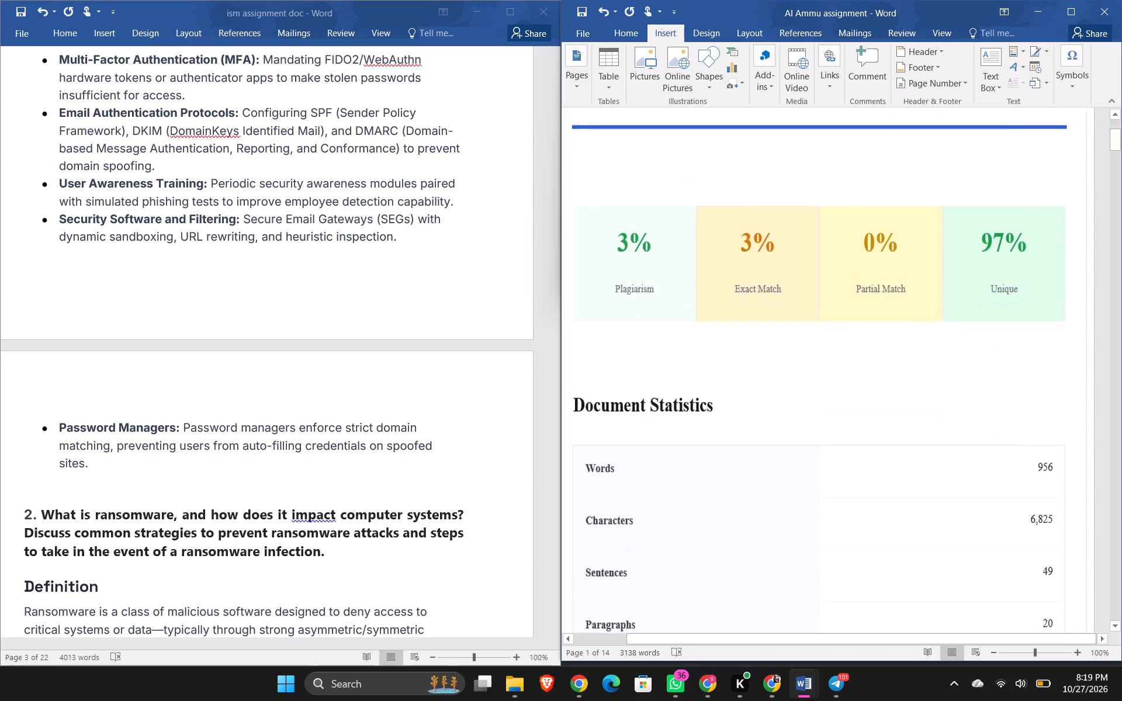
Review the AI assignment from the plagiarism scan report and cover page through its answers to the last page.
scroll(759, 430, "down", 8)
scroll(758, 430, "down", 20)
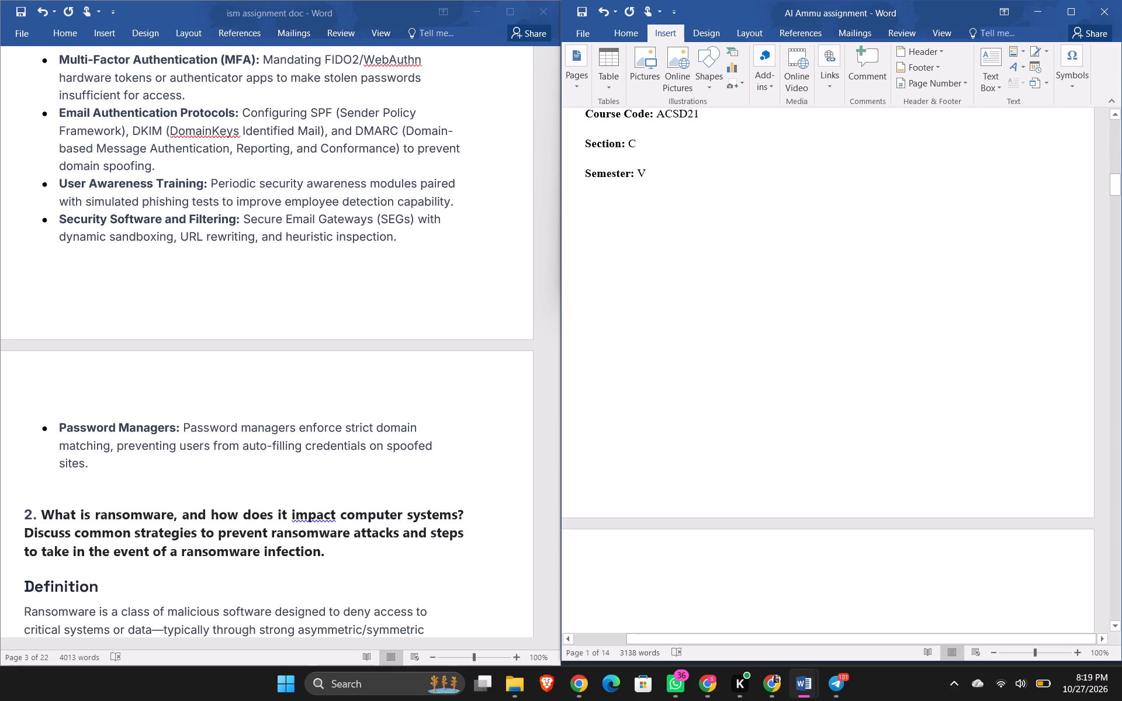
scroll(757, 429, "down", 7)
scroll(757, 429, "down", 14)
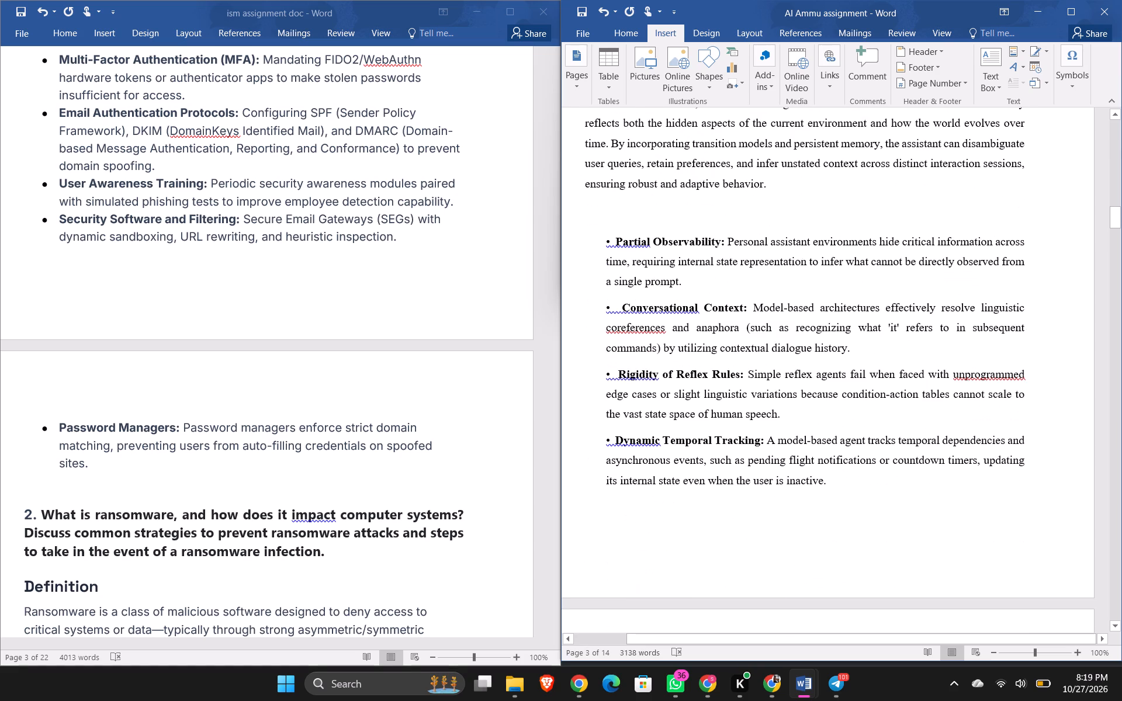
scroll(956, 425, "up", 20)
scroll(956, 425, "up", 12)
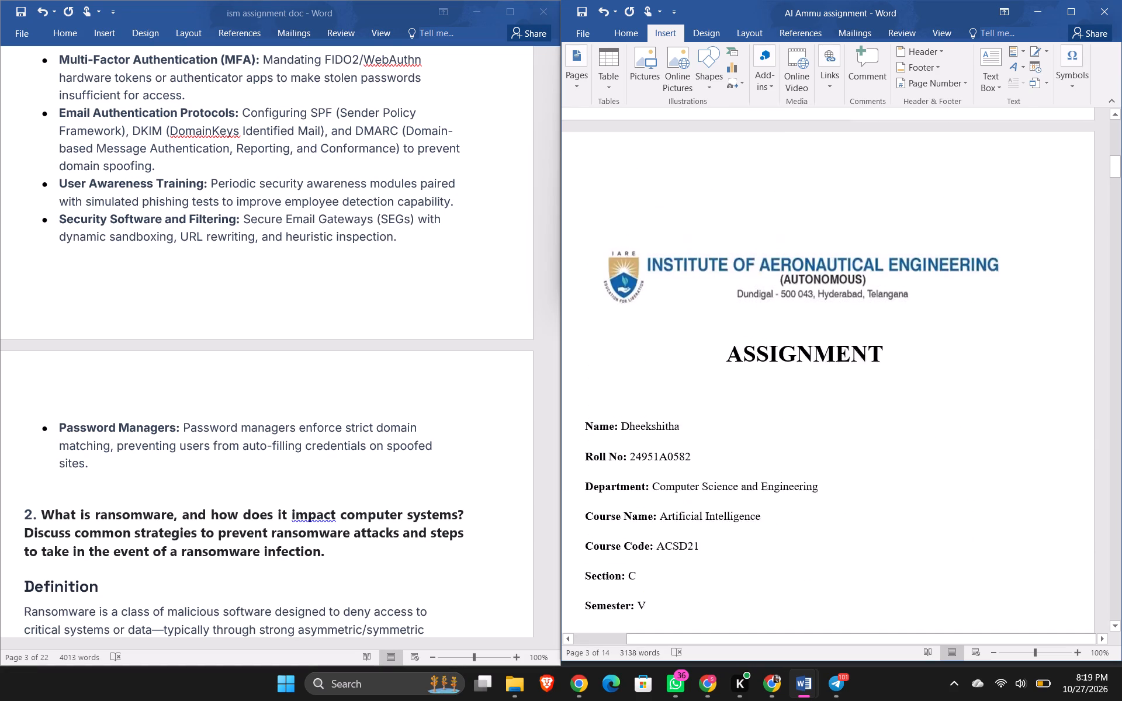
scroll(873, 319, "up", 20)
scroll(873, 319, "up", 6)
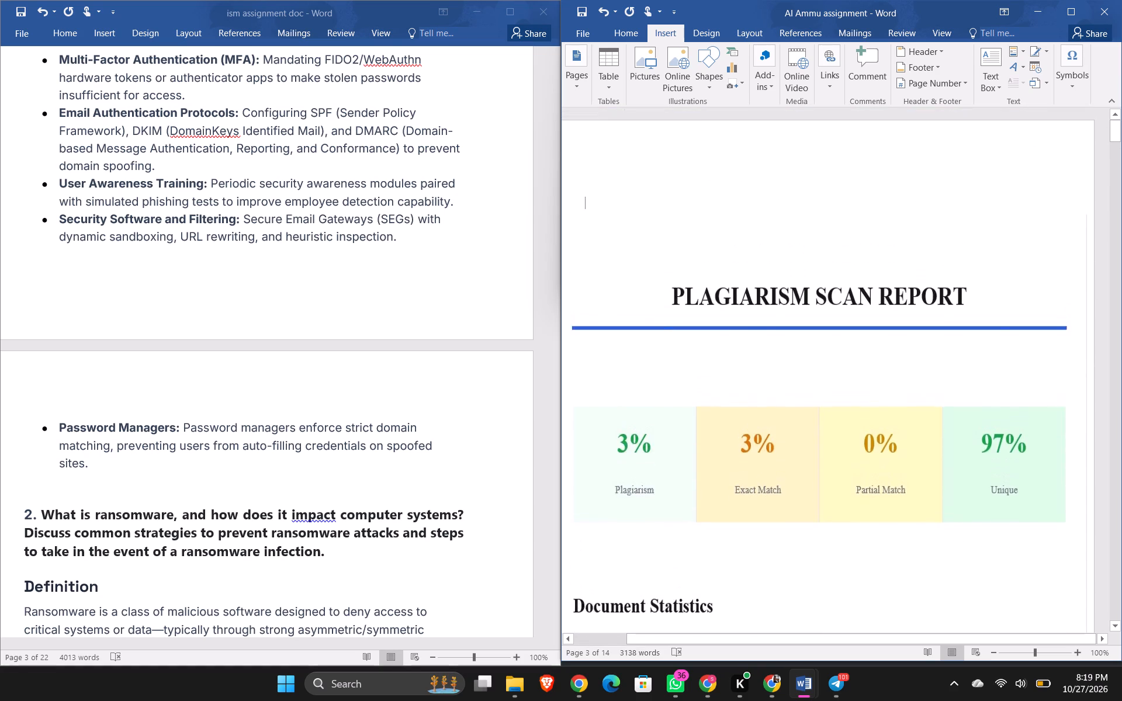
scroll(861, 300, "down", 11)
scroll(841, 299, "down", 20)
scroll(841, 299, "down", 12)
scroll(808, 263, "down", 10)
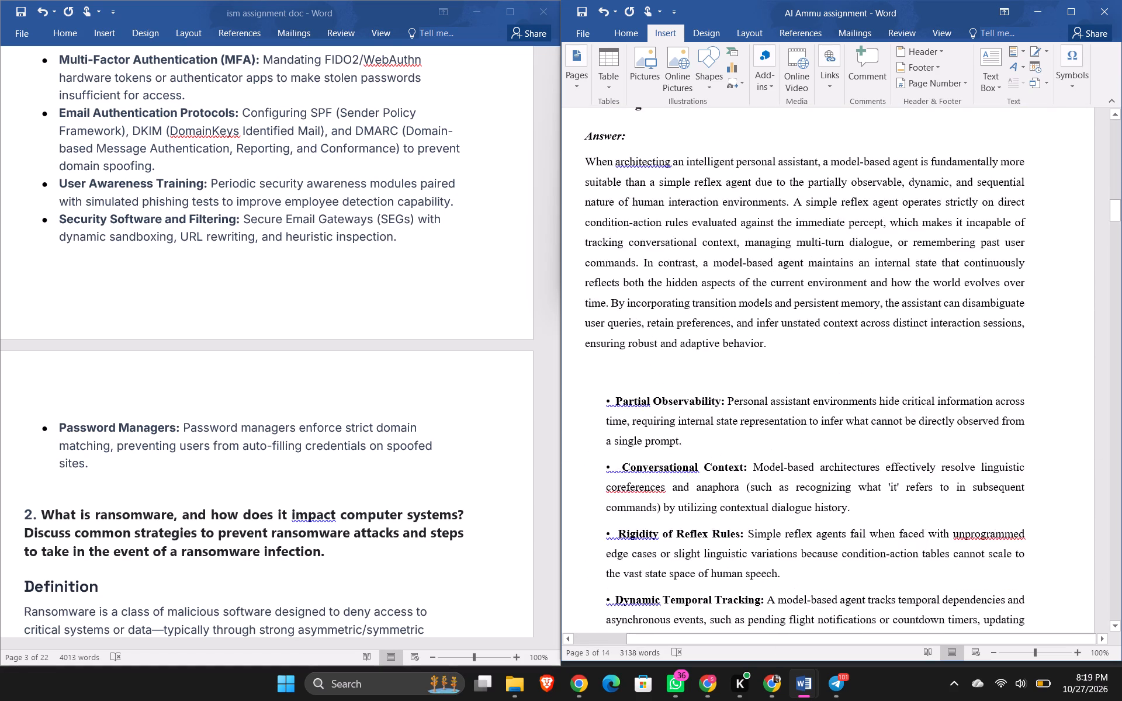
scroll(802, 263, "down", 11)
scroll(789, 258, "down", 12)
scroll(785, 262, "down", 20)
scroll(785, 262, "down", 1)
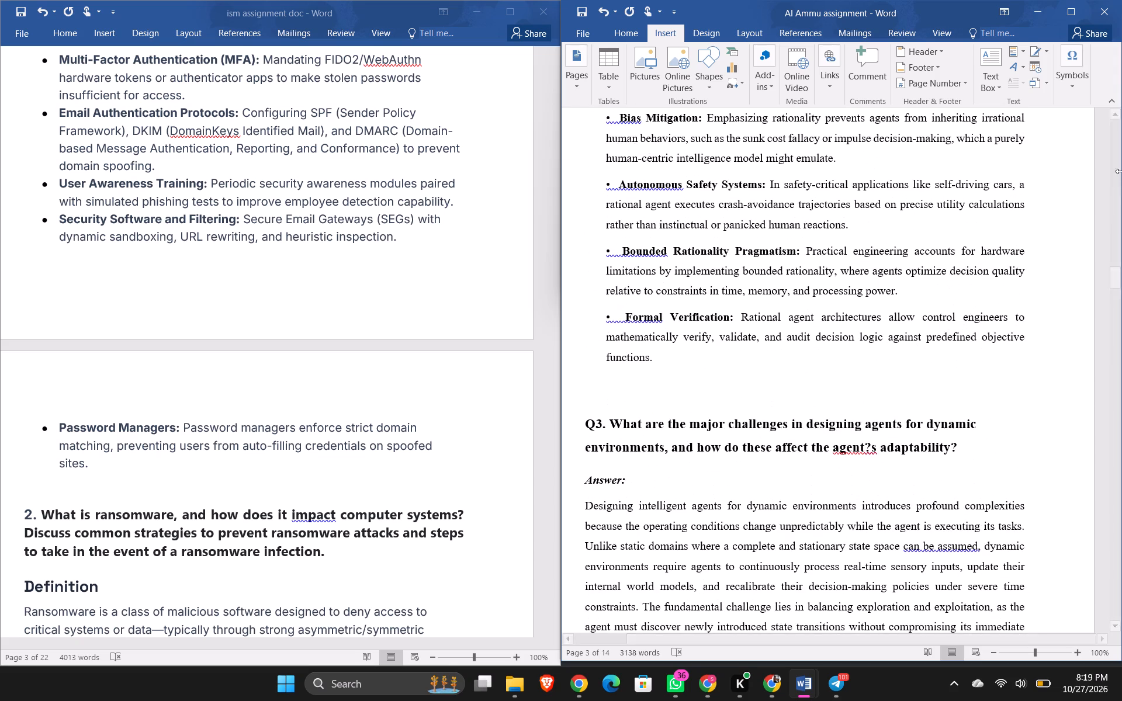
left_click_drag(1115, 280, 1104, 617)
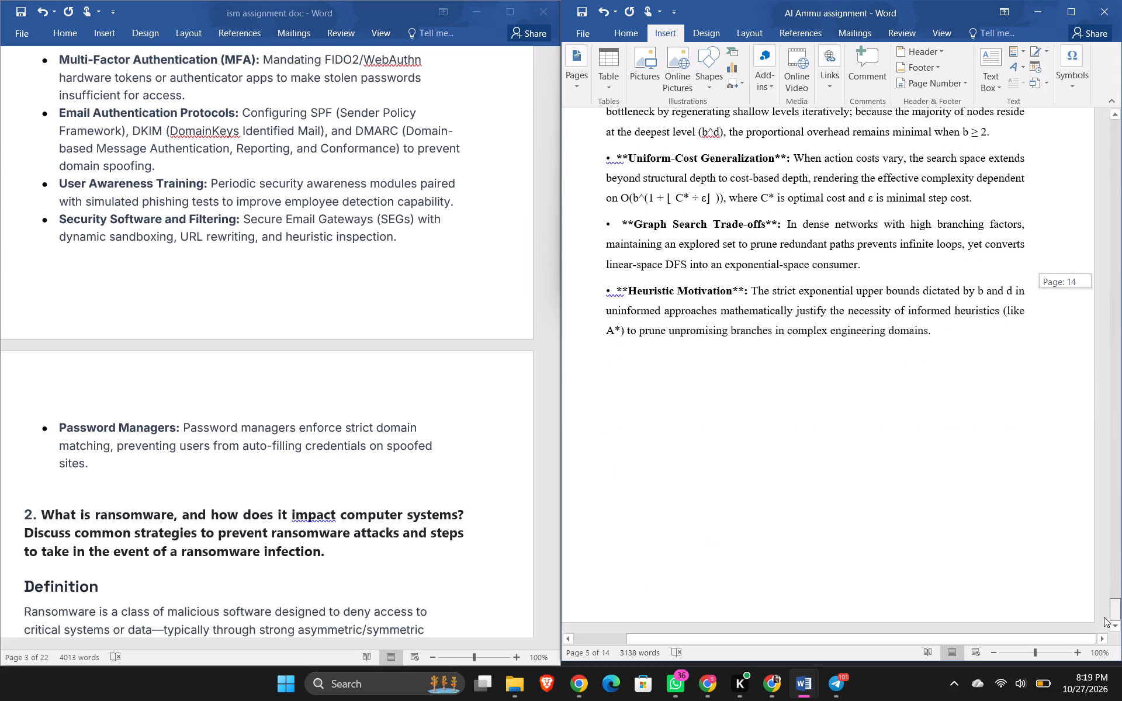
left_click_drag(1104, 617, 1106, 616)
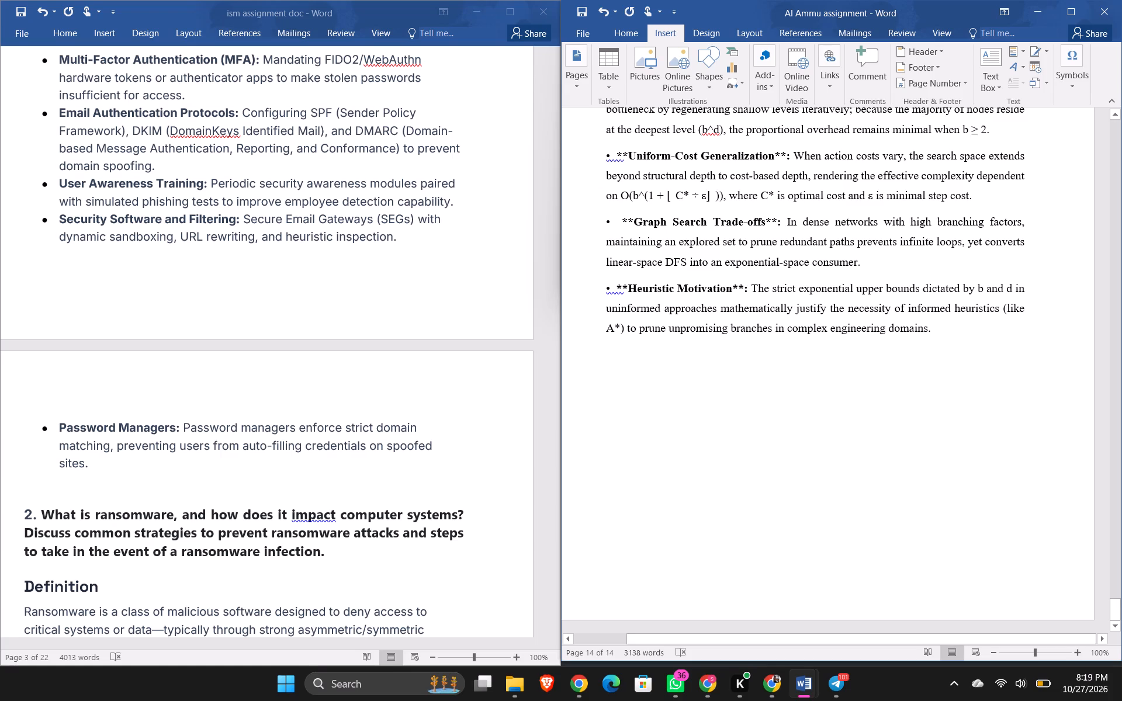
left_click_drag(1112, 610, 1112, 594)
left_click(1121, 613)
Return to the start of the AI assignment and check the plagiarism report page, document statistics and cover page details.
left_click_drag(1117, 611, 1117, 130)
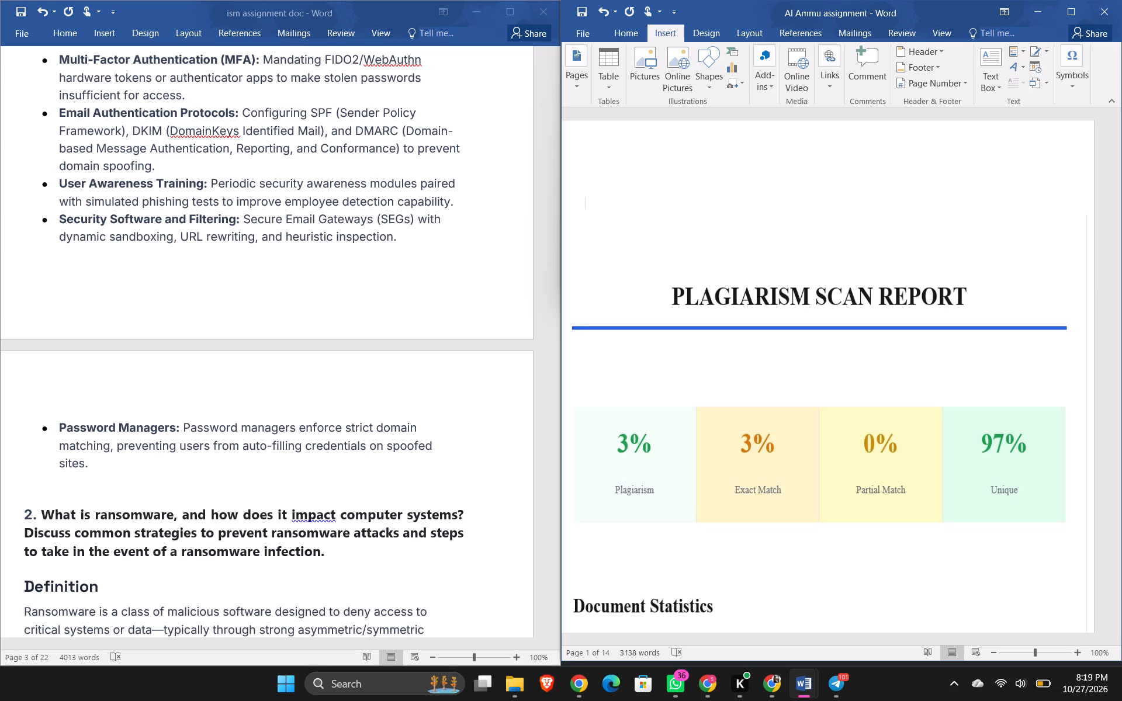
scroll(806, 372, "down", 5)
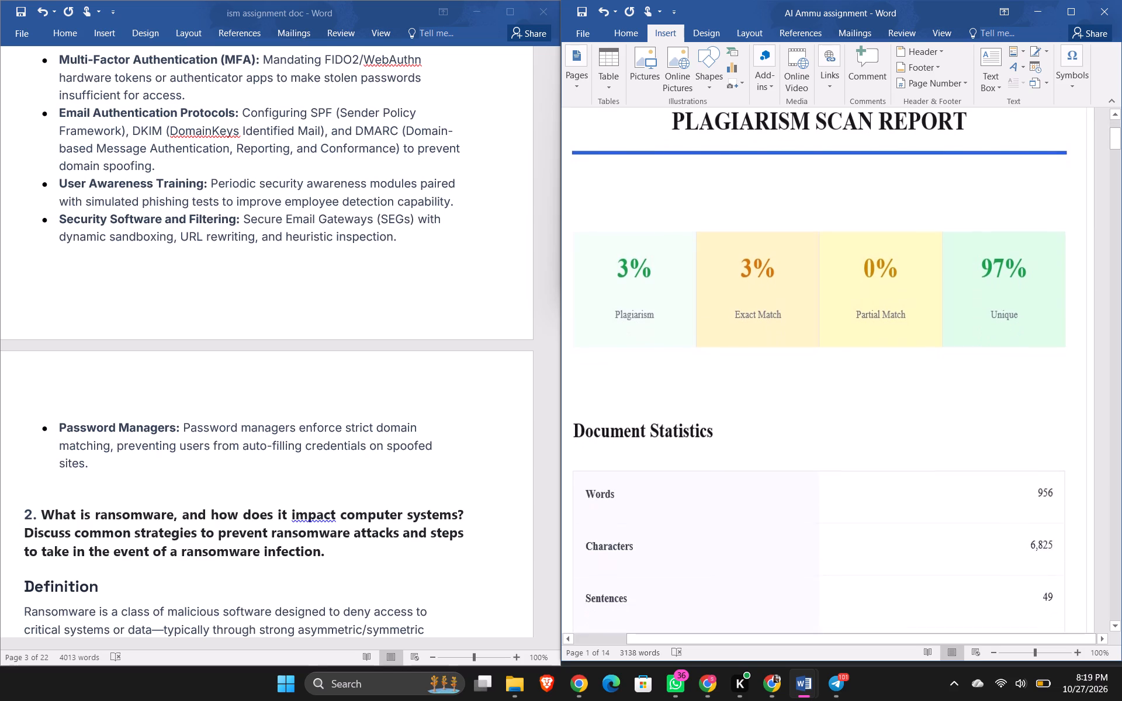
scroll(806, 372, "down", 4)
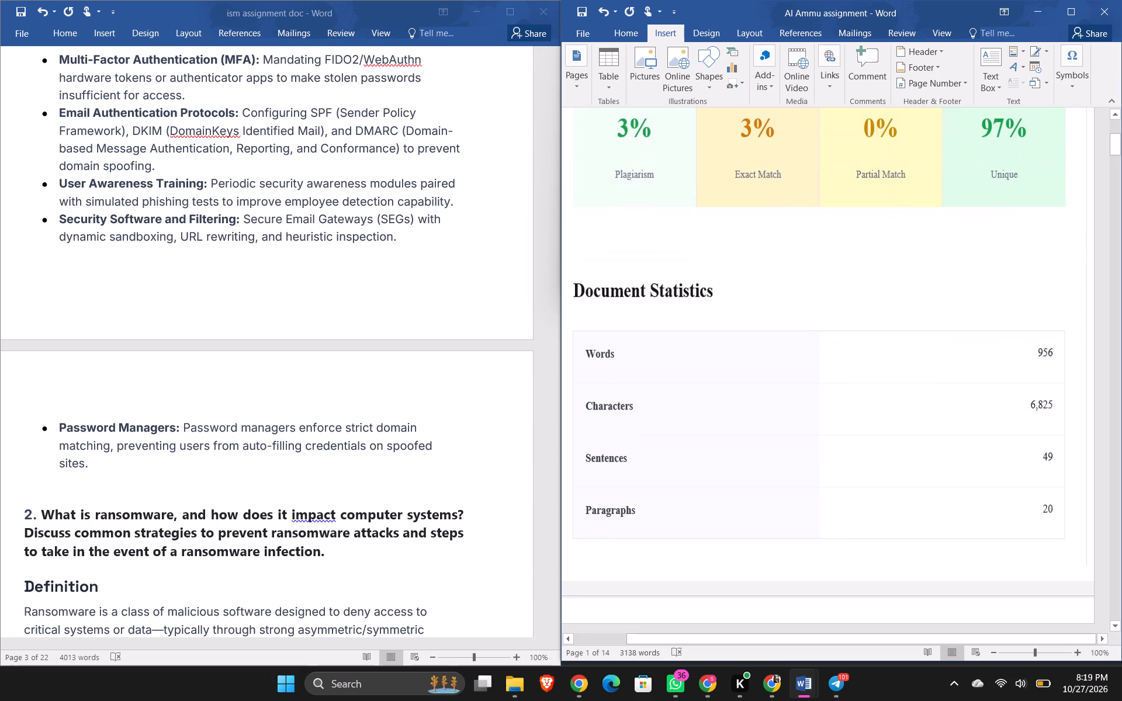
scroll(806, 372, "down", 7)
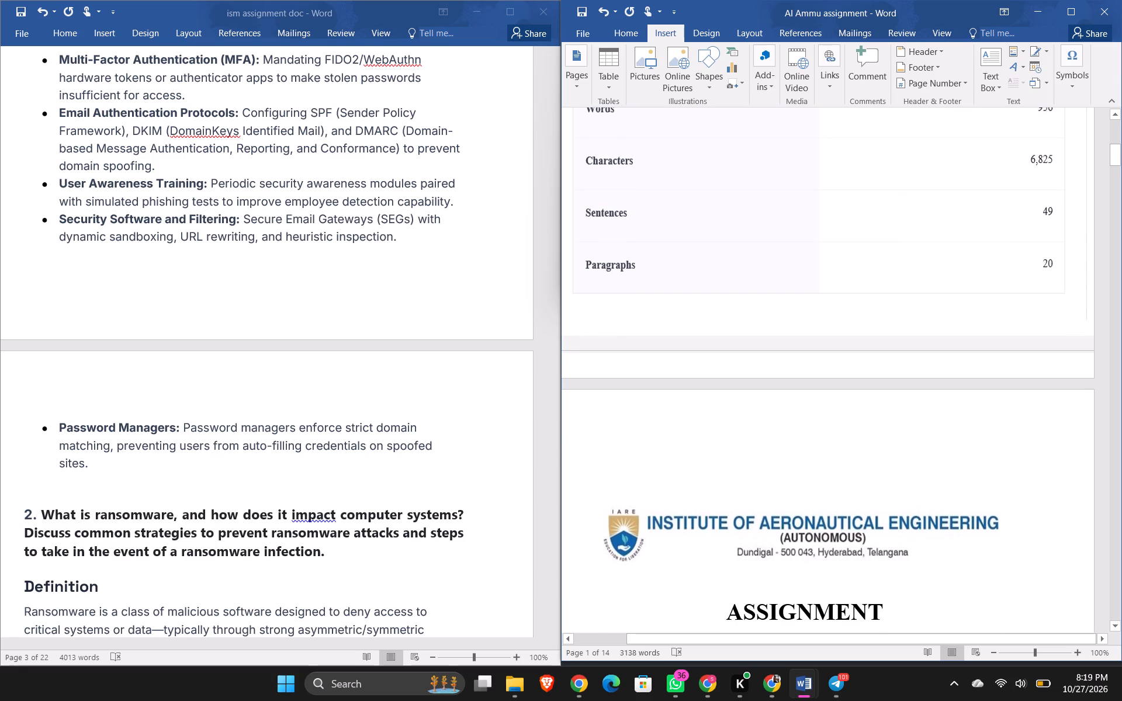
scroll(793, 356, "down", 7)
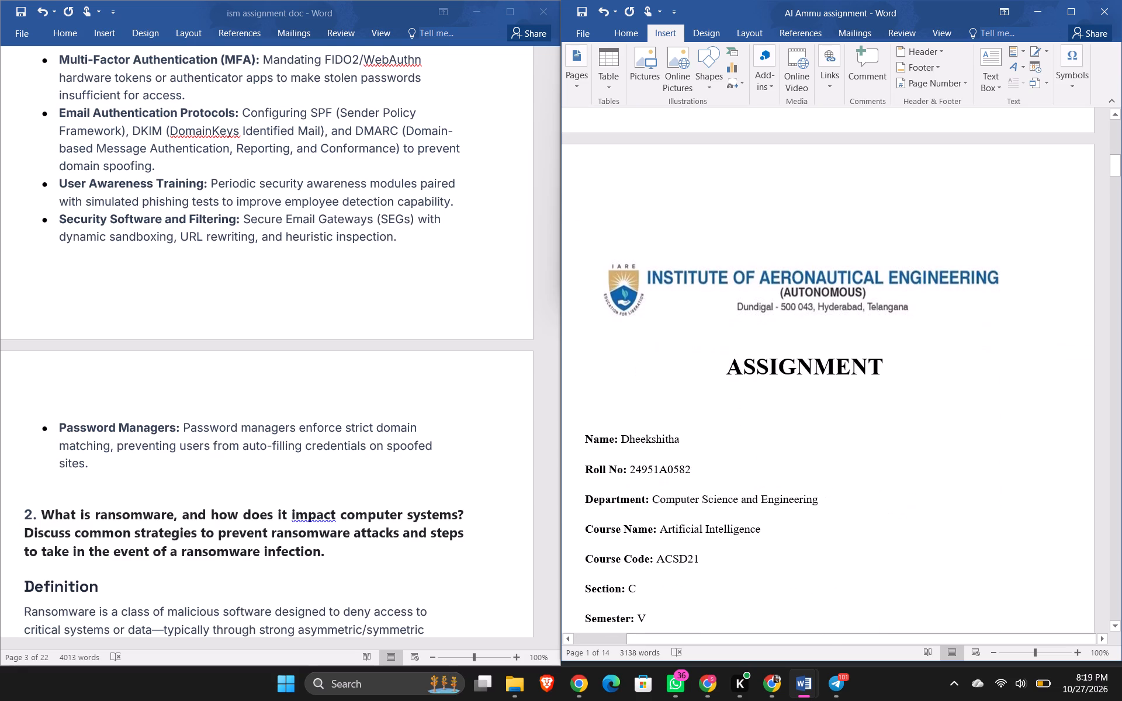
scroll(787, 352, "down", 3)
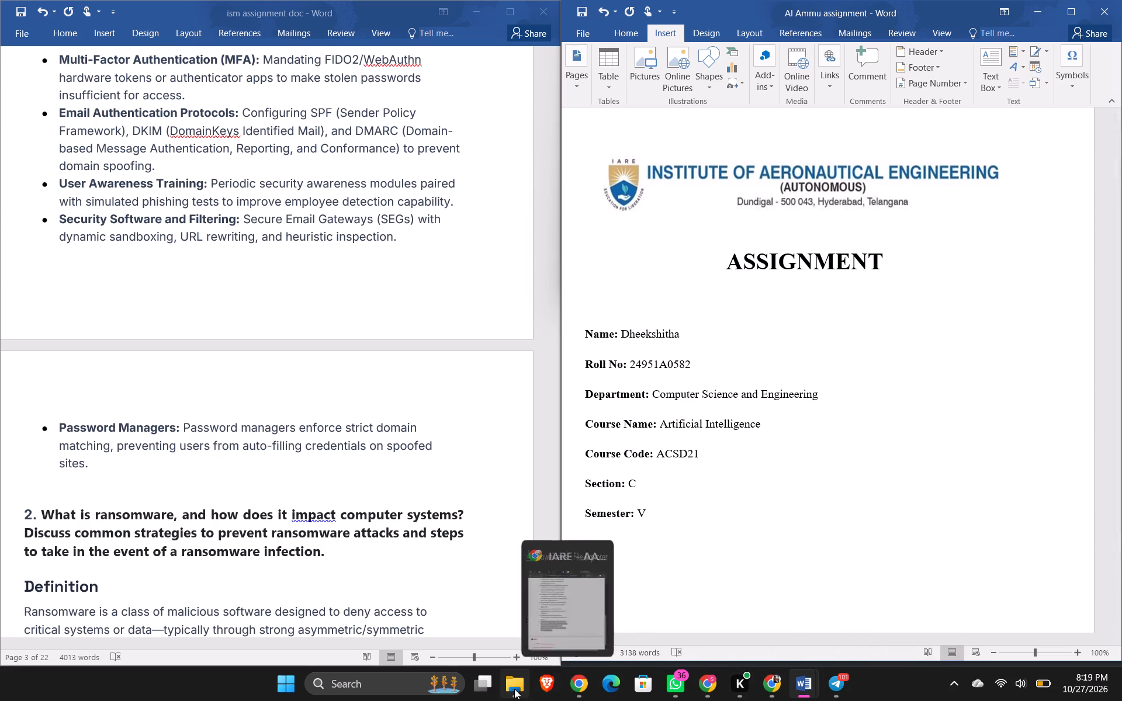
Switch to the college portal's AAT-I page in Chrome and get the assignment questions for Artificial Intelligence (ACSD21).
left_click(566, 627)
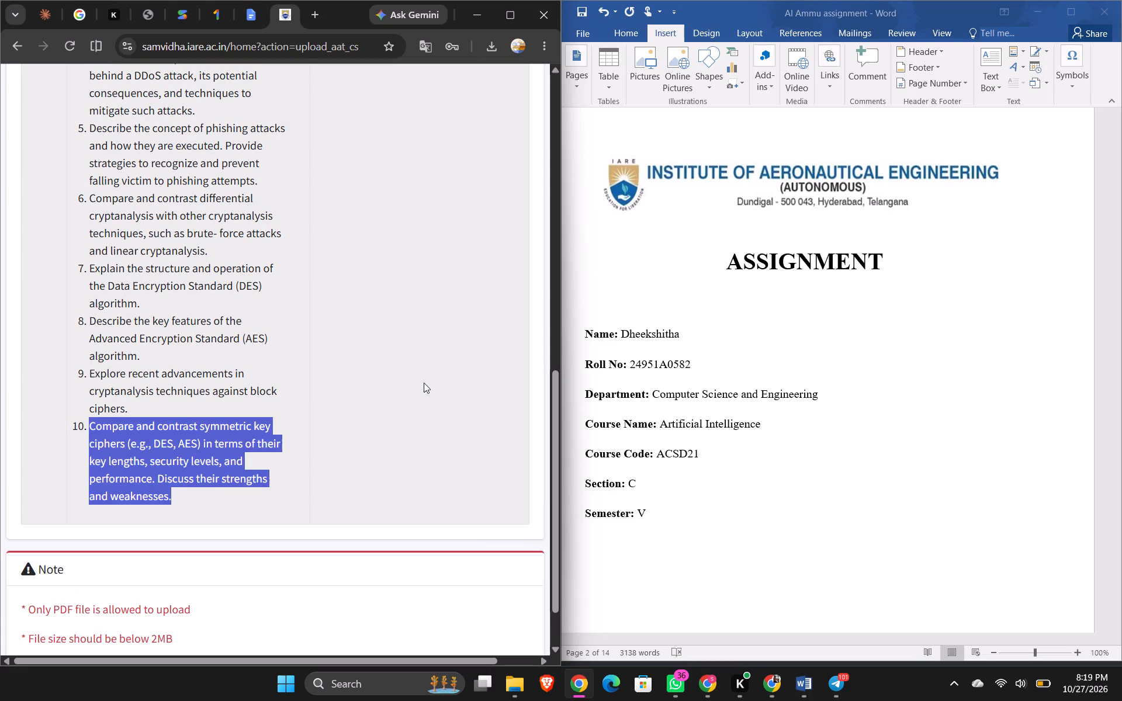
left_click(424, 380)
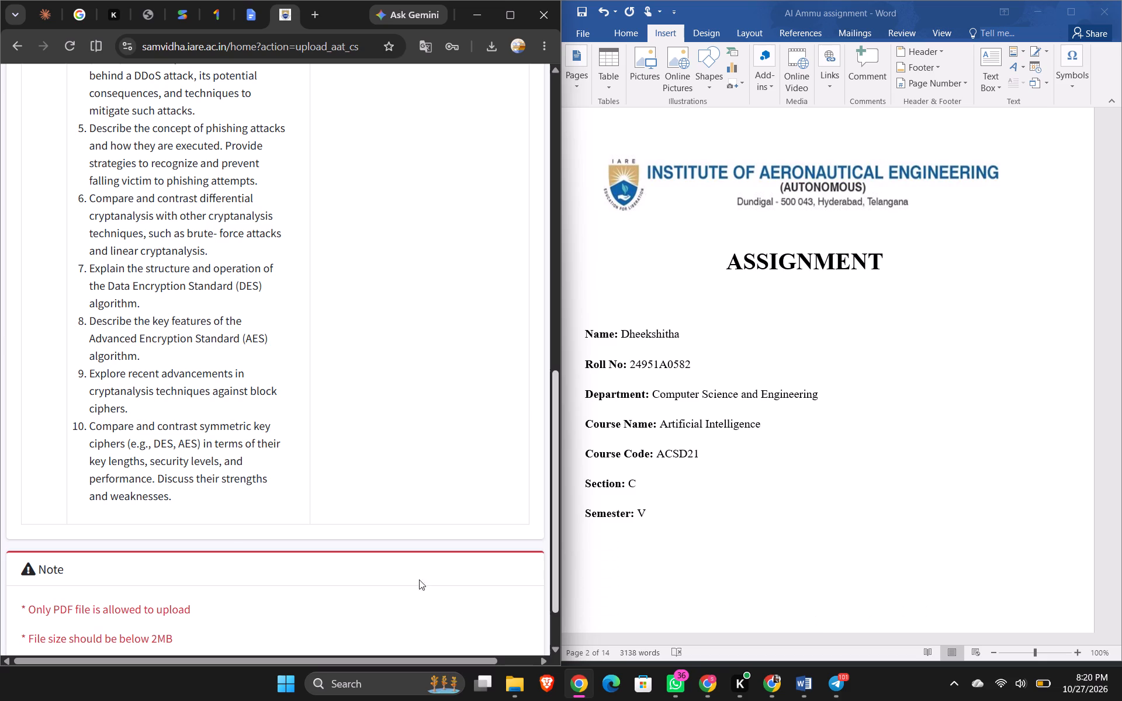
scroll(237, 400, "up", 9)
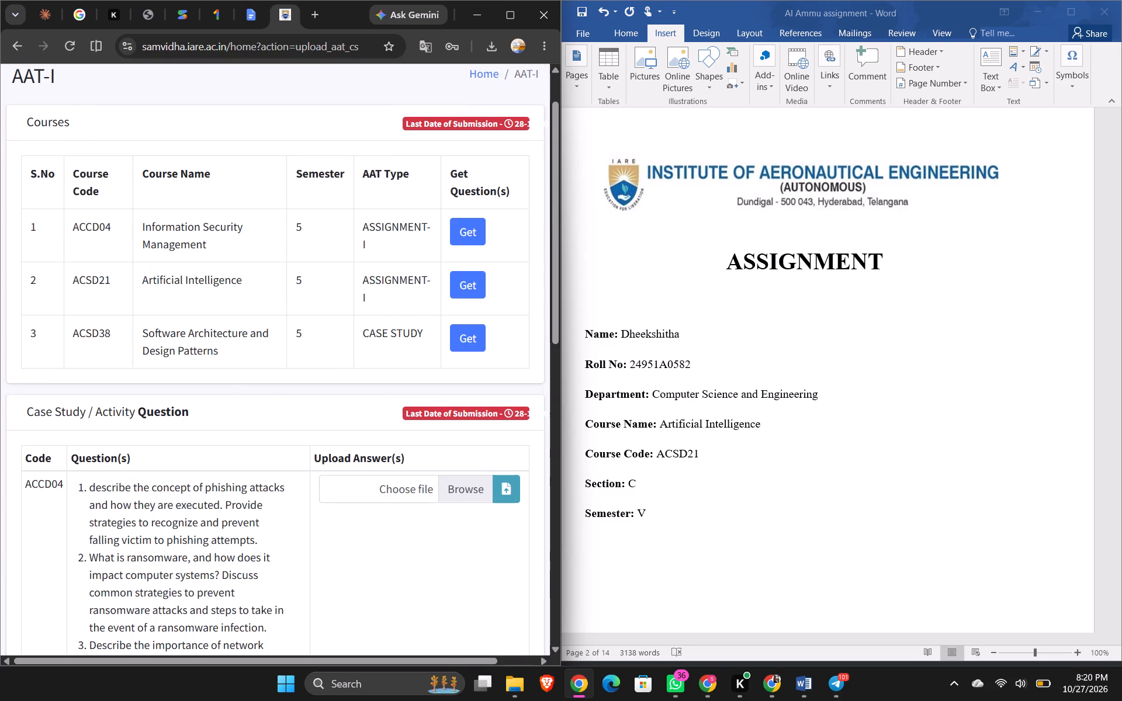
left_click(460, 279)
left_click(275, 454)
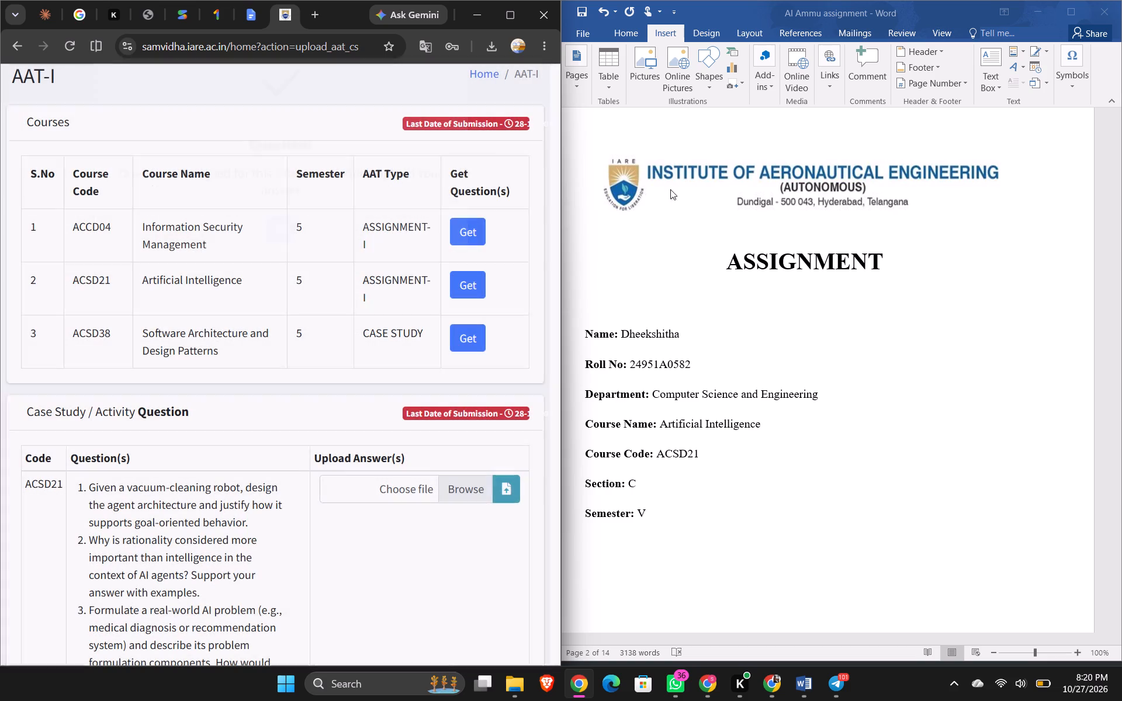
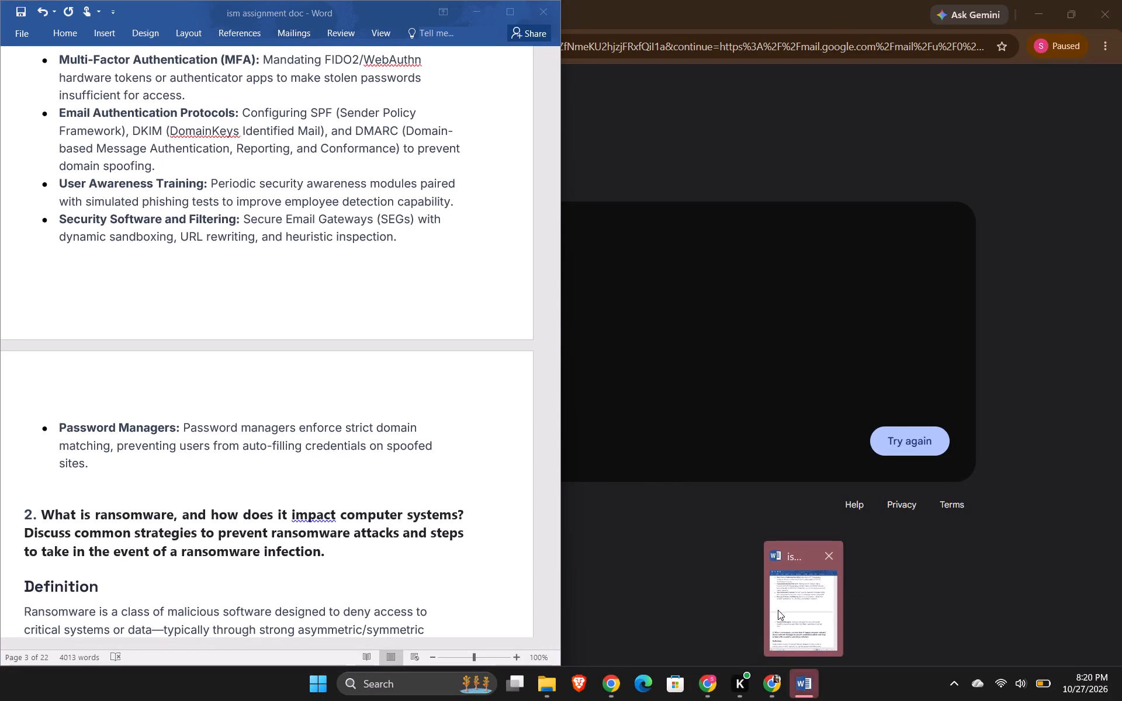
left_click(824, 558)
left_click(824, 558)
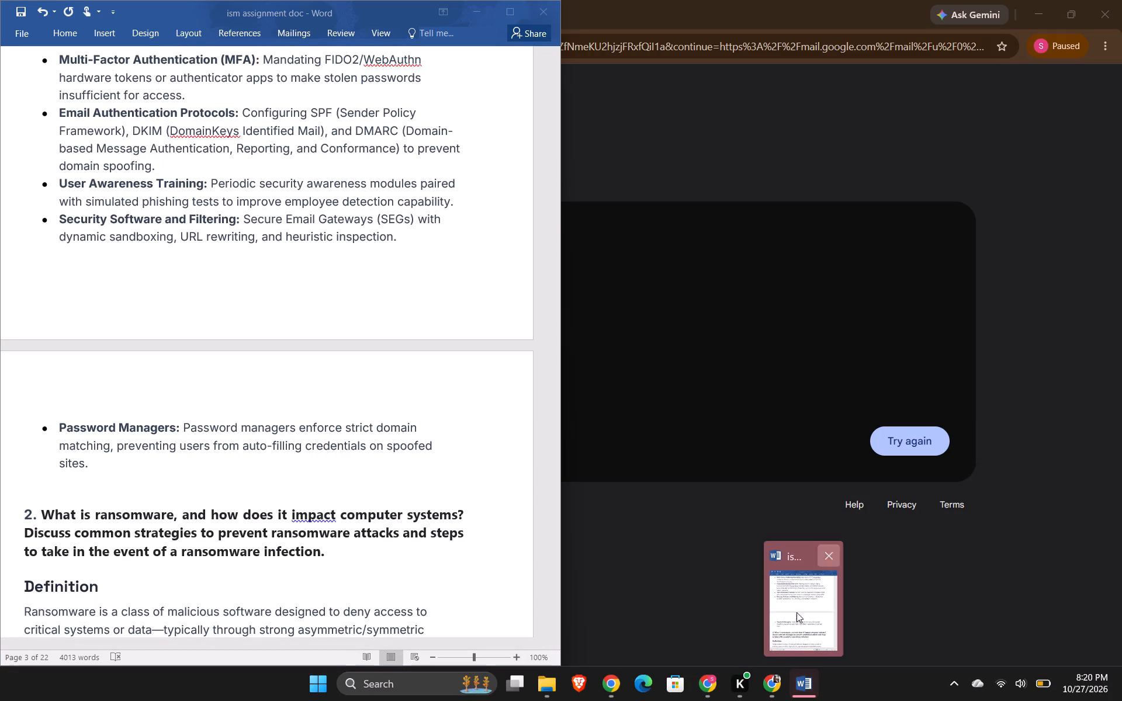
left_click(795, 621)
left_click(494, 365)
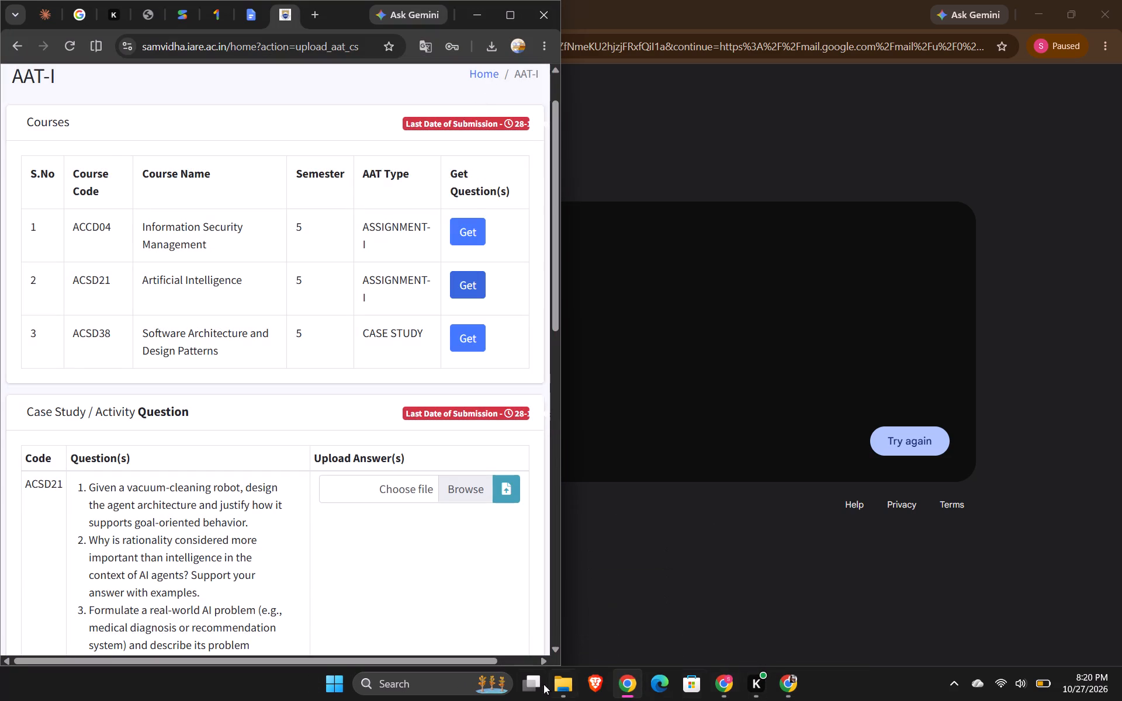
Search the computer for the WhatsApp app to switch to it.
left_click(460, 683)
key("w")
key("h")
key("a")
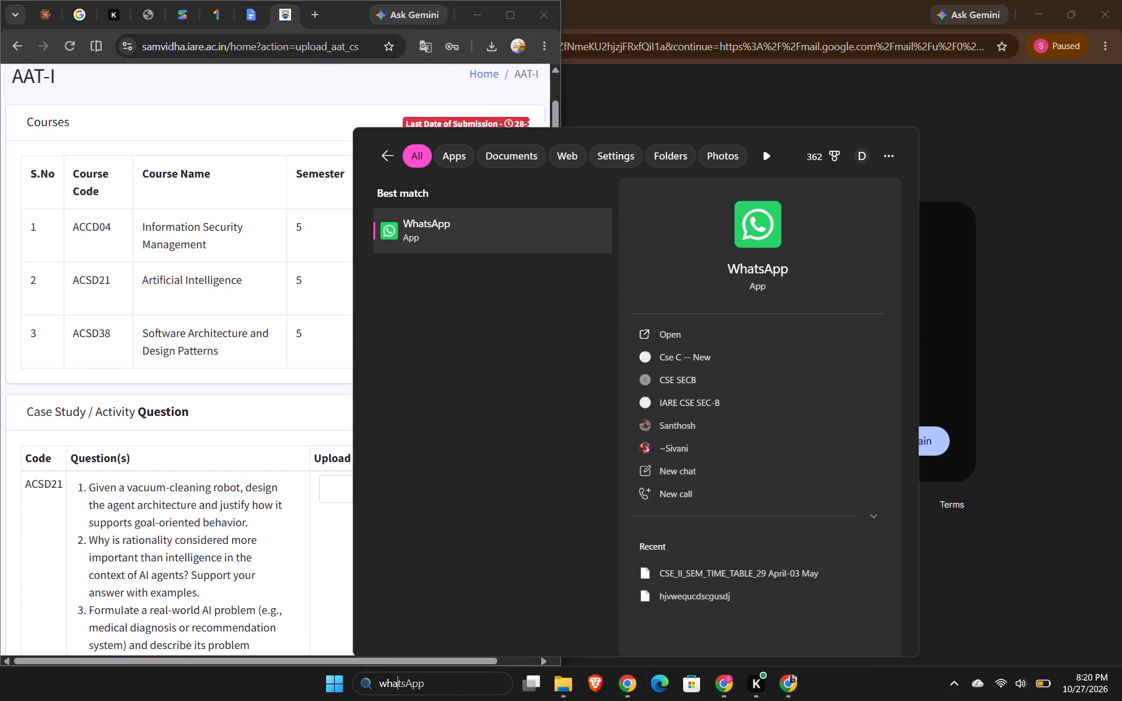
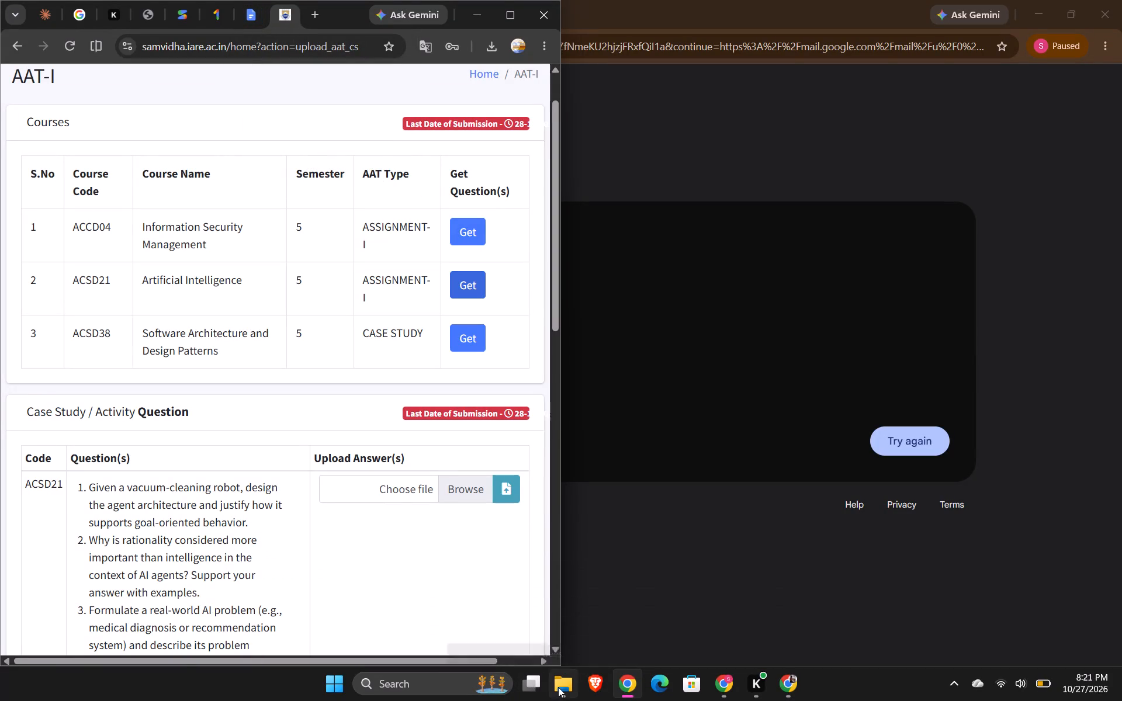
Open the downloaded Artificial Intelligence Principles, Algorithms, and Architecture Solutions document from the Downloads folder and enable editing.
left_click(533, 614)
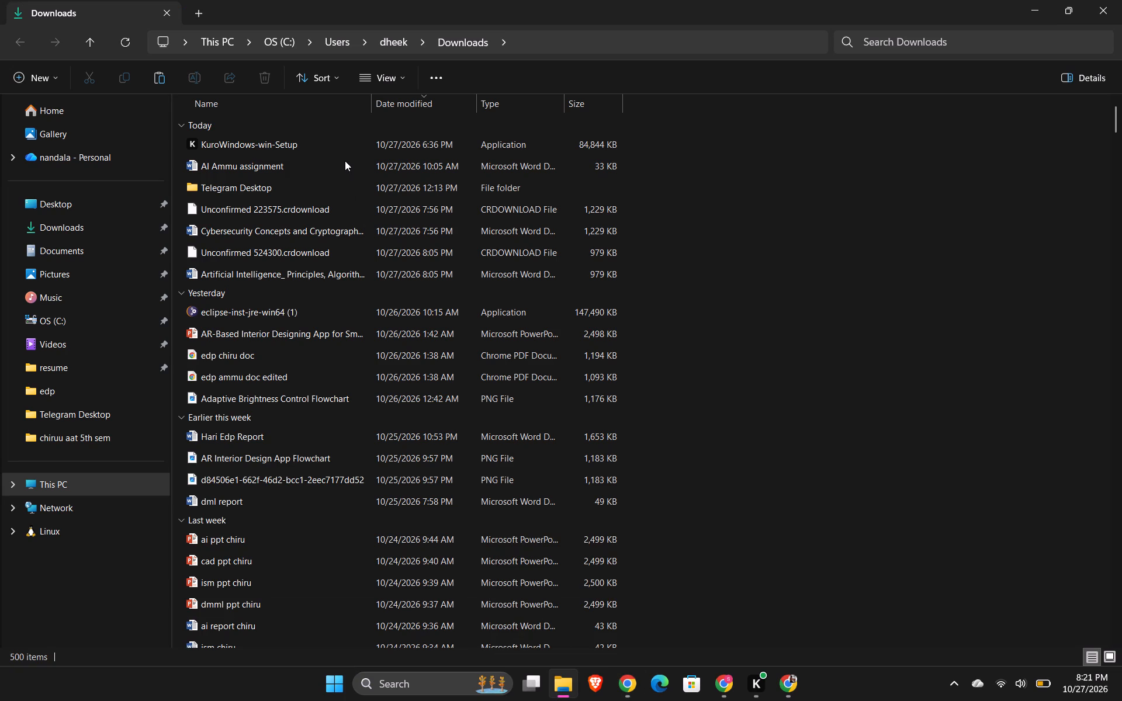
left_click(74, 223)
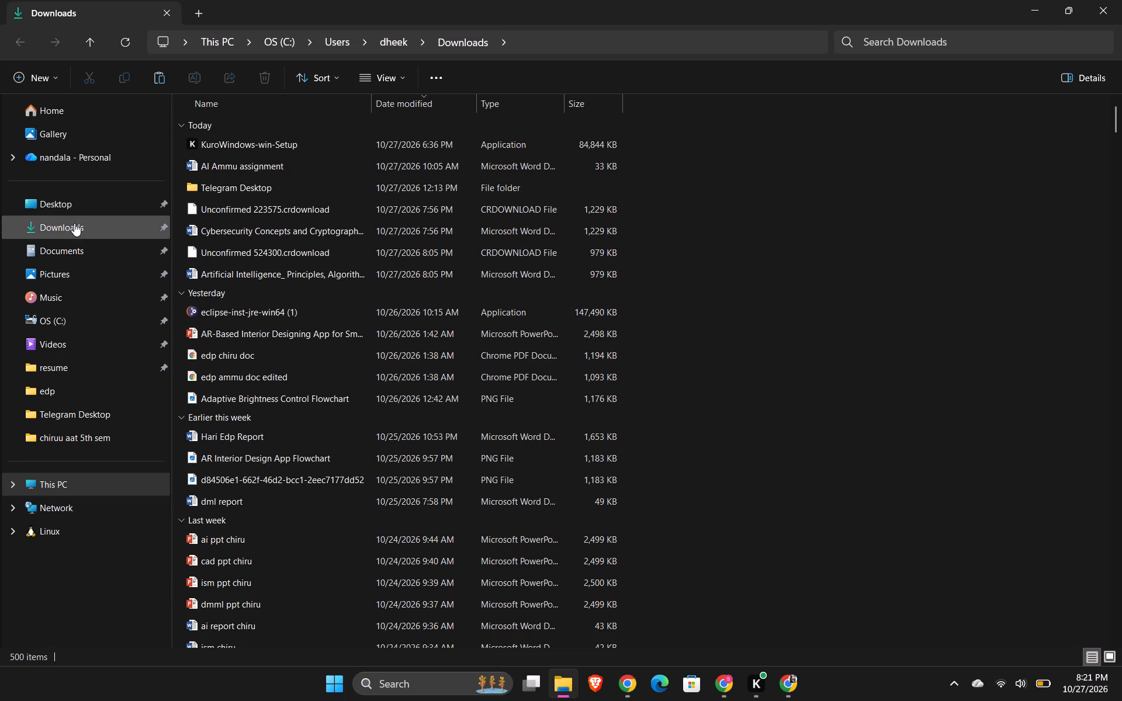
double_click(288, 145)
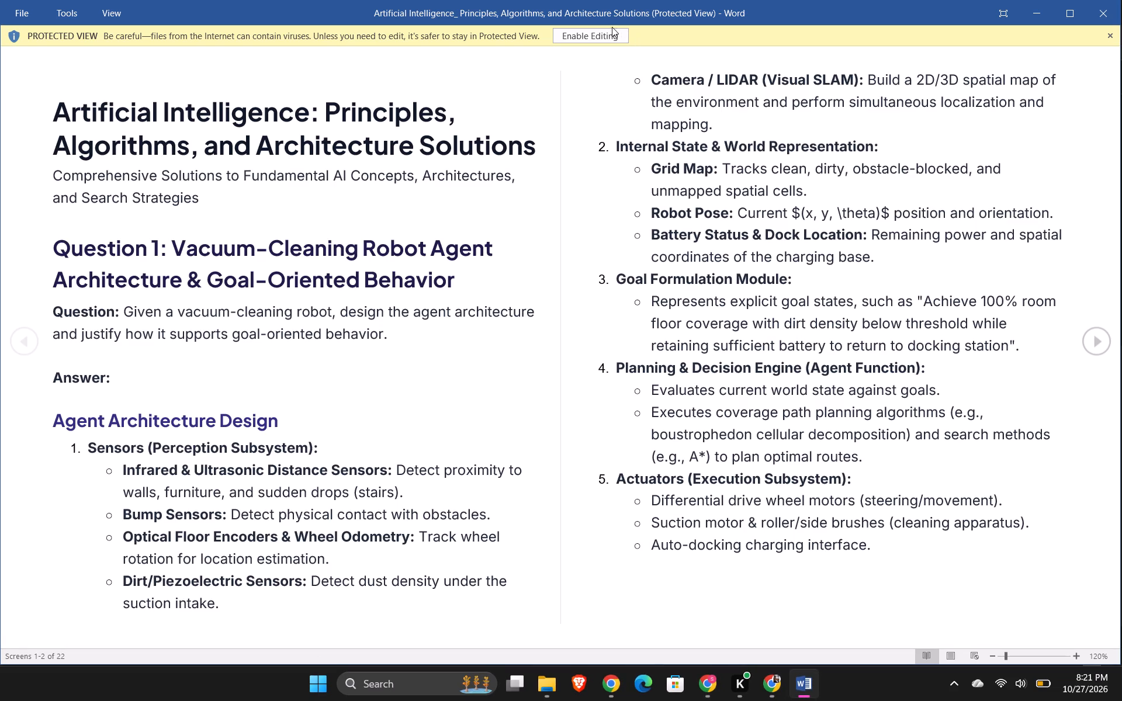
left_click(588, 39)
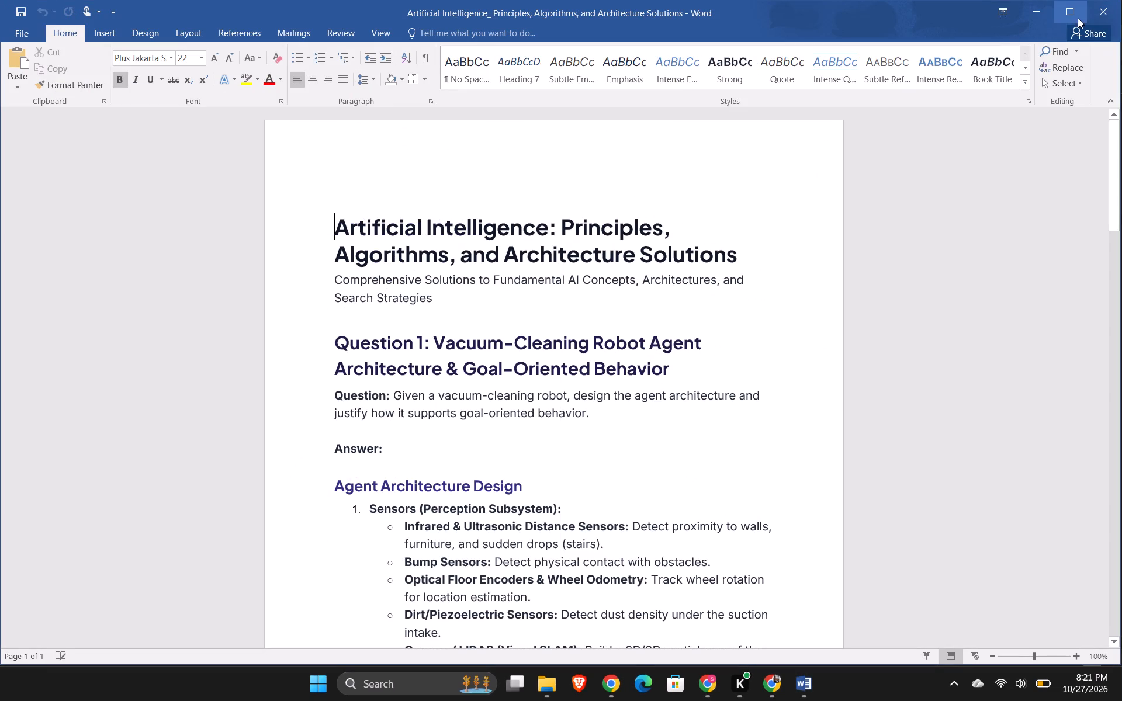
Arrange the Word document beside the AAT-I page and enlarge the page's window to nearly full height.
left_click(1052, 48)
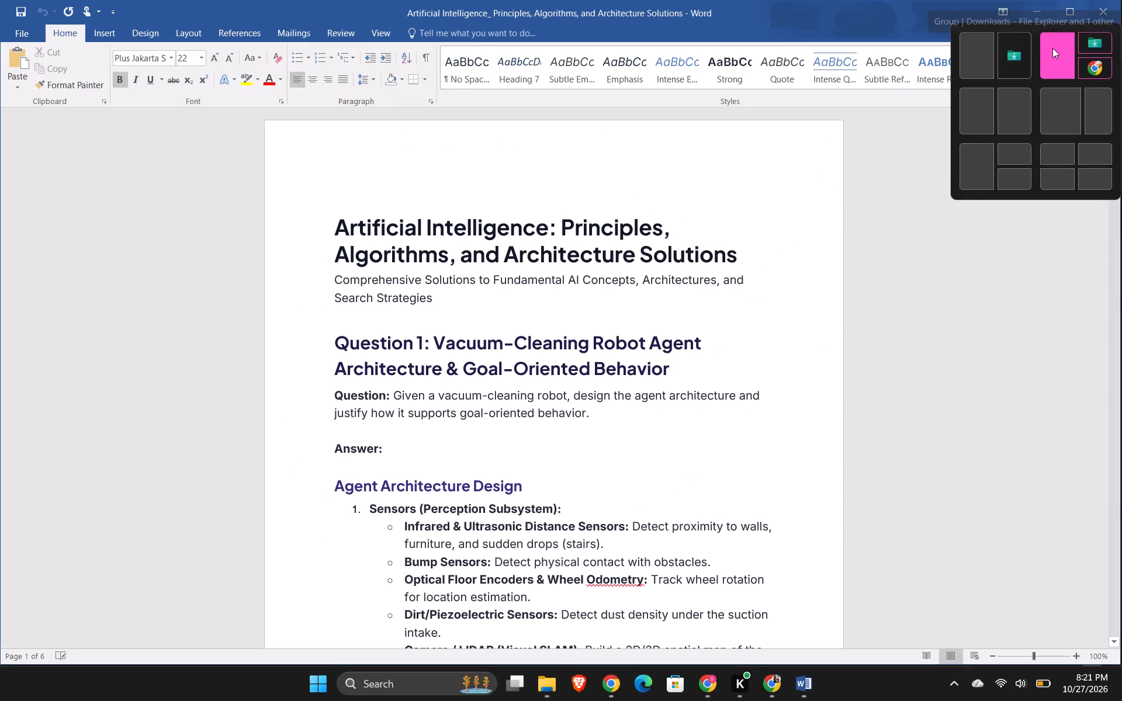
left_click(1120, 11)
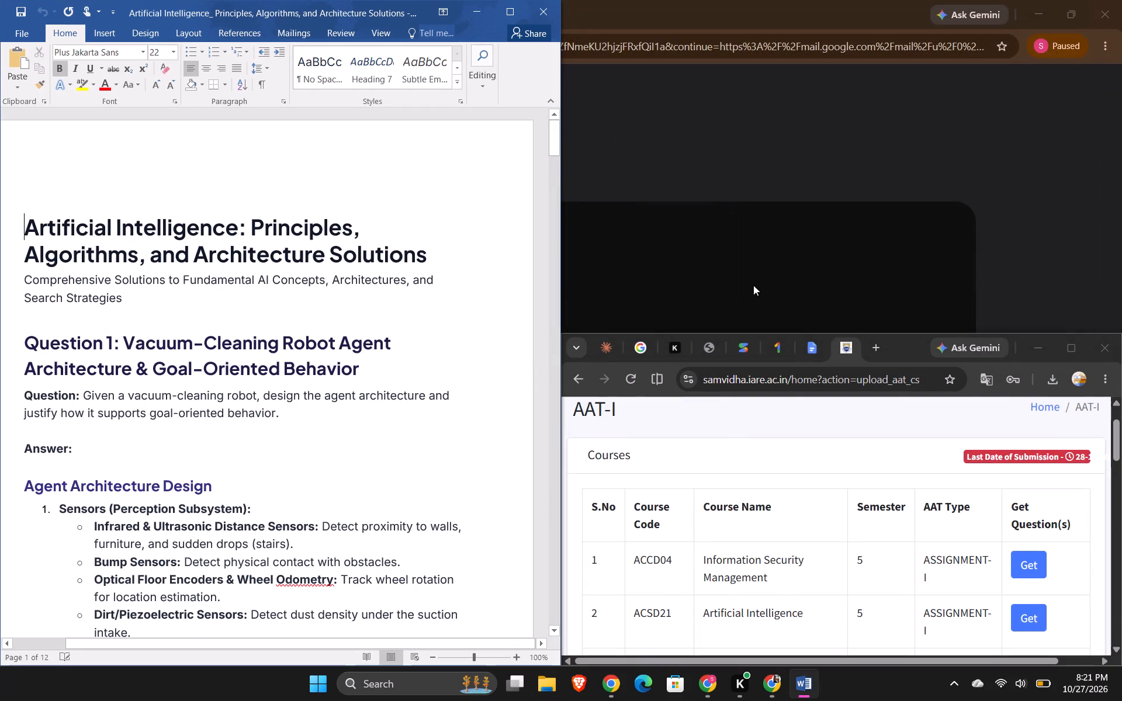
left_click_drag(723, 334, 736, 47)
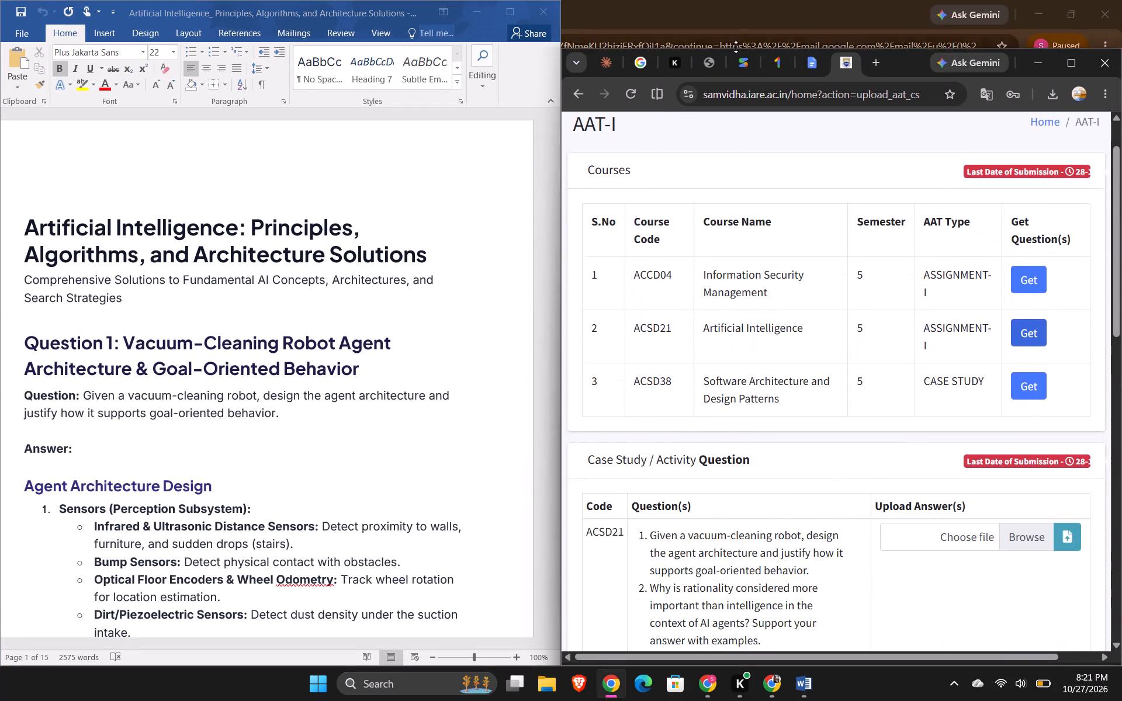
left_click_drag(736, 47, 736, 26)
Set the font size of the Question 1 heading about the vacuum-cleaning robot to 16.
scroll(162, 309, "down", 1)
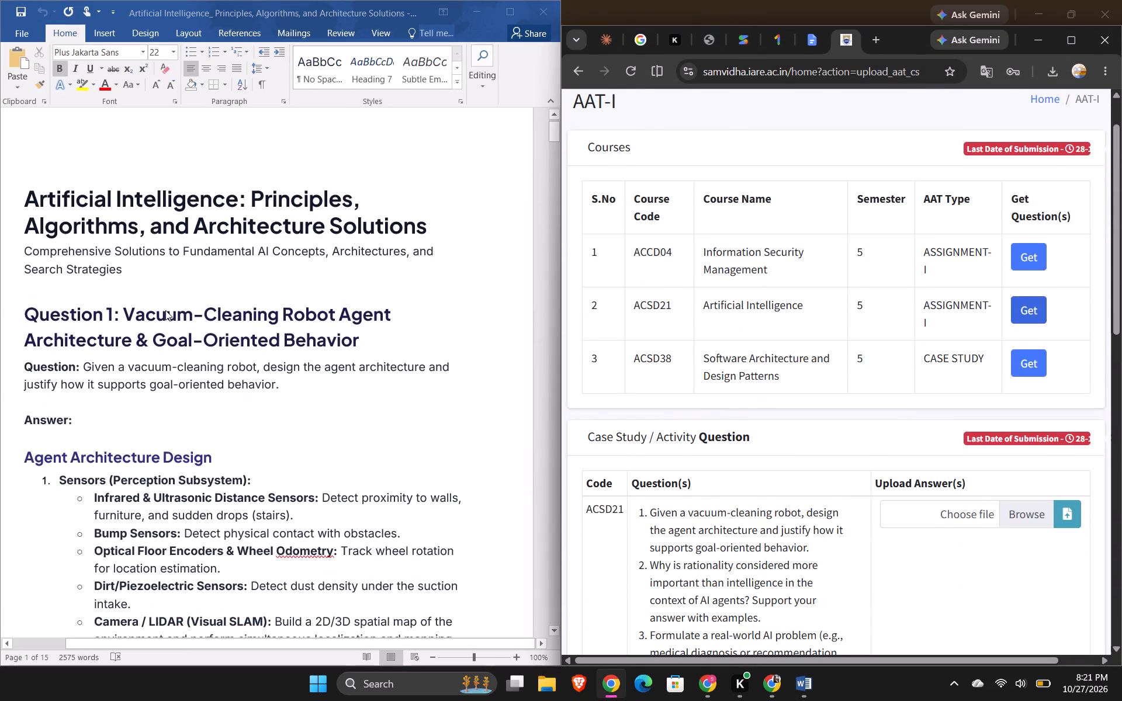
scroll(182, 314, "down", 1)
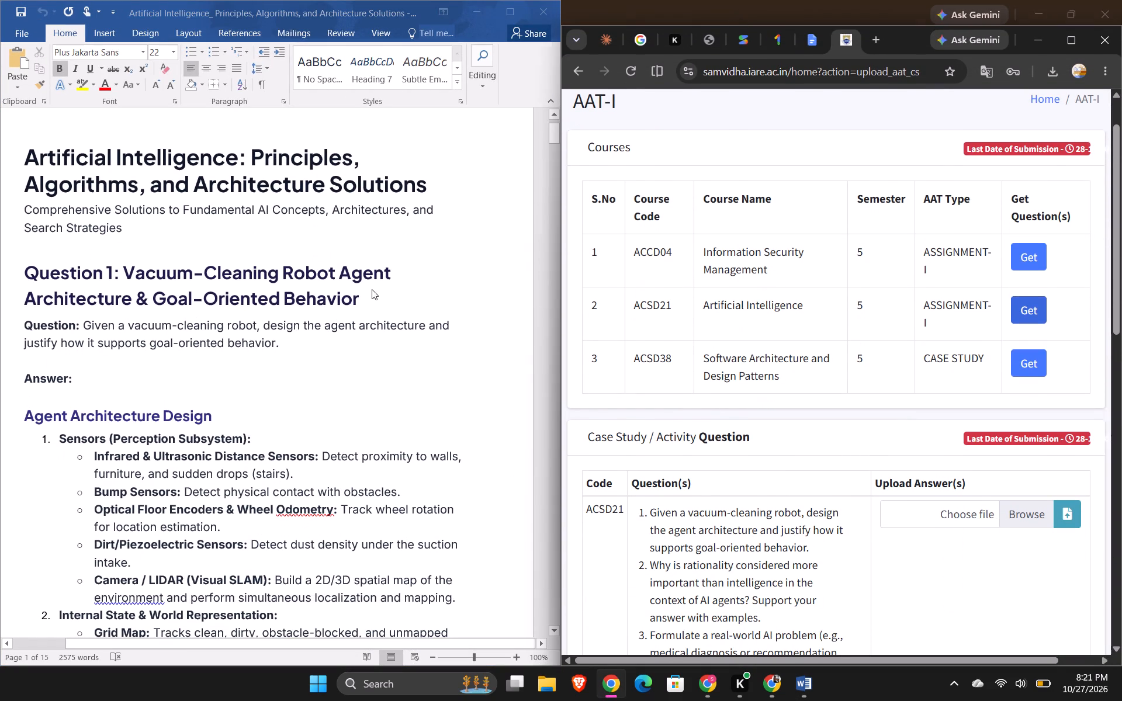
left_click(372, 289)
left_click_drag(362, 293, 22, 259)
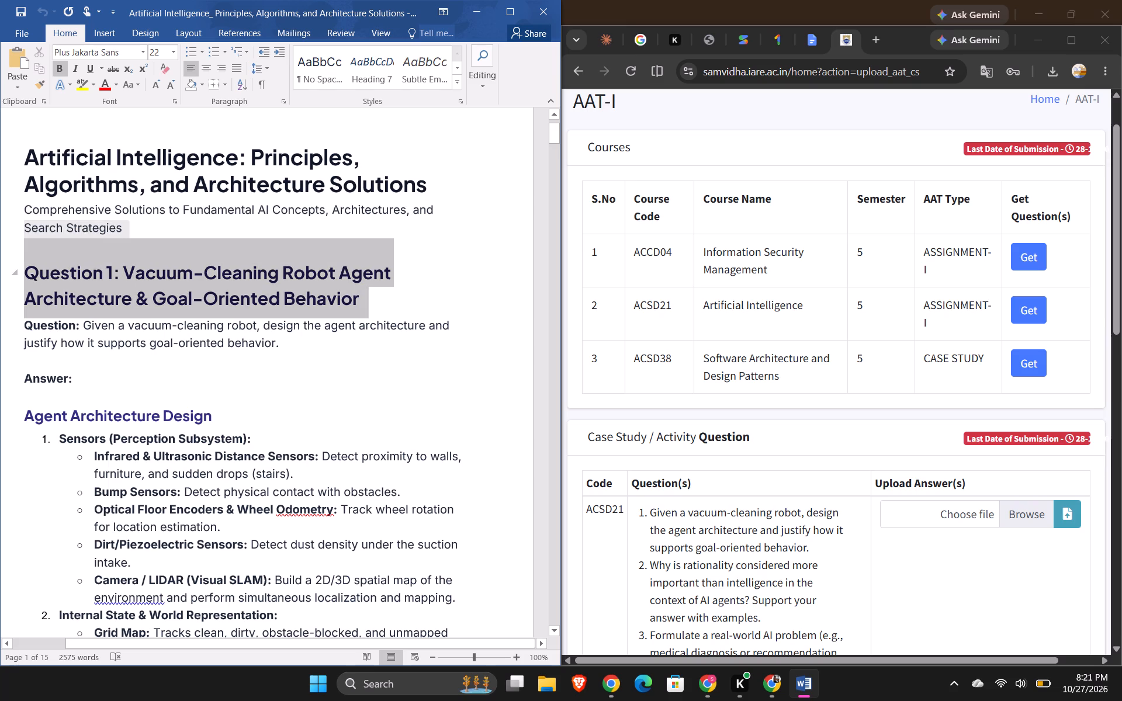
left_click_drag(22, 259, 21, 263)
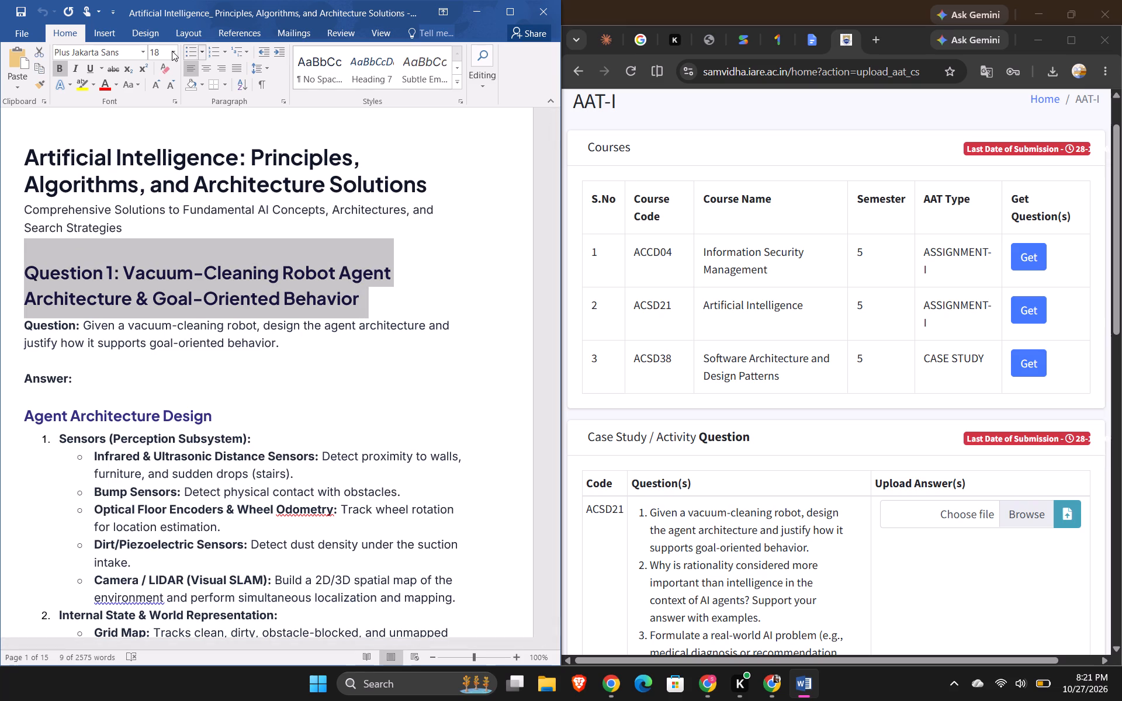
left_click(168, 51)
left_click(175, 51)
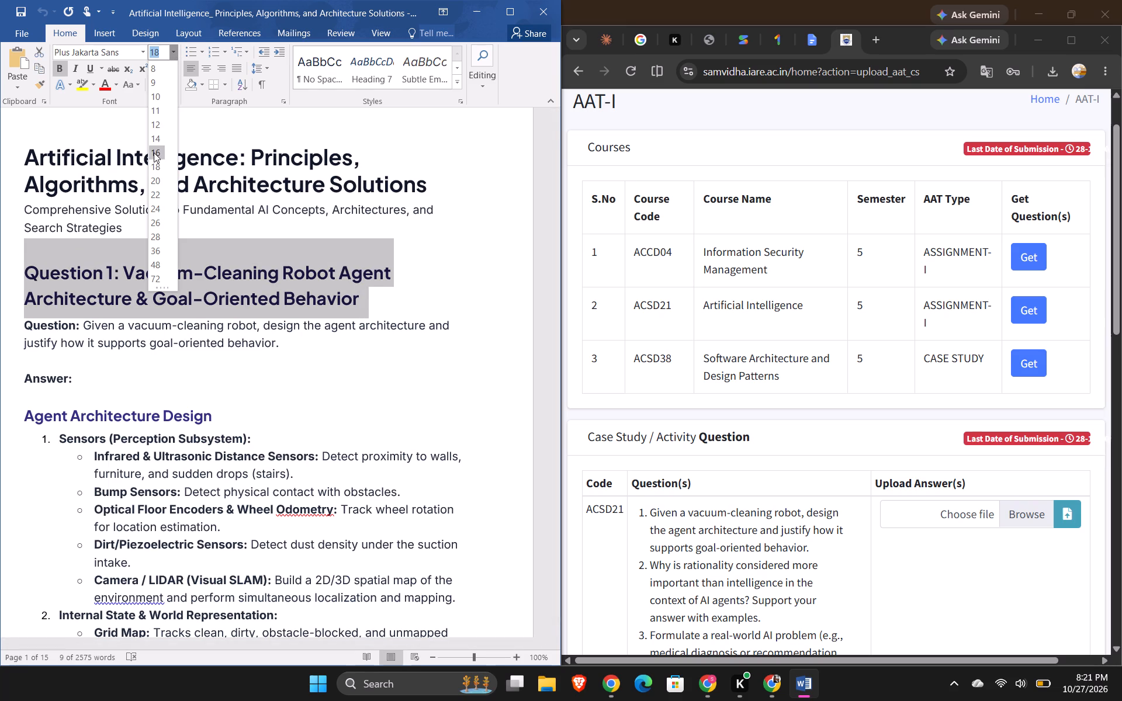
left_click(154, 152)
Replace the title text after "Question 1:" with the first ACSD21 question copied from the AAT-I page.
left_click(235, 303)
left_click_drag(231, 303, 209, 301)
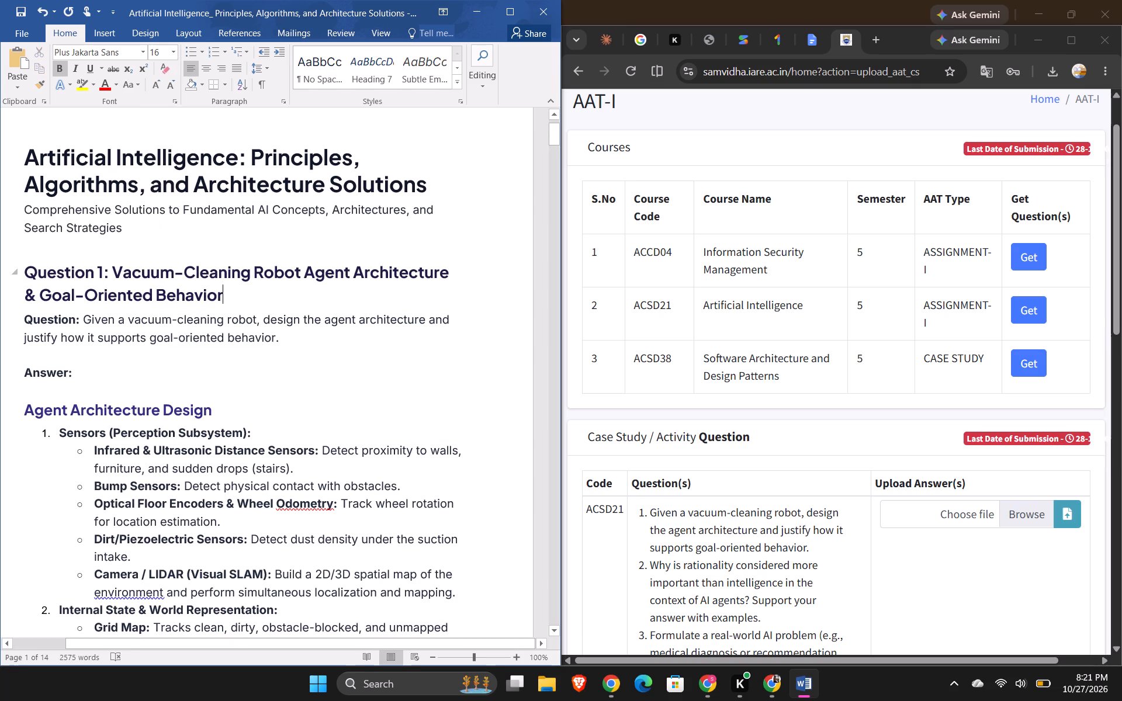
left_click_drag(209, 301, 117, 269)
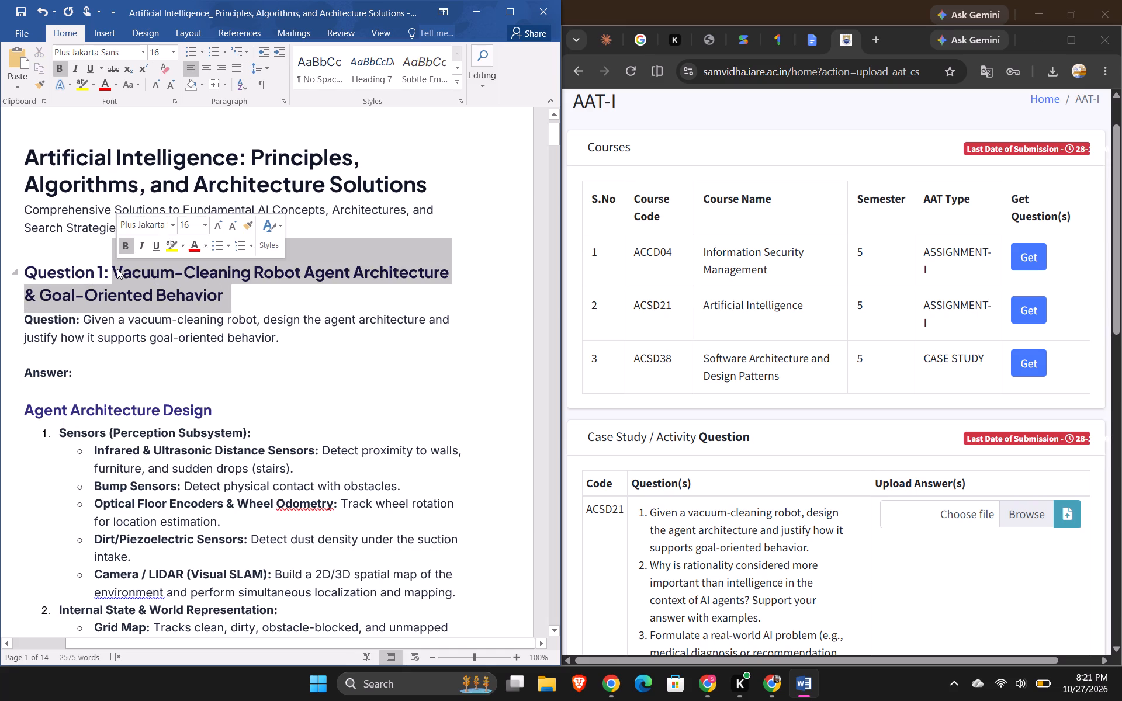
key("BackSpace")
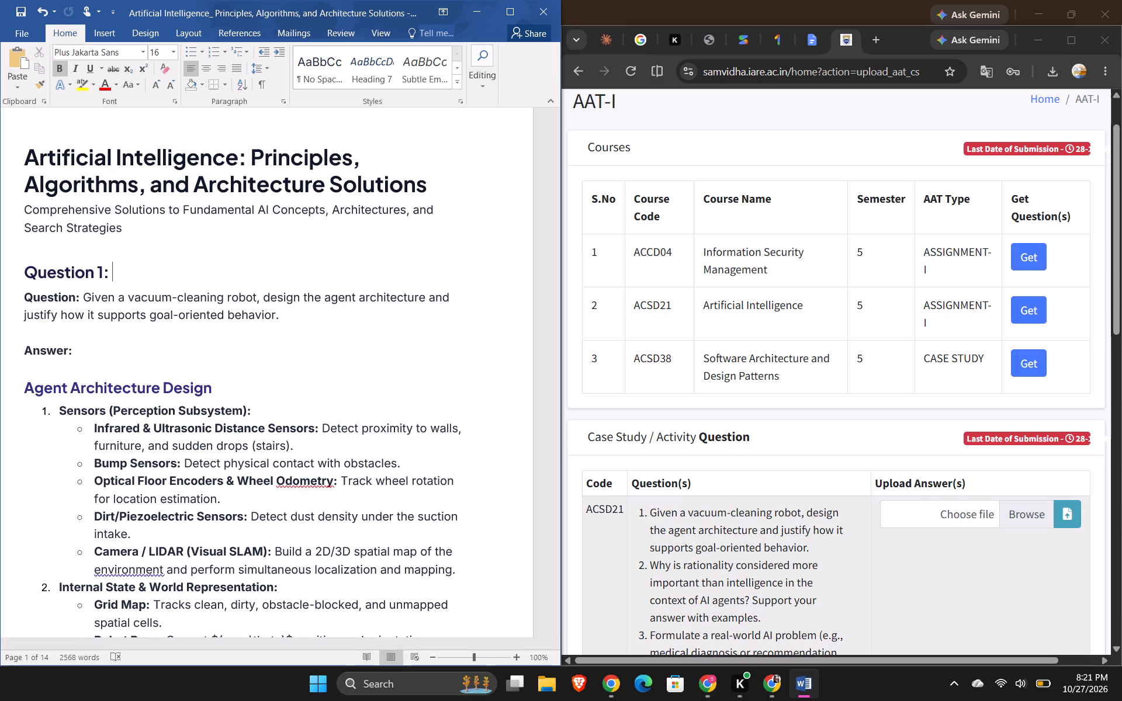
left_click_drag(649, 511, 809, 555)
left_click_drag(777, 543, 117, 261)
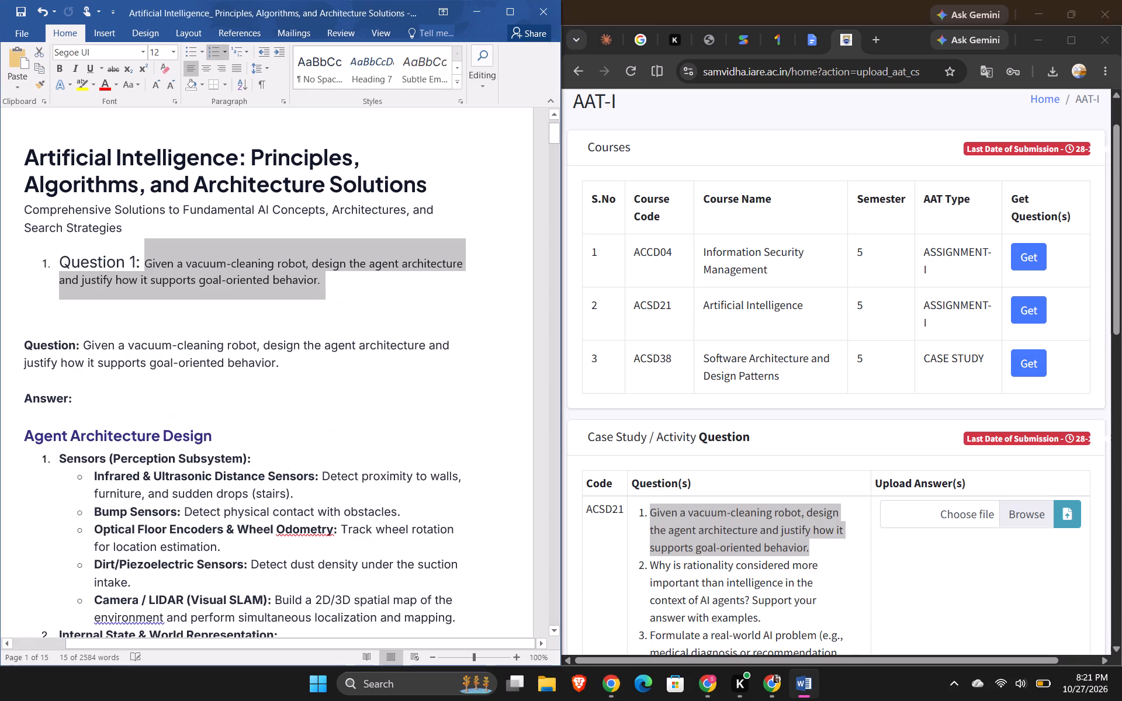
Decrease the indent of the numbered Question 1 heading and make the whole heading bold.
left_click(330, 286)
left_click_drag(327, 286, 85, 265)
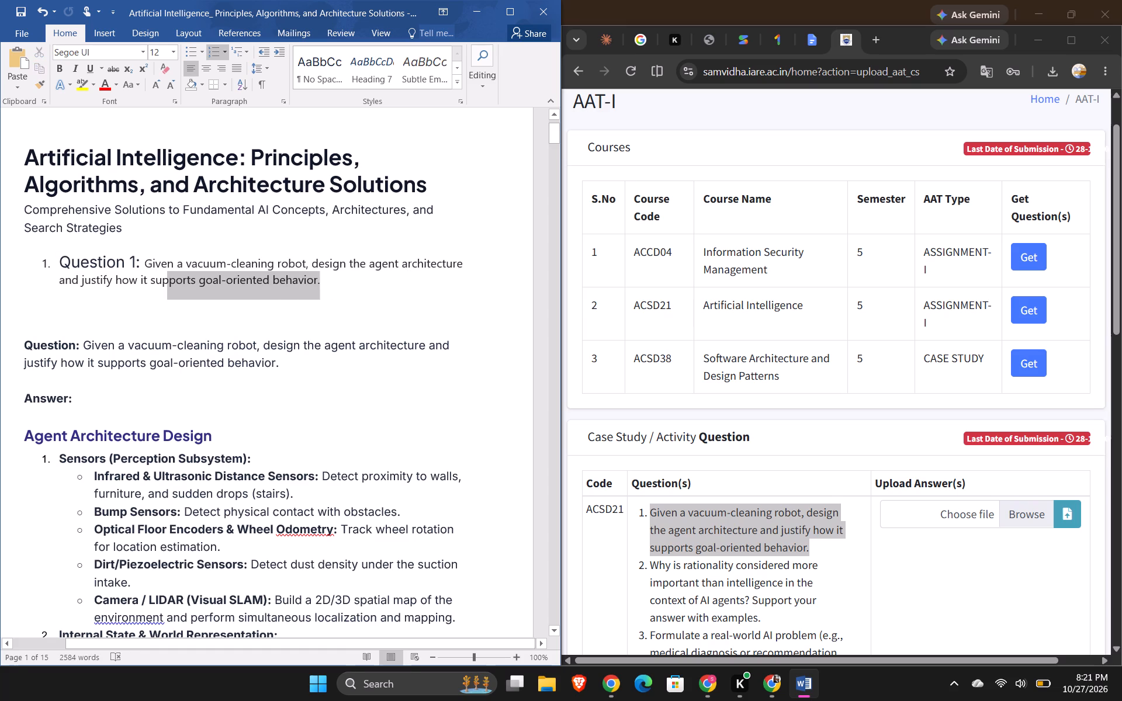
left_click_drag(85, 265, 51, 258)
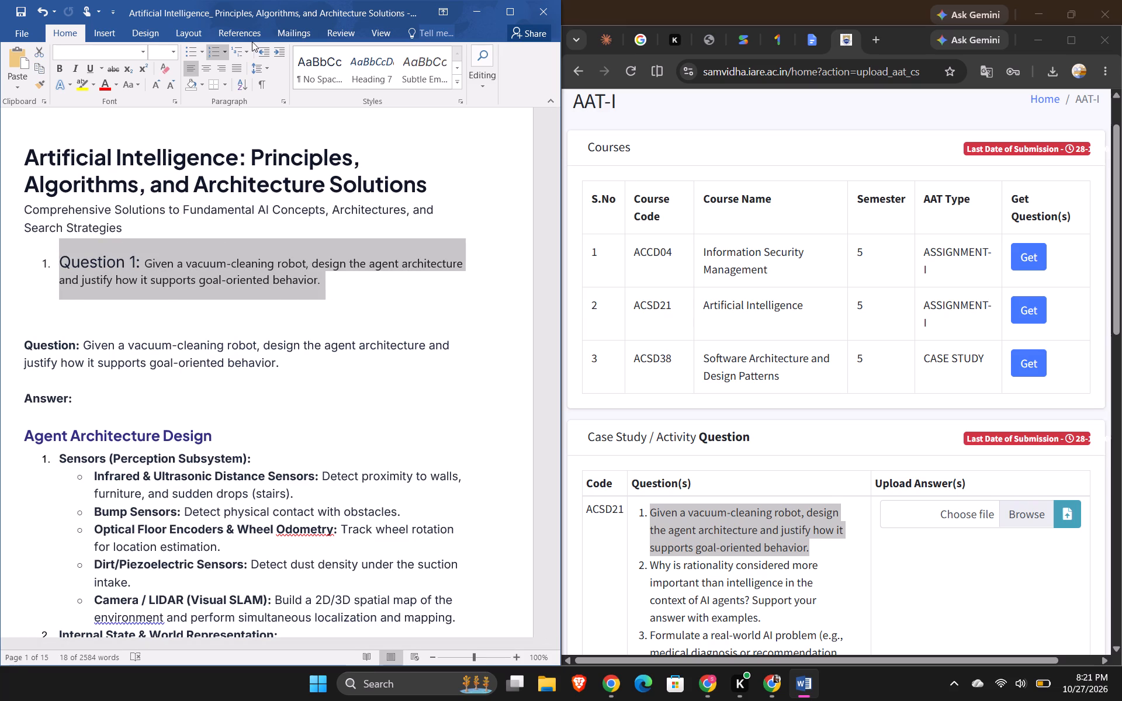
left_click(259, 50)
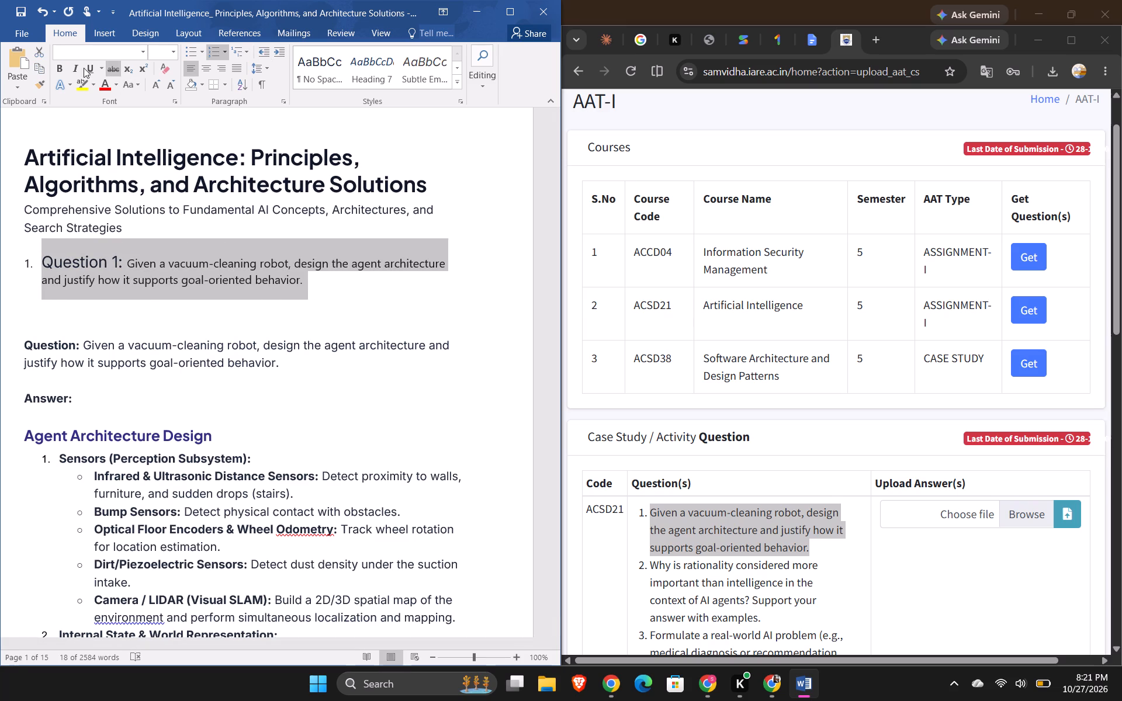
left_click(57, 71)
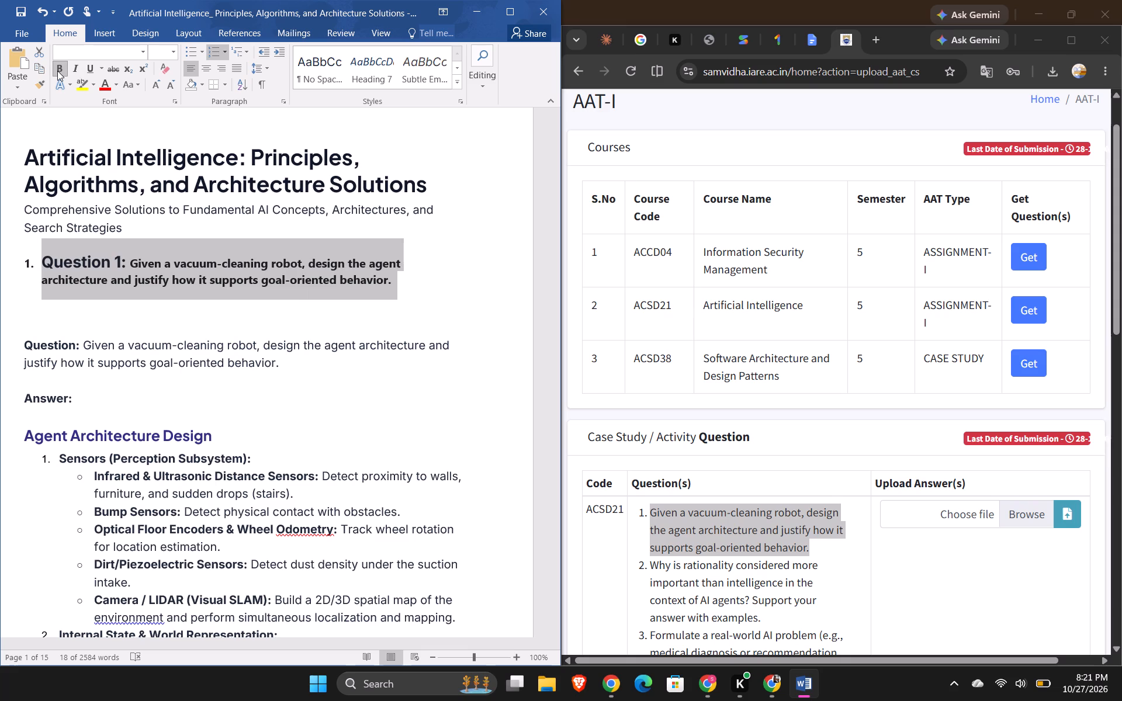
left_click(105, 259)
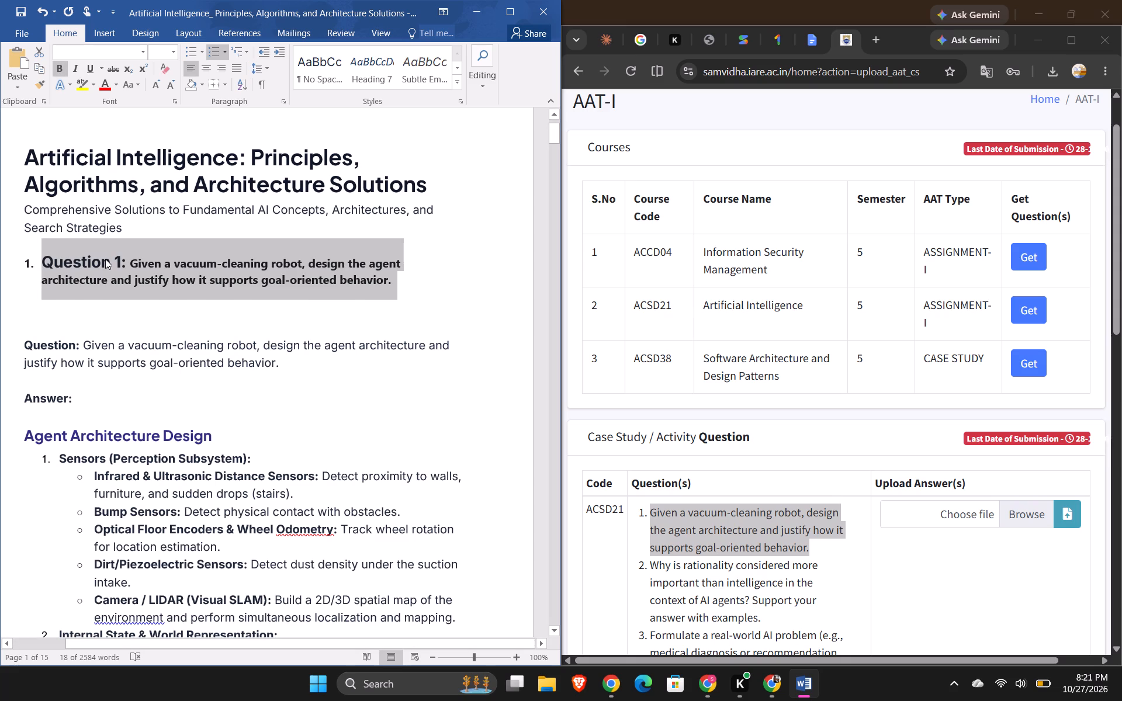
Delete the numbered Question 1 heading and leave one blank line above the "Question:" paragraph.
left_click(24, 339)
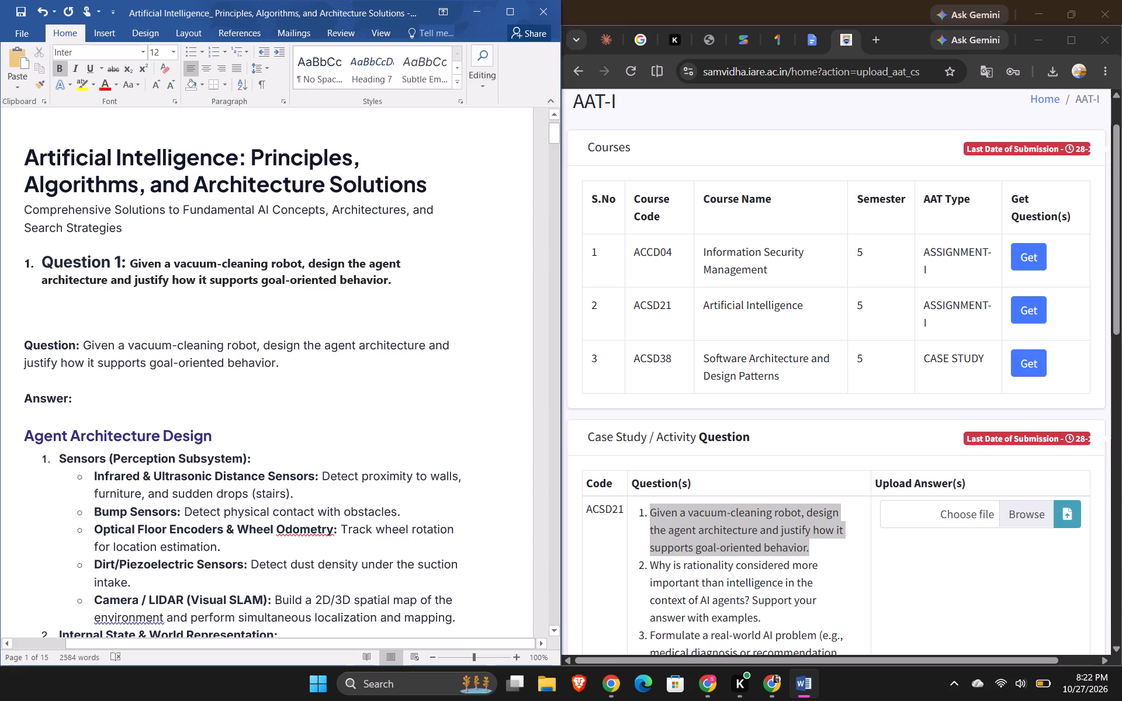
left_click_drag(394, 287, 13, 265)
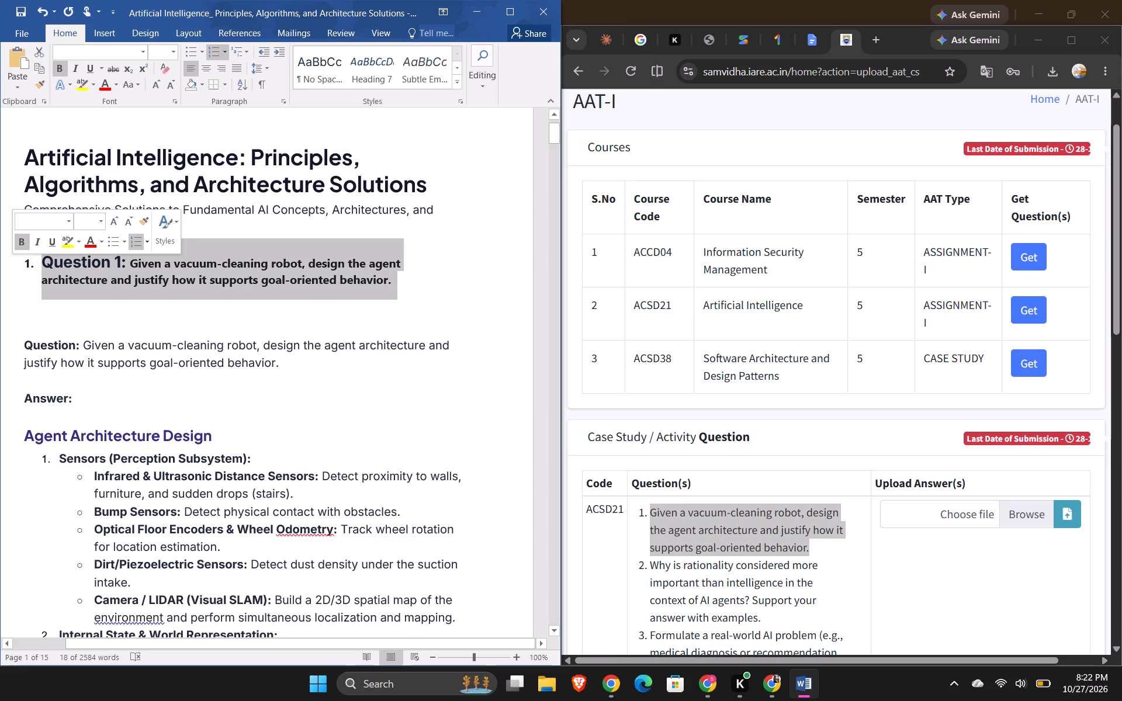
key("BackSpace")
key("BackSpace")
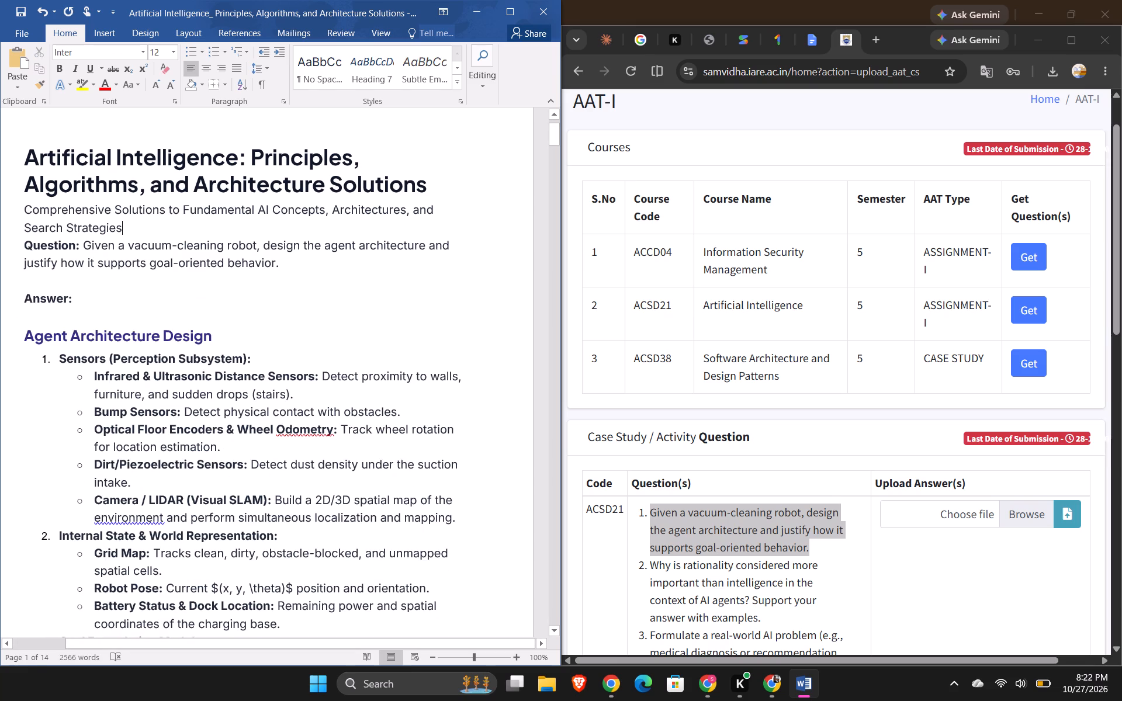
key("ctrl+z")
key("Return")
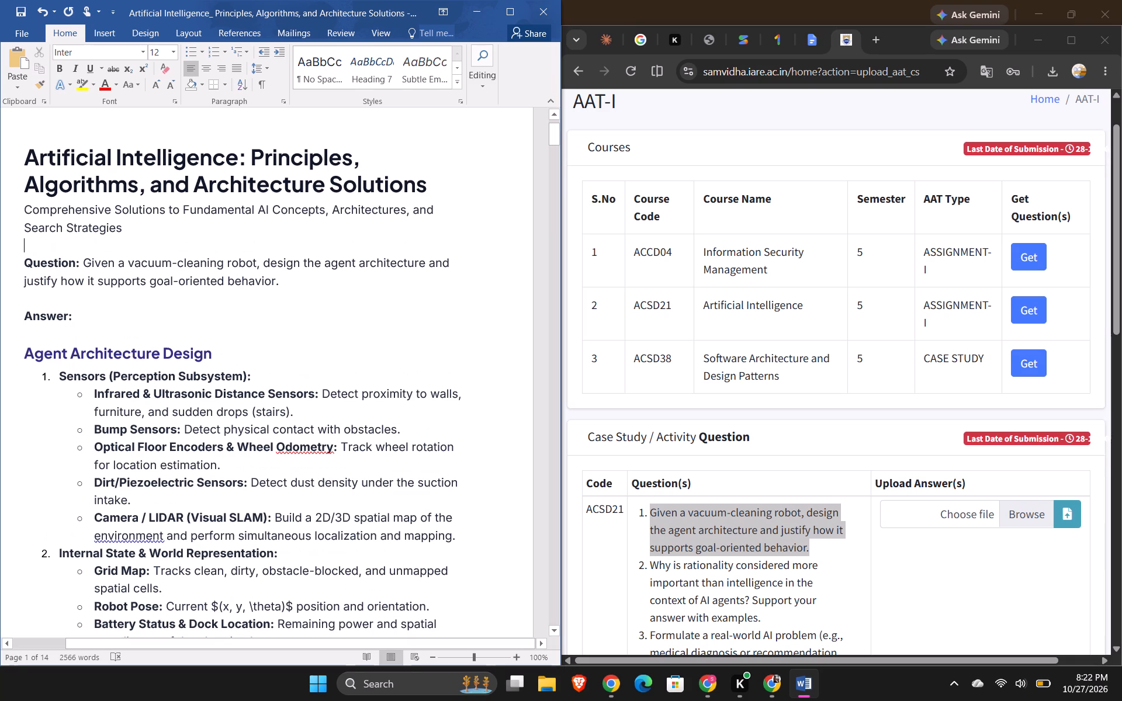
Delete the document title and its "Comprehensive Solutions" subtitle from the top of the first page.
left_click_drag(137, 238, 10, 148)
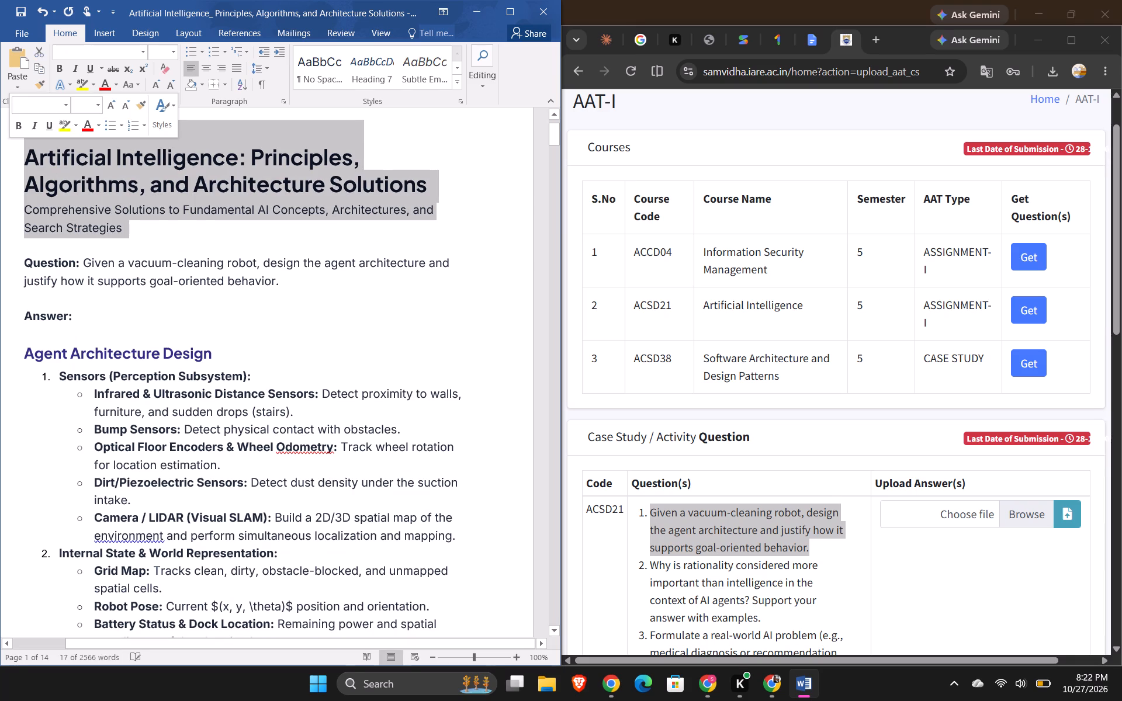
key("BackSpace")
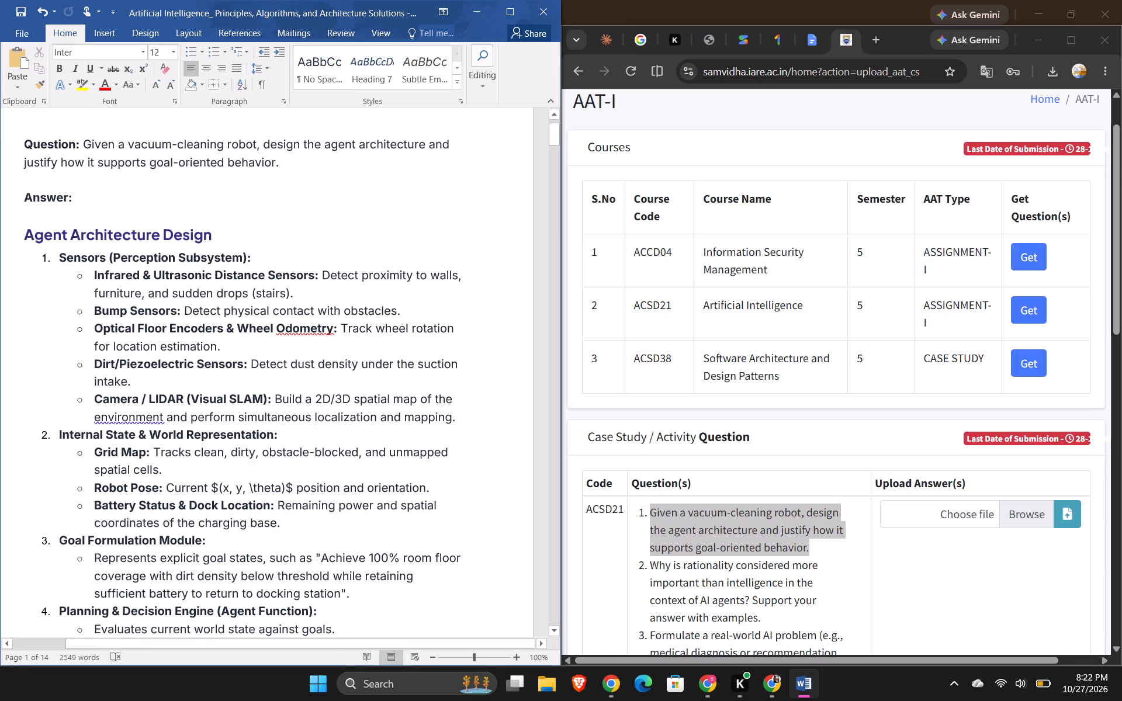
Number the first question's label so that it reads "Question 1 :".
left_click(74, 144)
key("space")
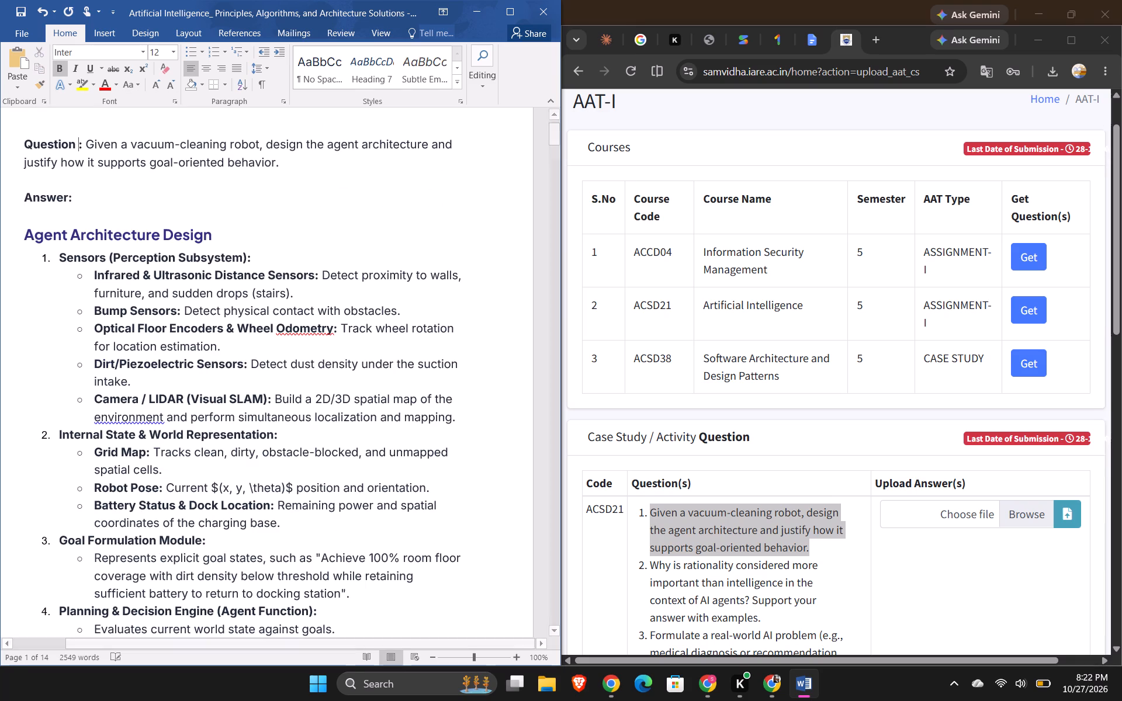
type("1")
key("space")
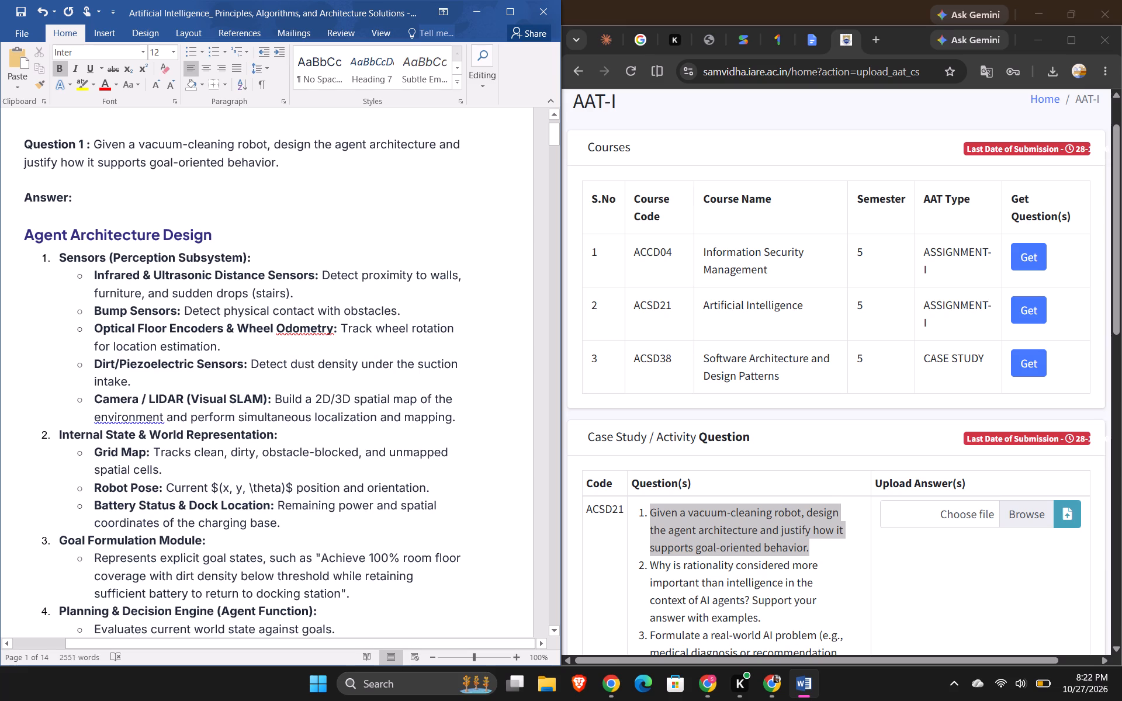
Make the Question 1 text about the vacuum-cleaning robot bold.
left_click_drag(278, 165, 55, 158)
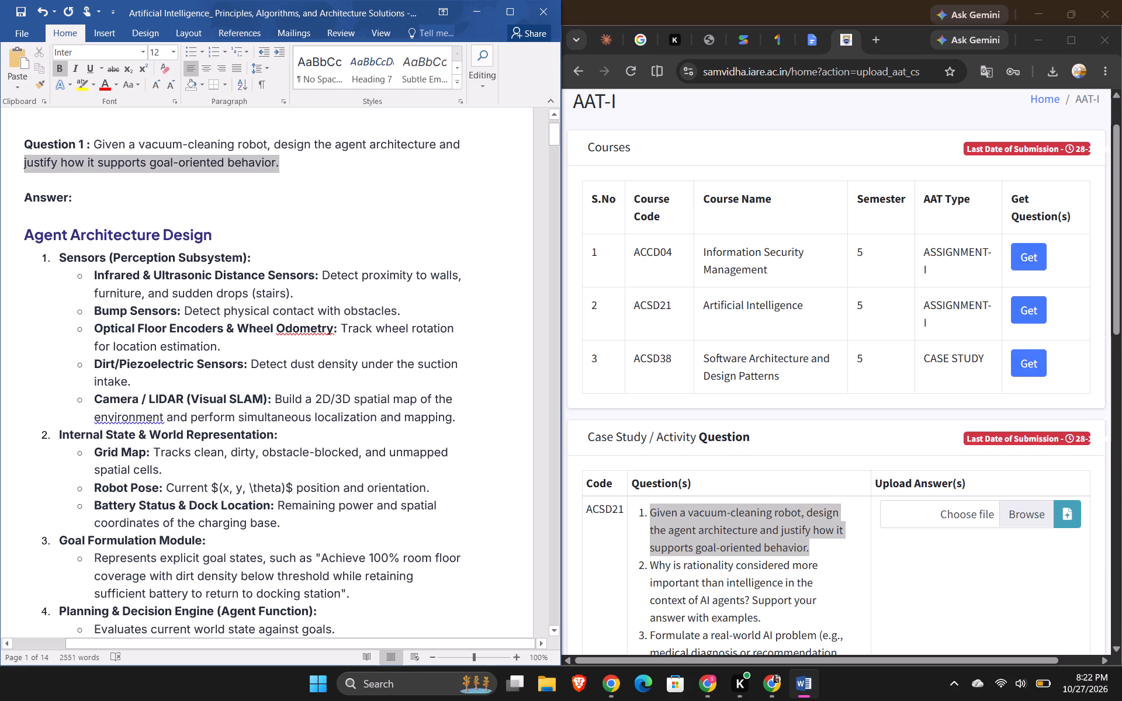
left_click_drag(55, 158, 92, 145)
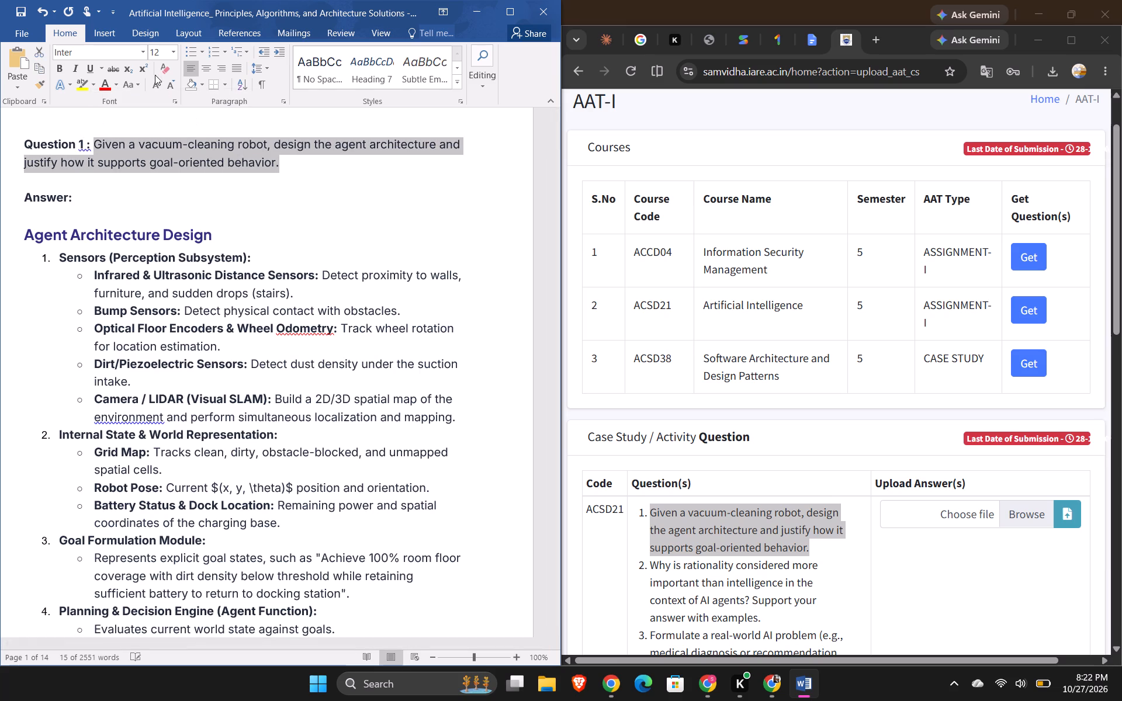
left_click(57, 71)
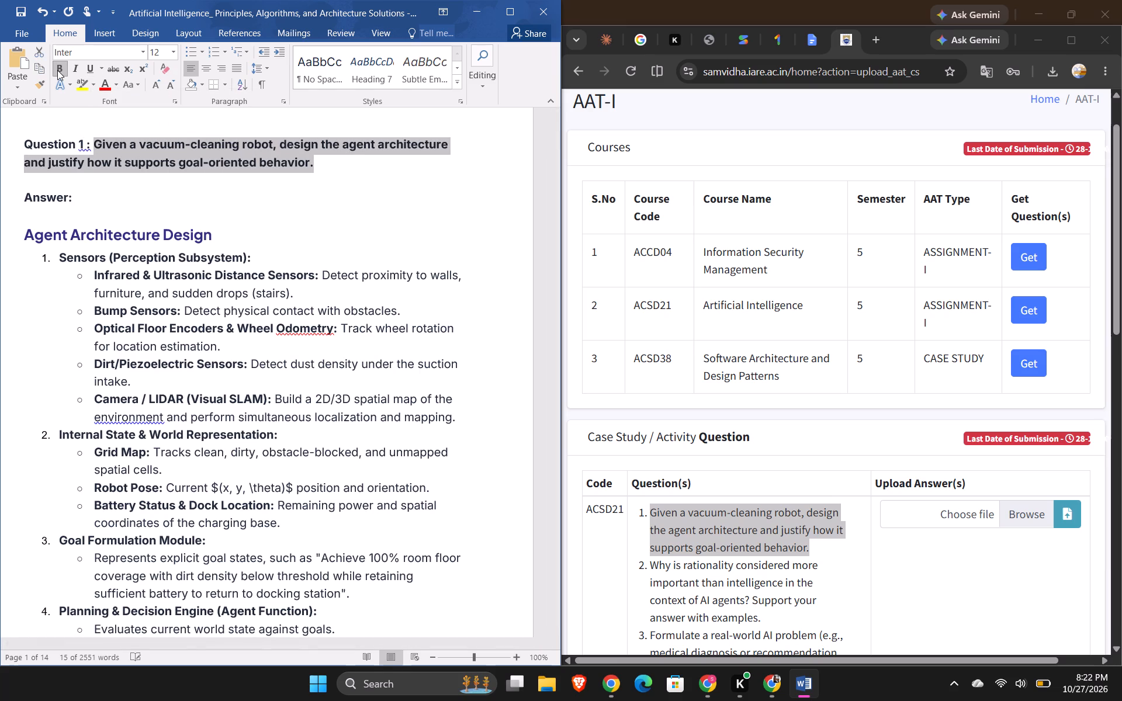
left_click(96, 199)
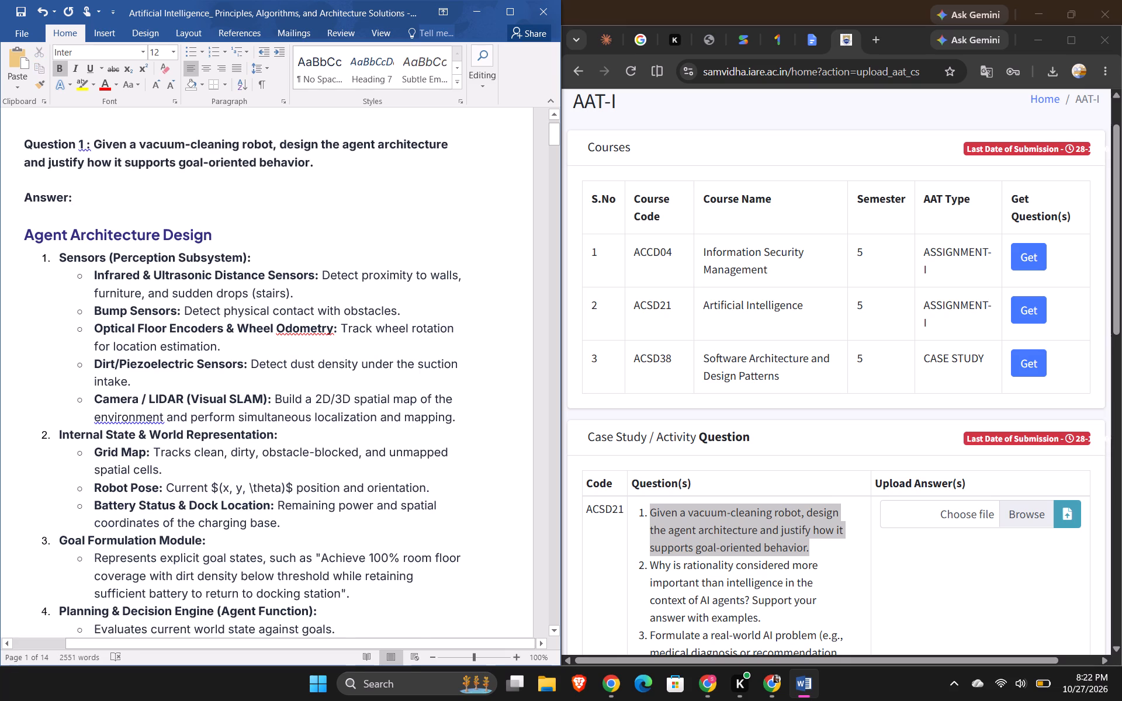
Delete the "Question 2: Rationality vs. Intelligence in AI Agents" heading and leave one blank line above its "Question:" paragraph.
scroll(224, 316, "down", 4)
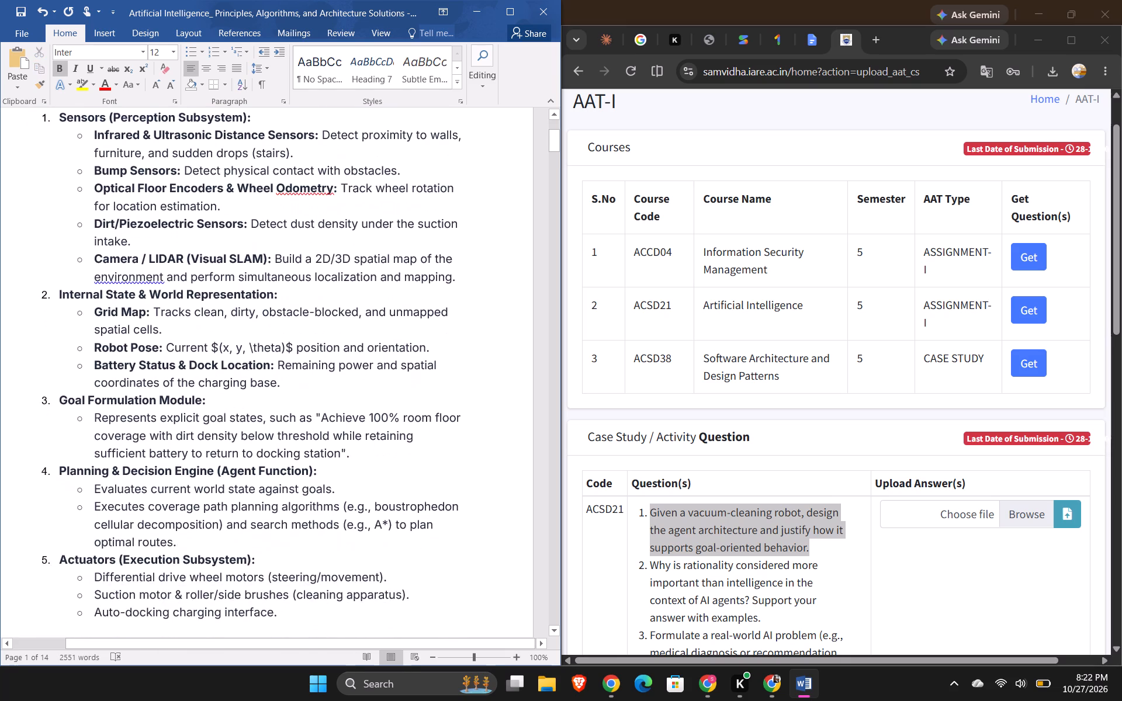
scroll(200, 302, "down", 13)
scroll(200, 302, "down", 9)
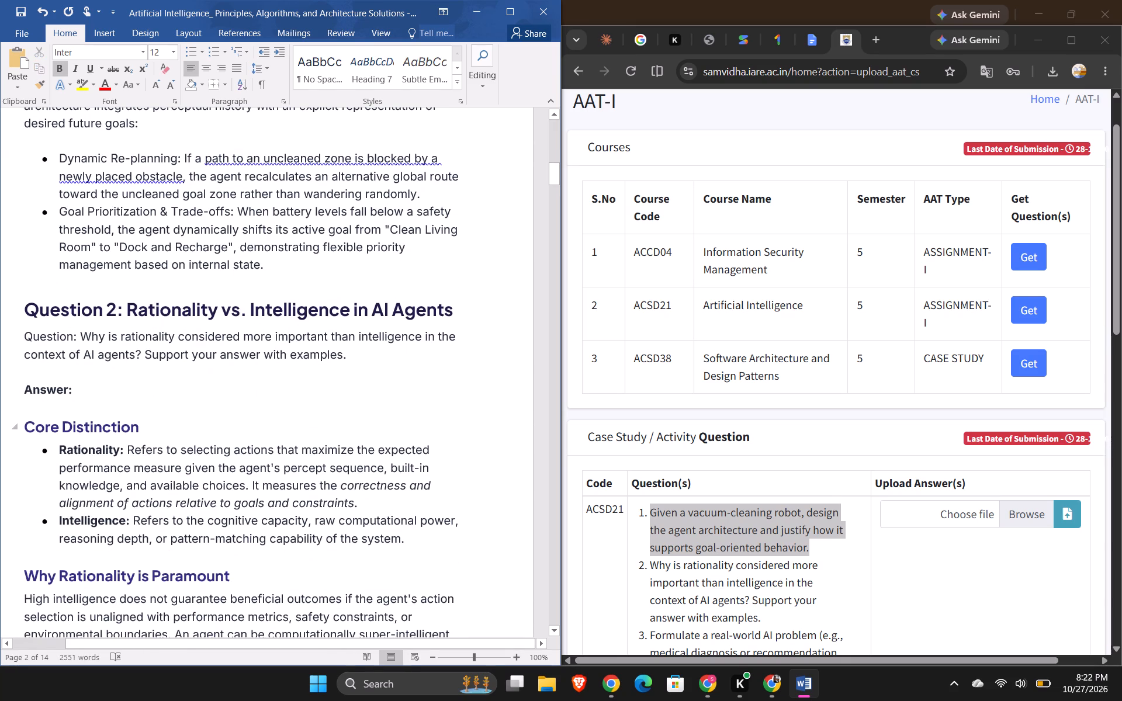
scroll(712, 554, "down", 1)
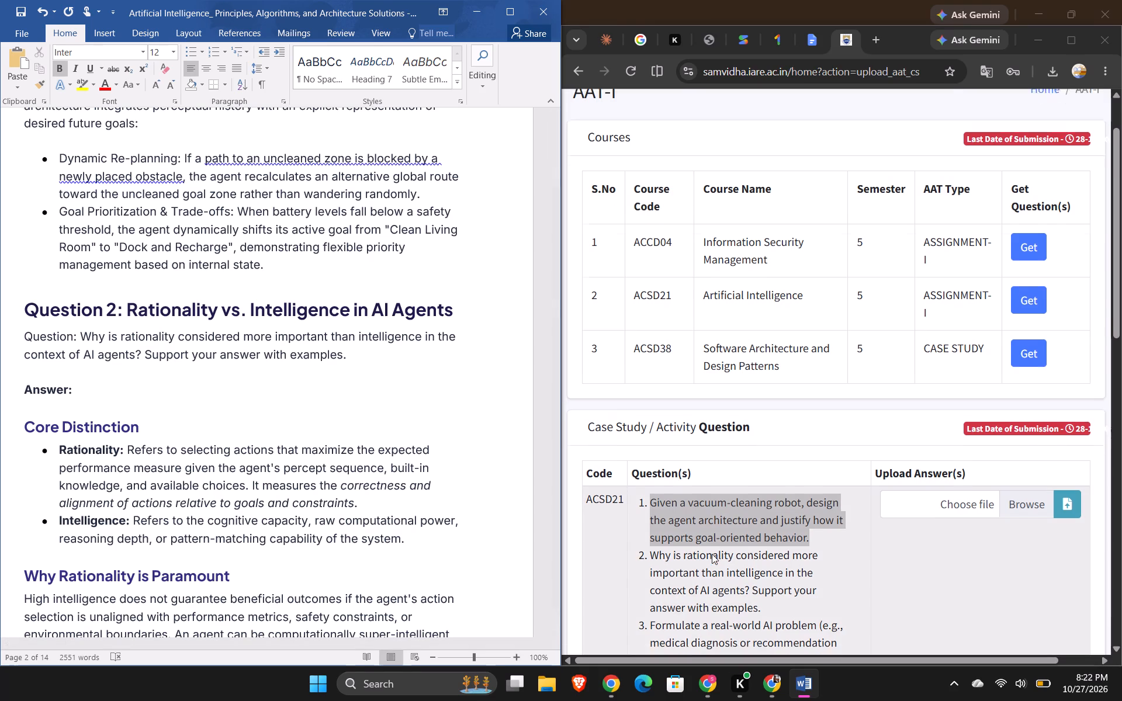
scroll(712, 554, "down", 1)
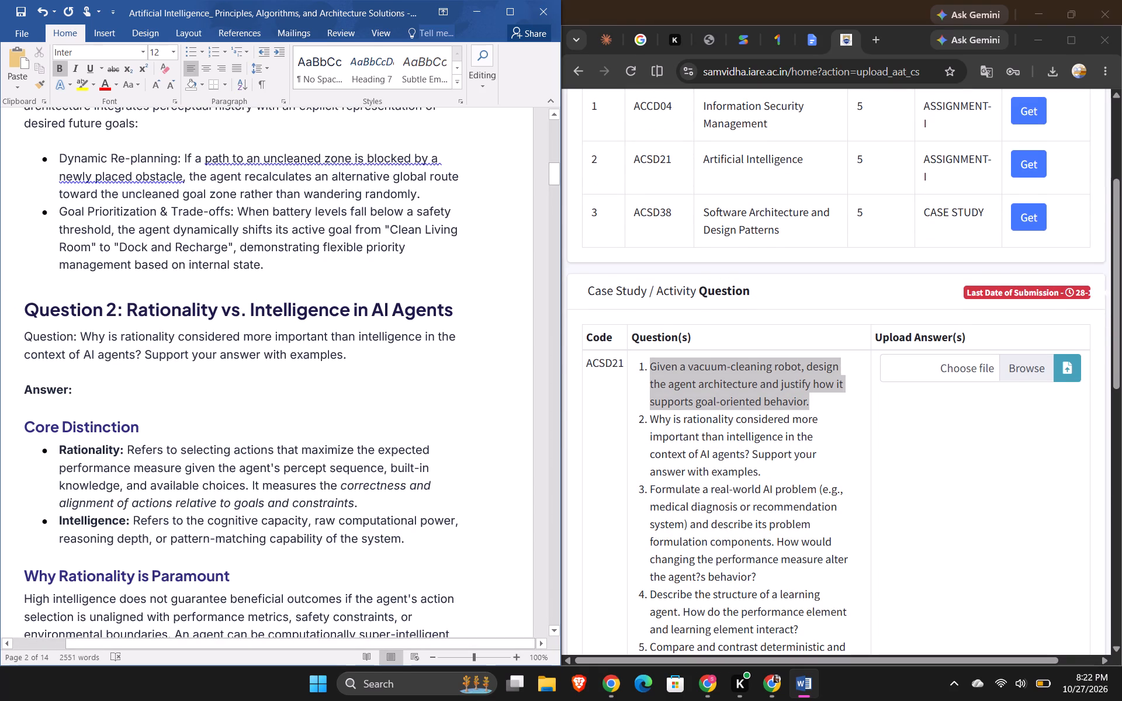
left_click_drag(465, 308, 0, 306)
key("BackSpace")
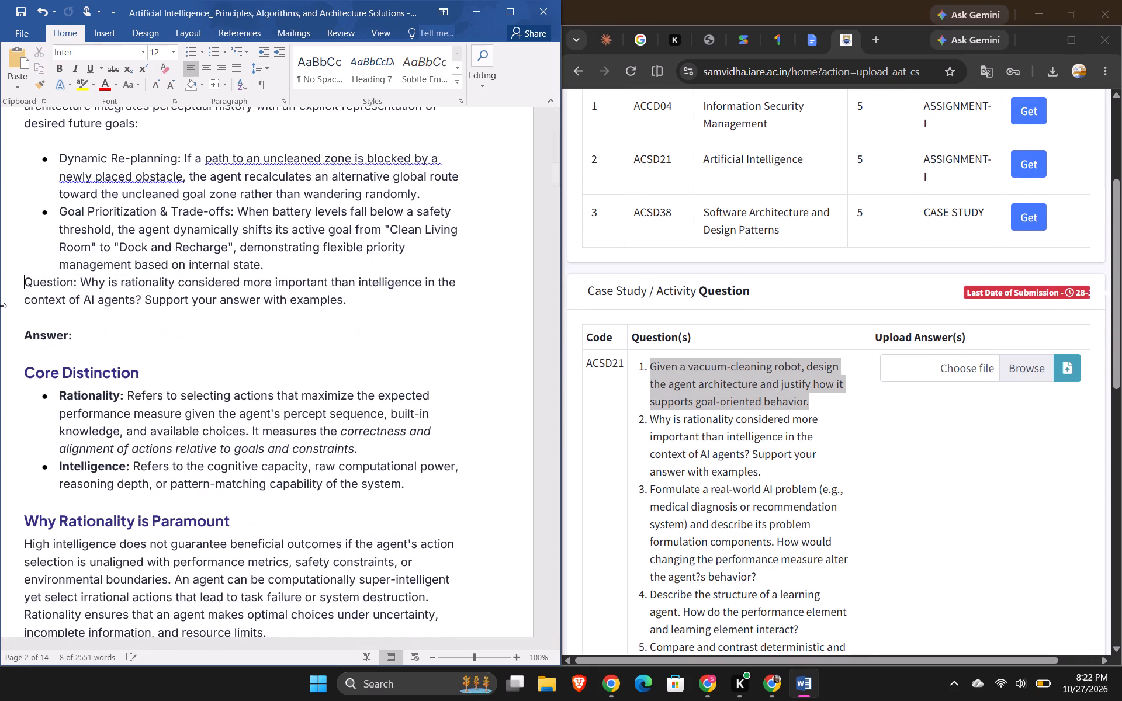
left_click(295, 272)
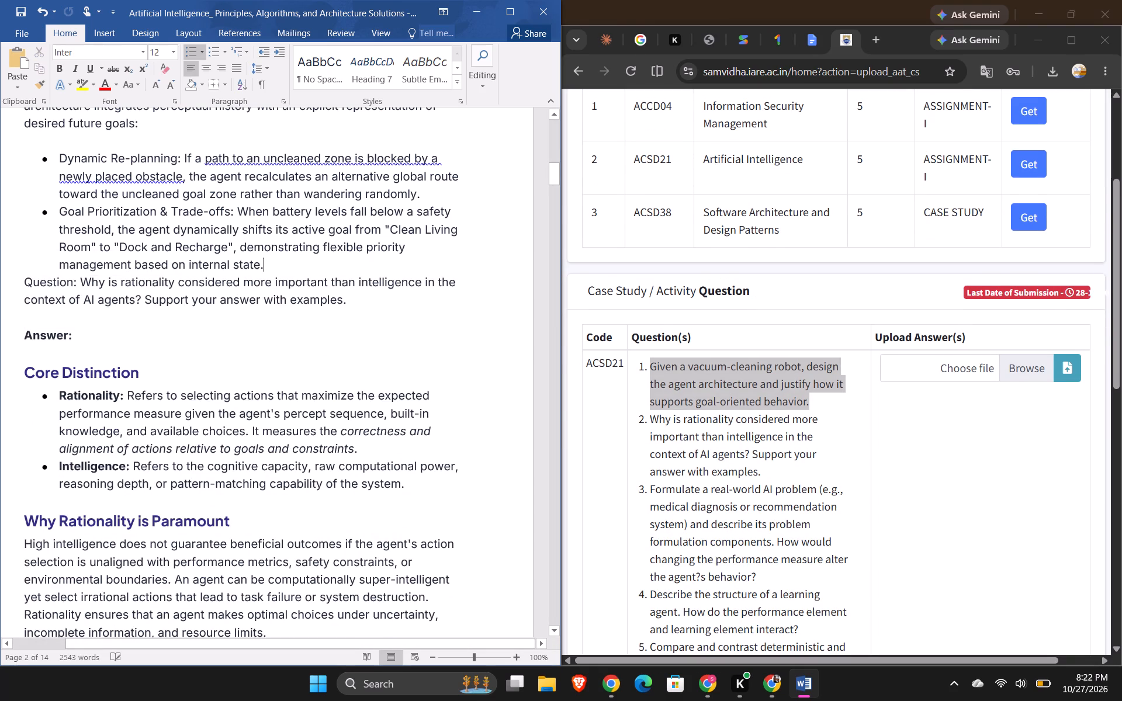
key("Return")
key("BackSpace")
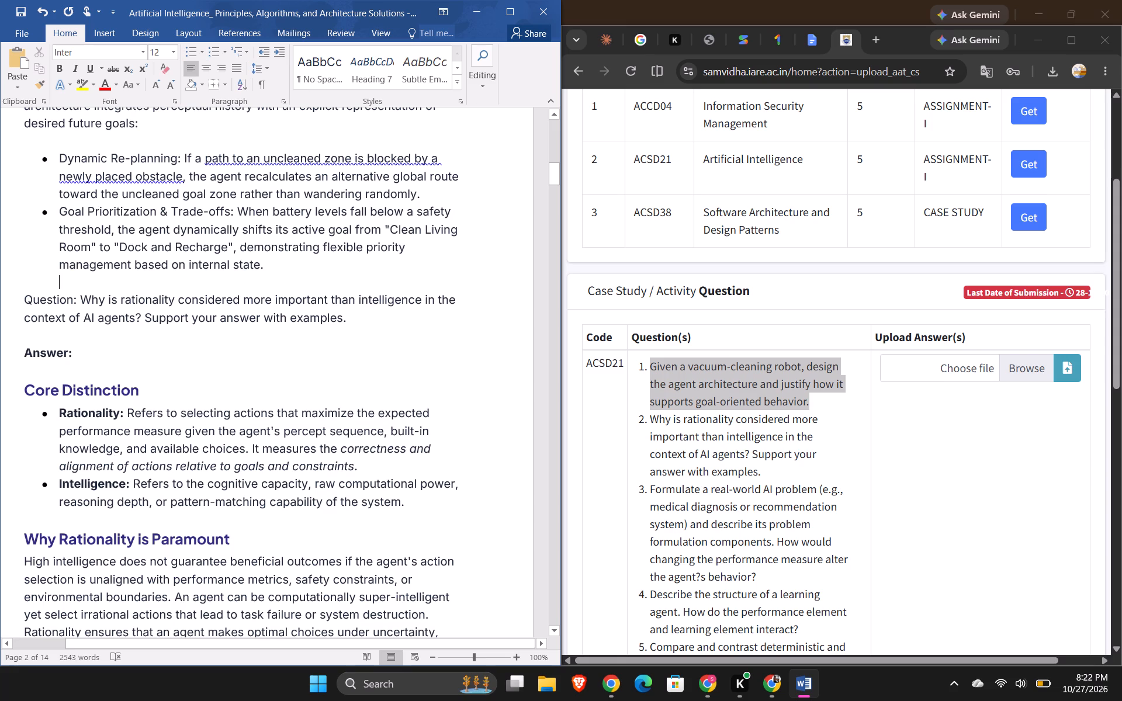
Number the label of the rationality question so that it reads "Question 2 :".
left_click(73, 306)
key("space")
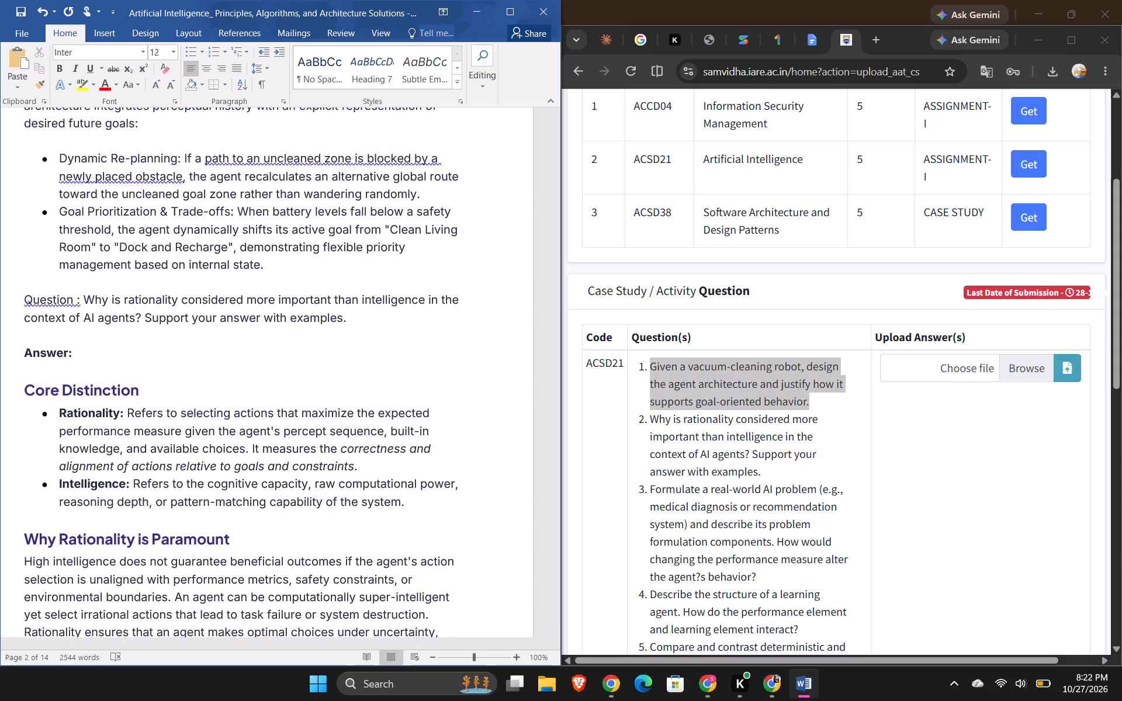
key("3")
key("BackSpace")
type("2")
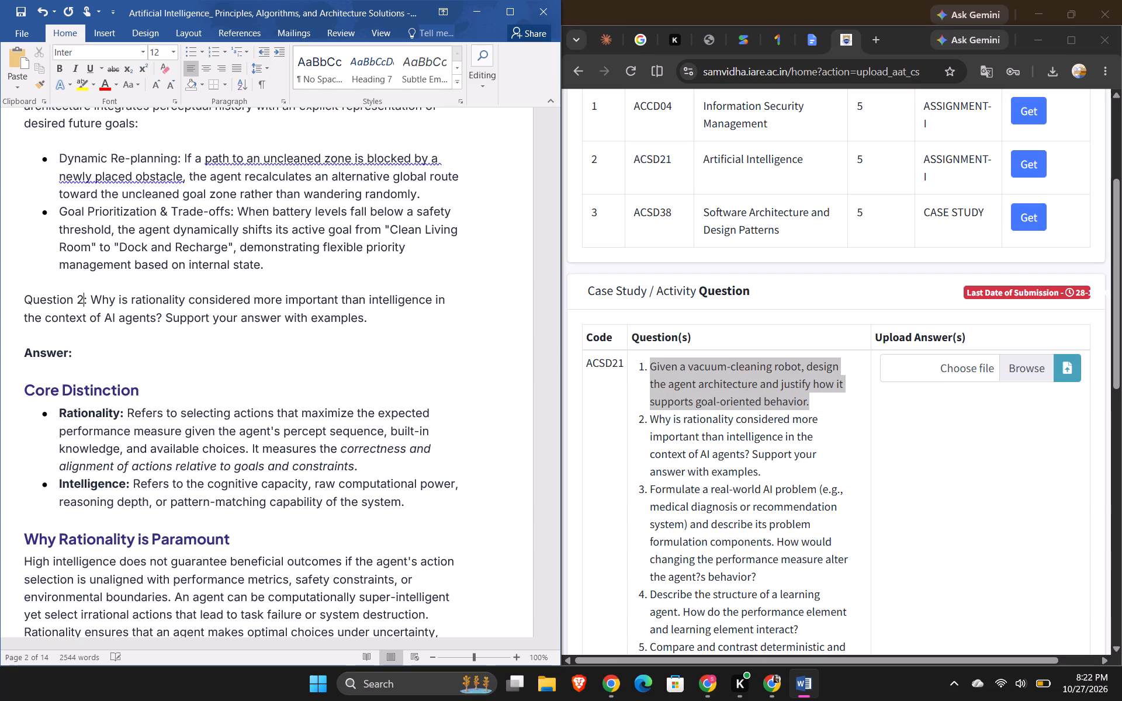
key("space")
Make the whole Question 2 paragraph about rationality versus intelligence bold.
left_click_drag(375, 327, 204, 291)
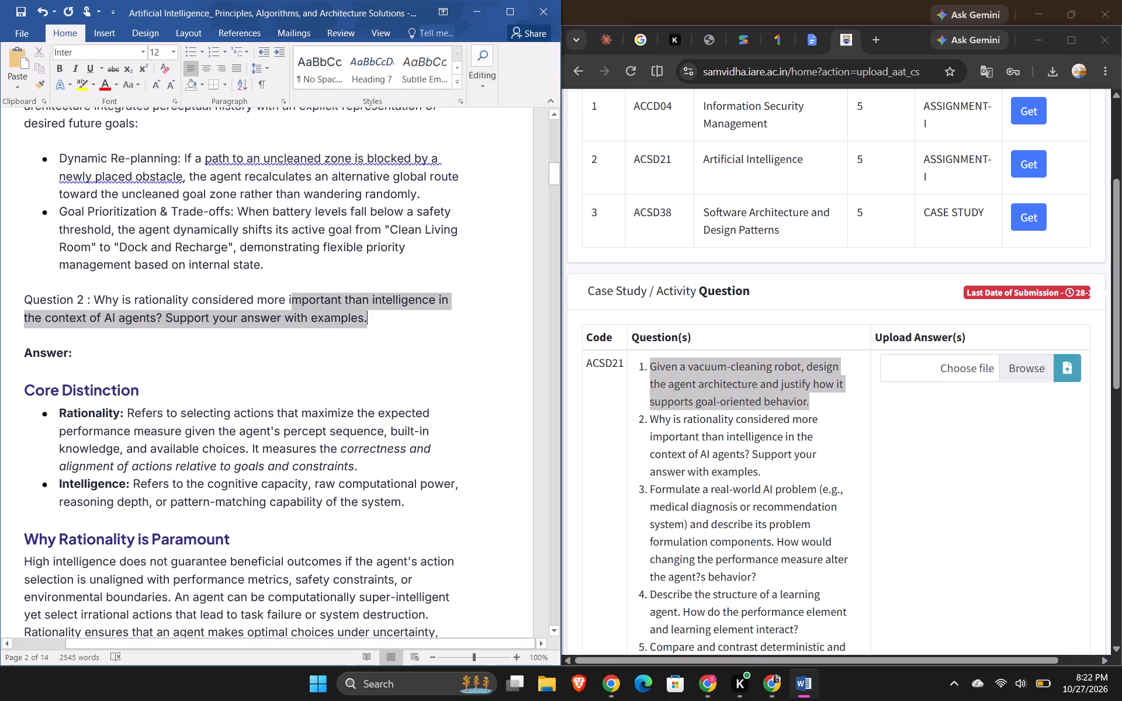
left_click_drag(204, 291, 31, 301)
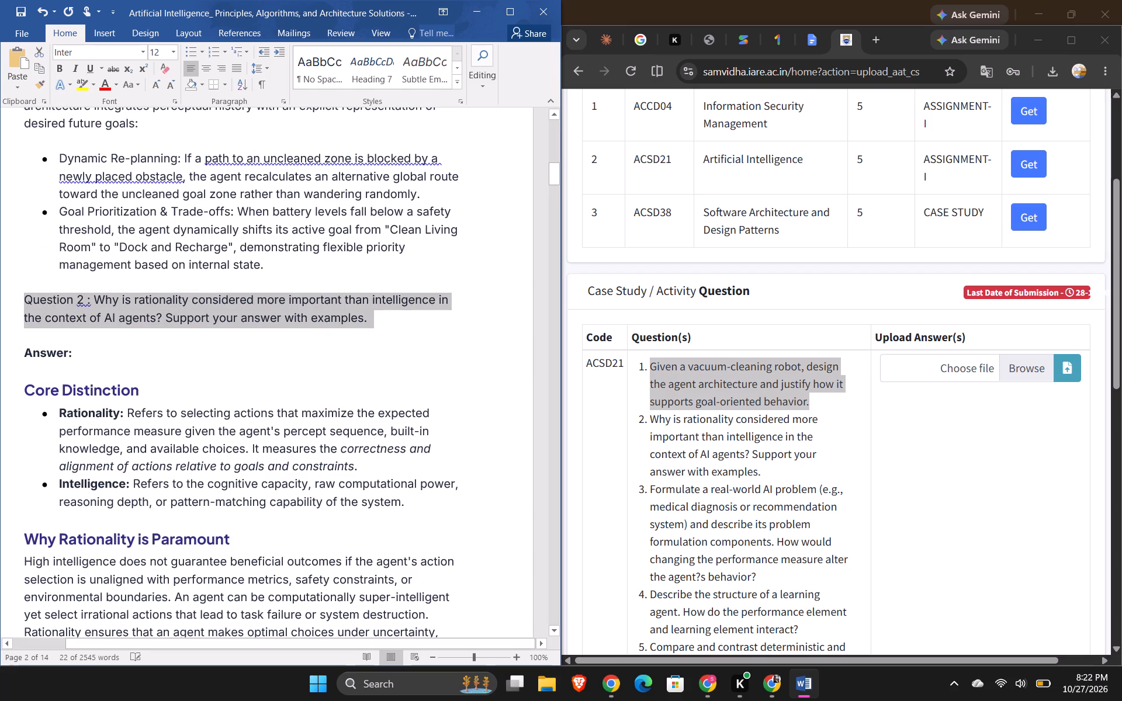
left_click(57, 65)
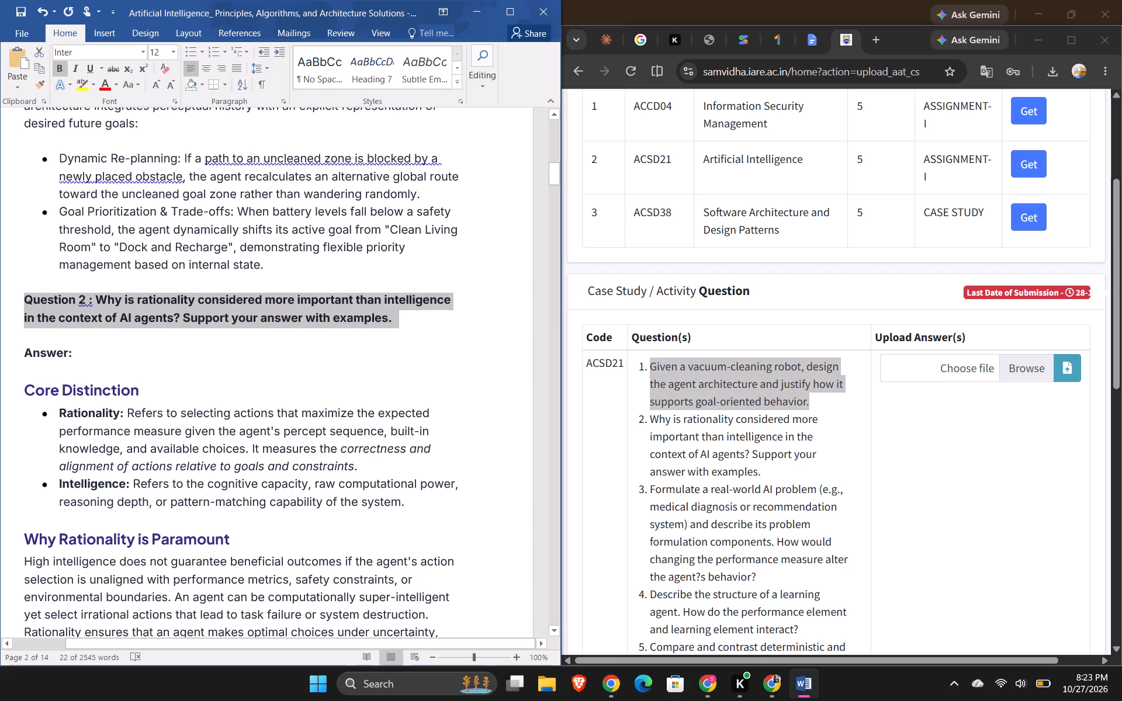
left_click(110, 352)
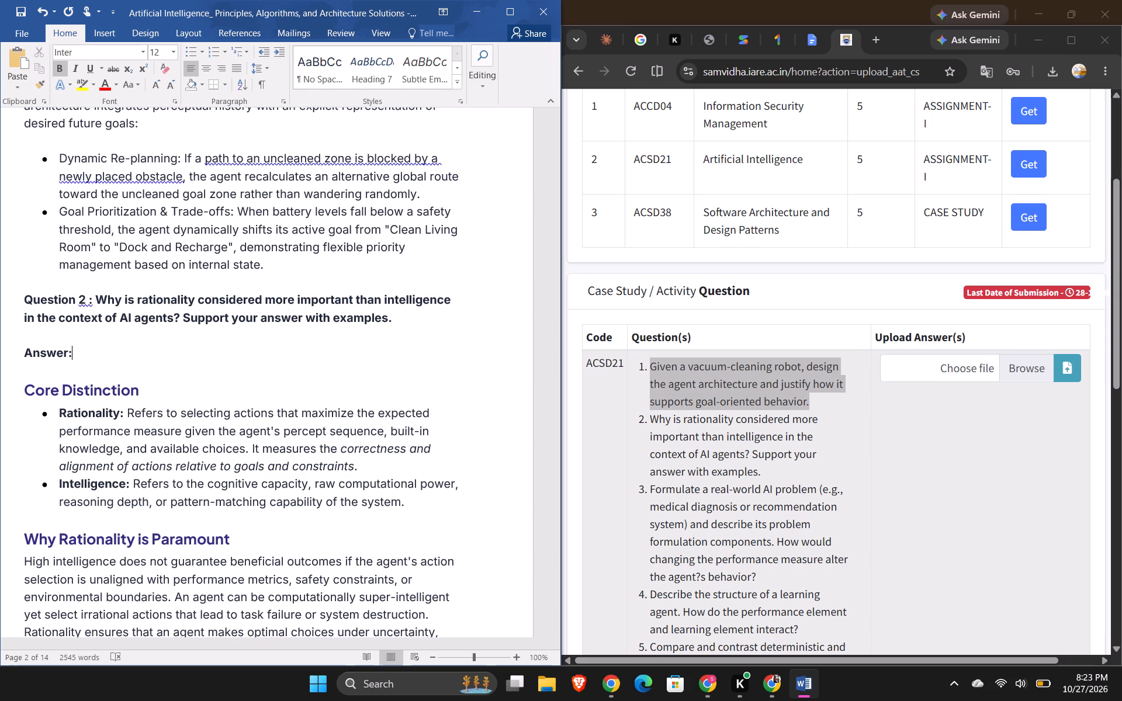
Delete the two-line "Question 3: Real-World AI Problem Formulation & Performance Measures" heading.
scroll(731, 495, "down", 2)
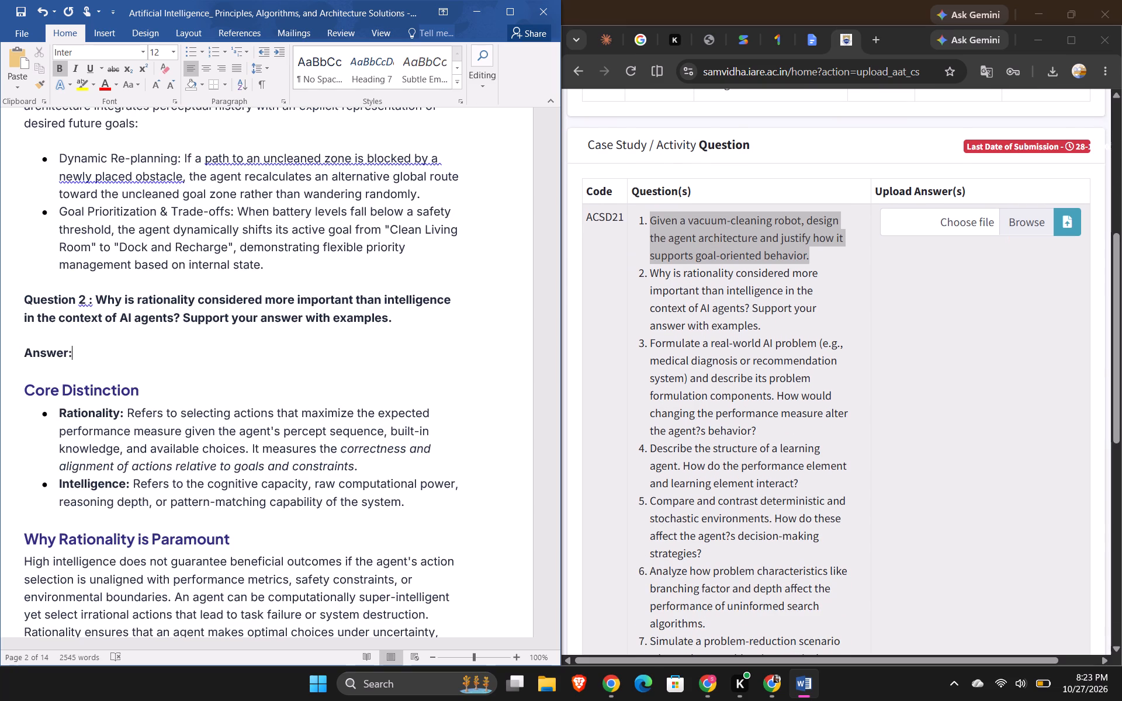
scroll(243, 374, "down", 5)
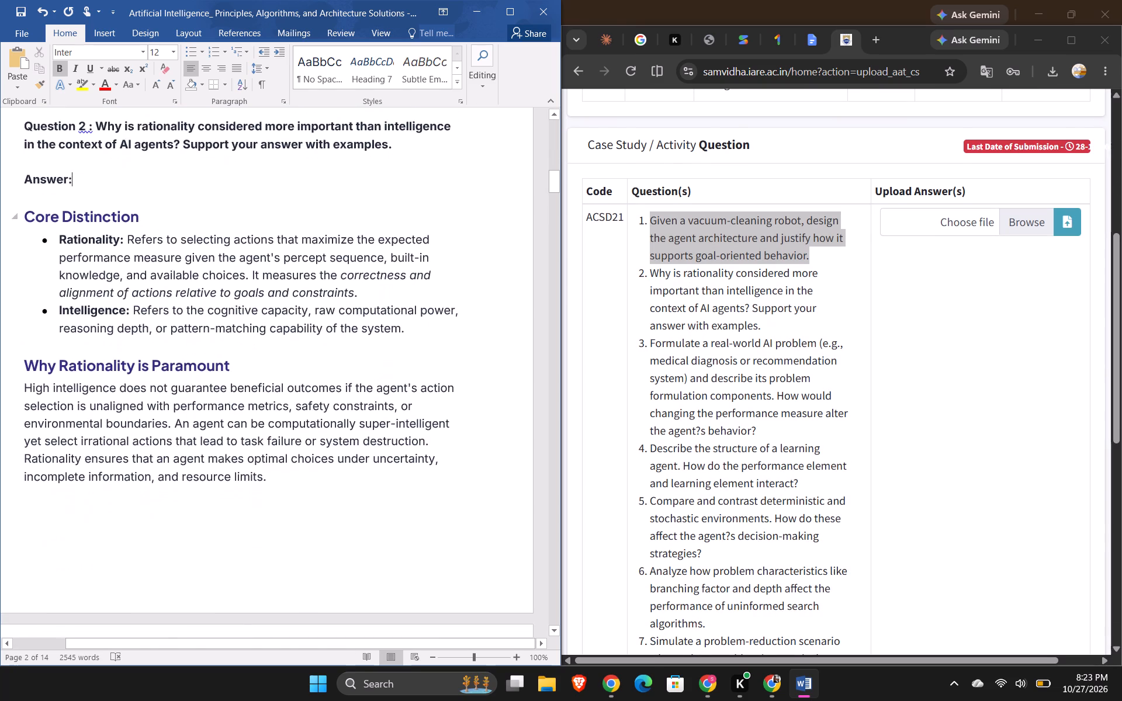
scroll(243, 374, "down", 17)
scroll(240, 373, "down", 4)
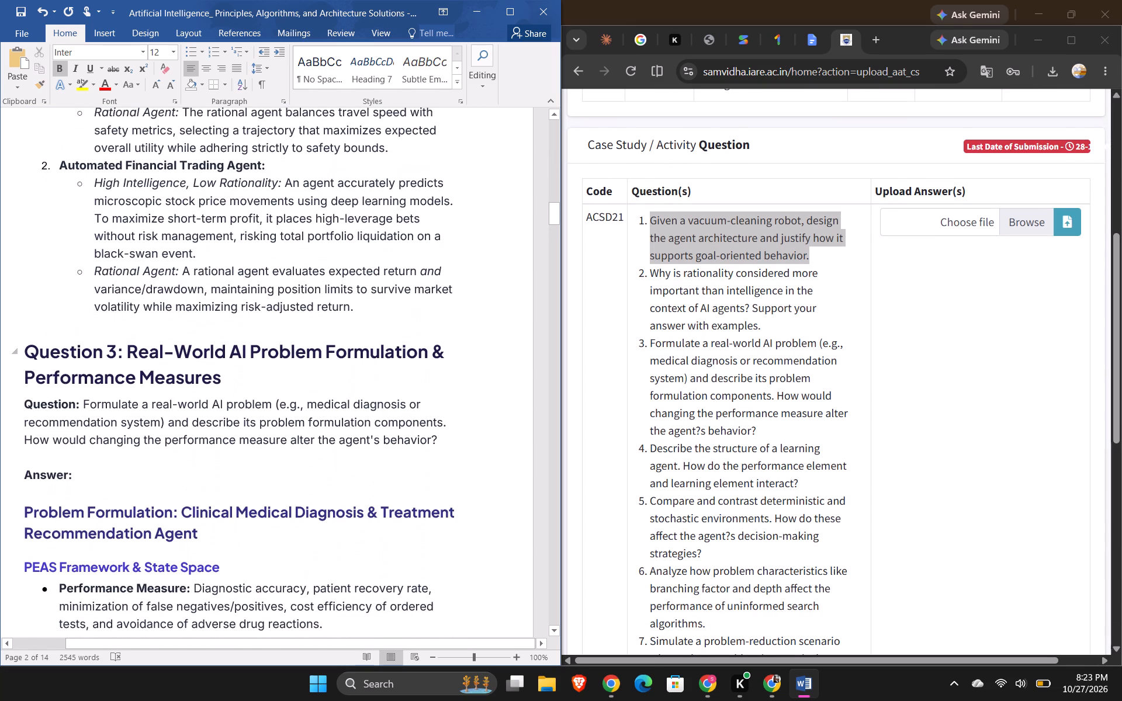
left_click_drag(236, 376, 79, 338)
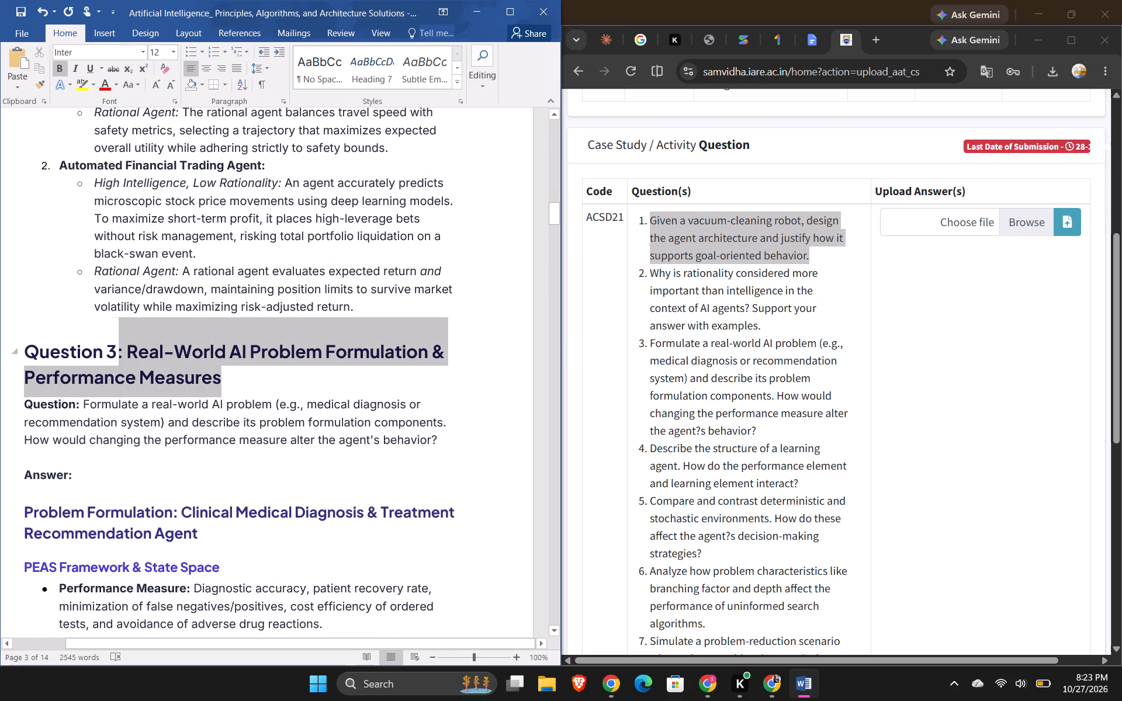
left_click_drag(79, 338, 39, 327)
key("BackSpace")
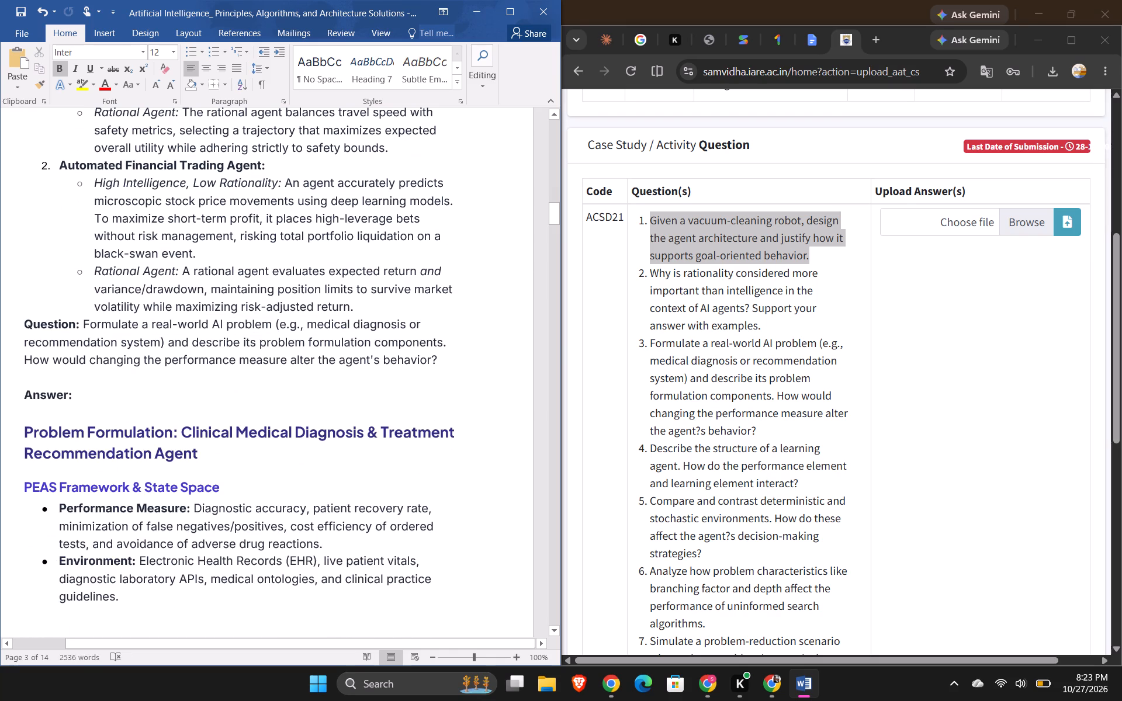
Insert two blank lines without bullets between the end of the Question 2 answer and the real-world AI problem question.
left_click(372, 300)
key("Return")
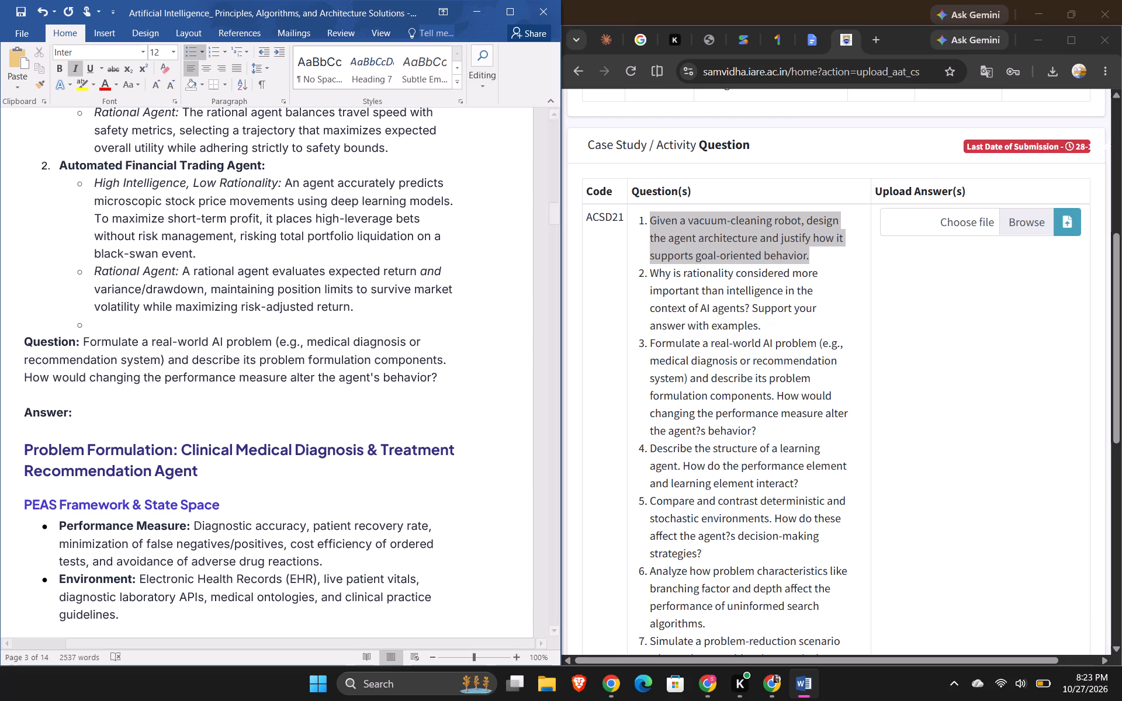
right_click(88, 645)
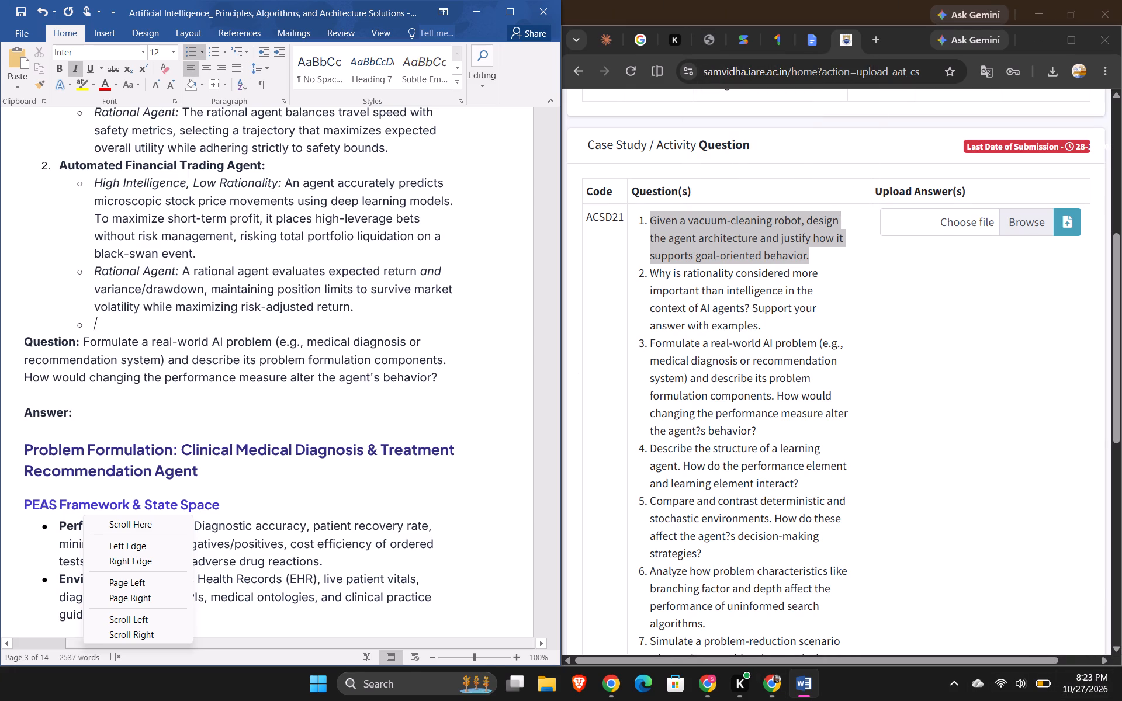
left_click(119, 319)
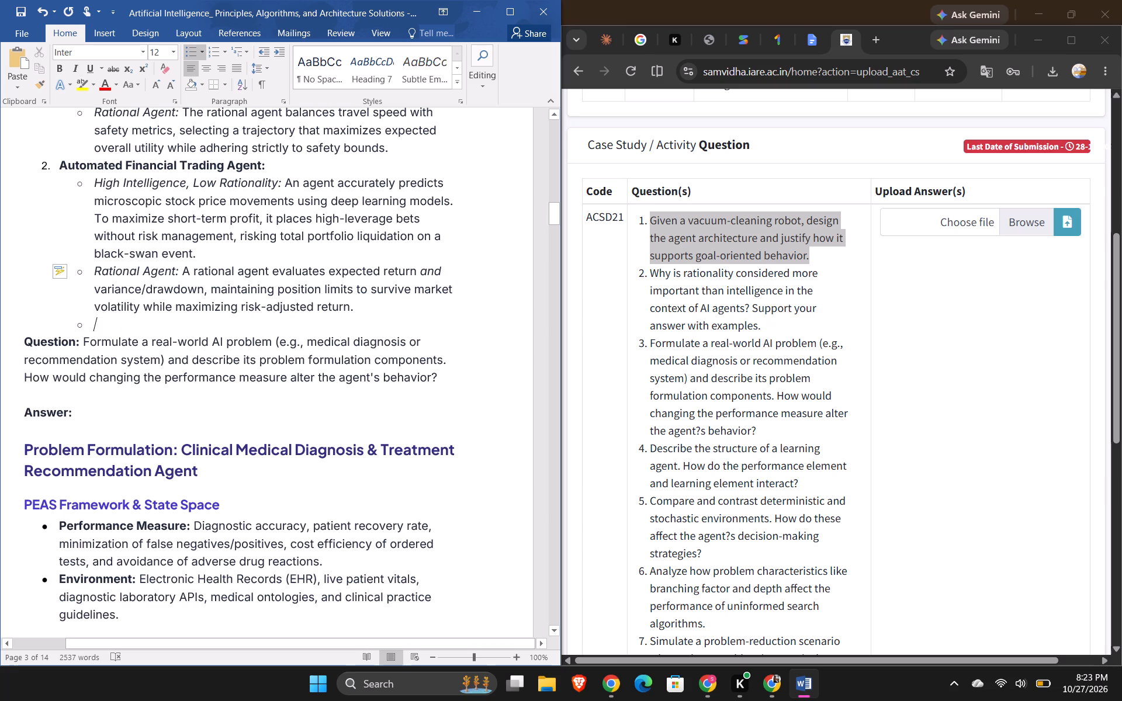
left_click(109, 329)
key("BackSpace")
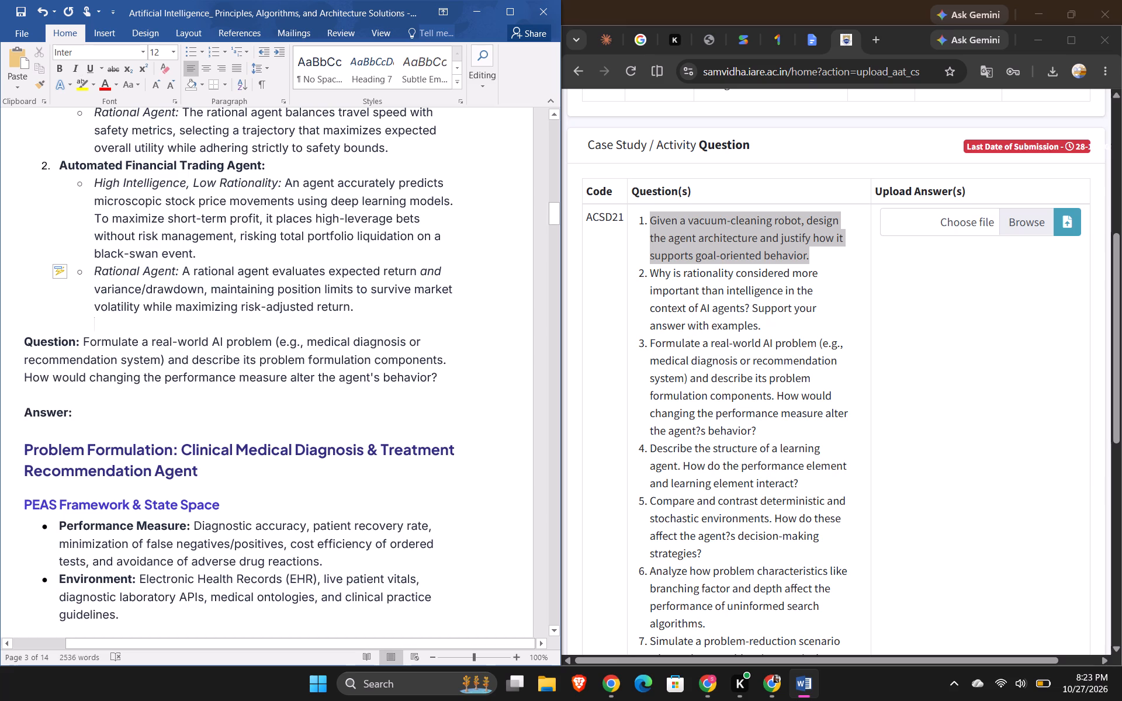
left_click(394, 315)
key("Return")
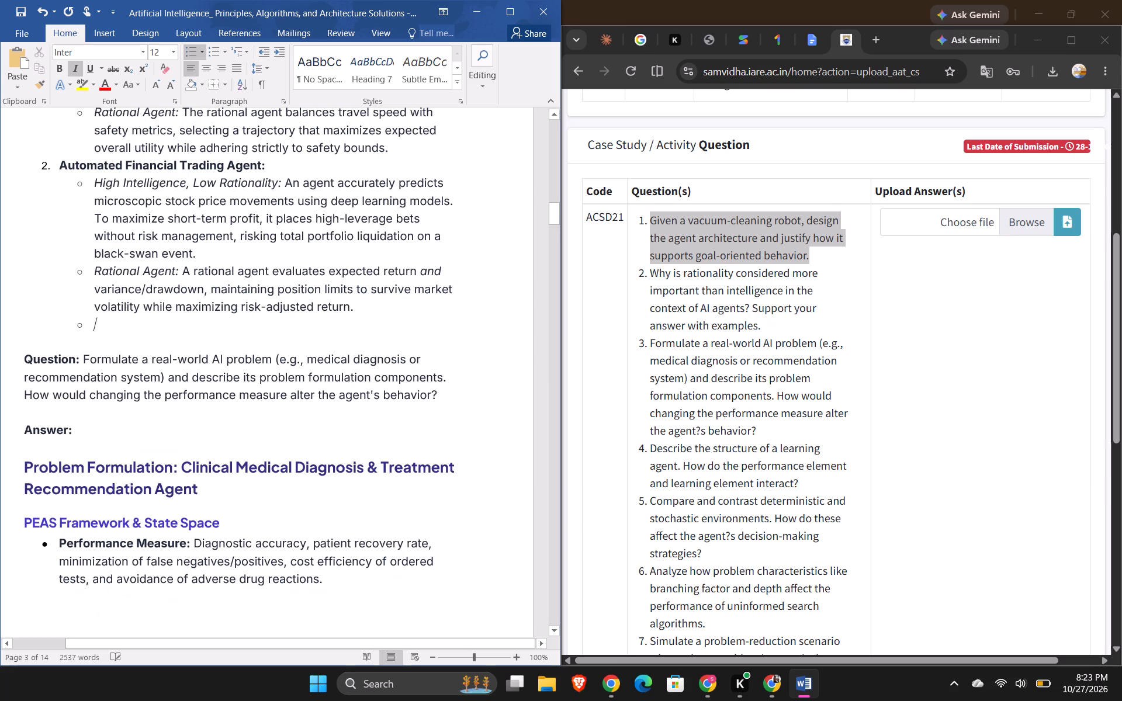
key("BackSpace")
Make the whole question paragraph about formulating a real-world AI problem bold.
left_click_drag(443, 394, 114, 349)
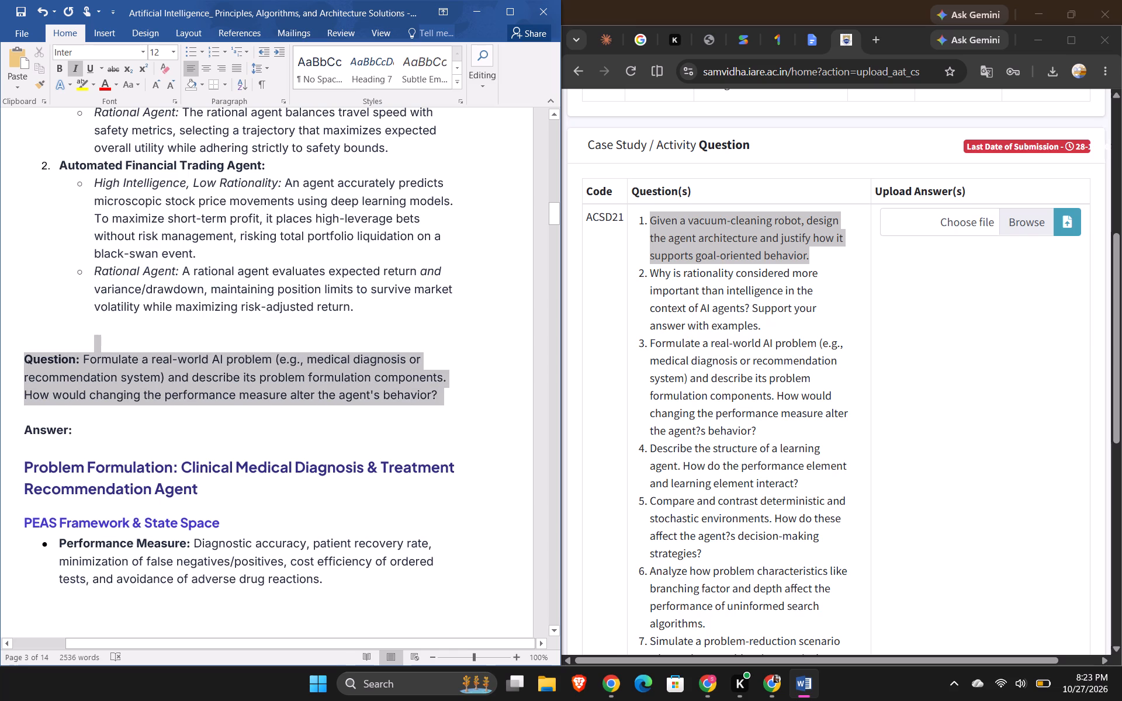
left_click_drag(114, 349, 114, 349)
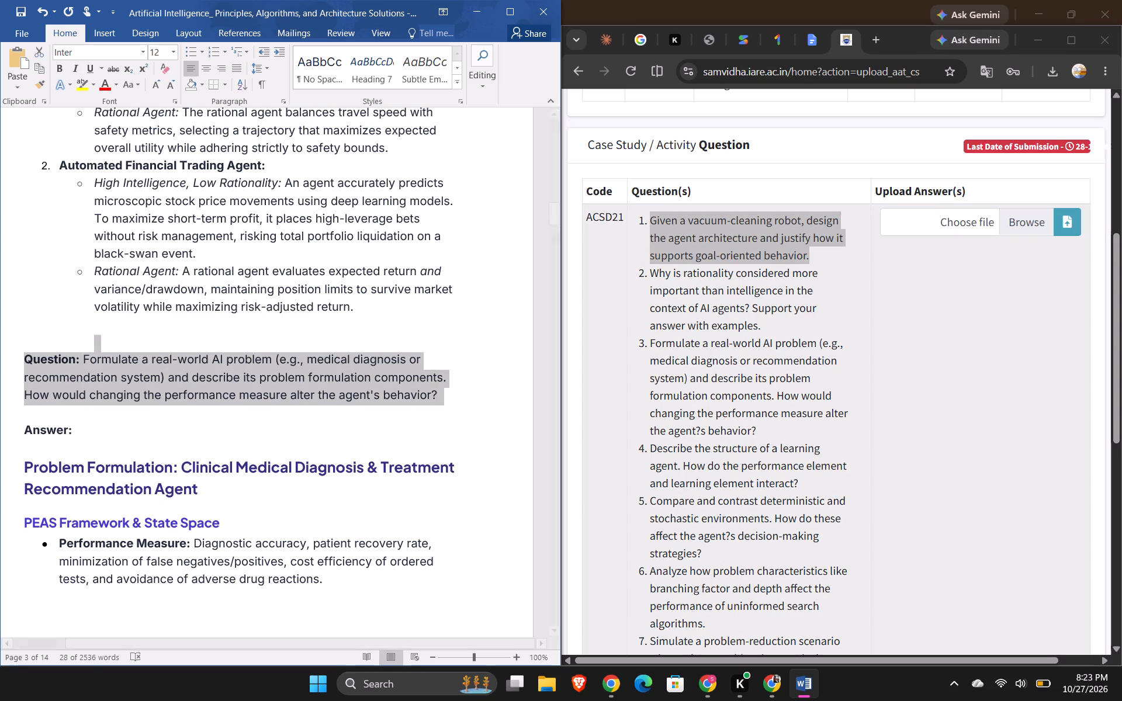
left_click(56, 65)
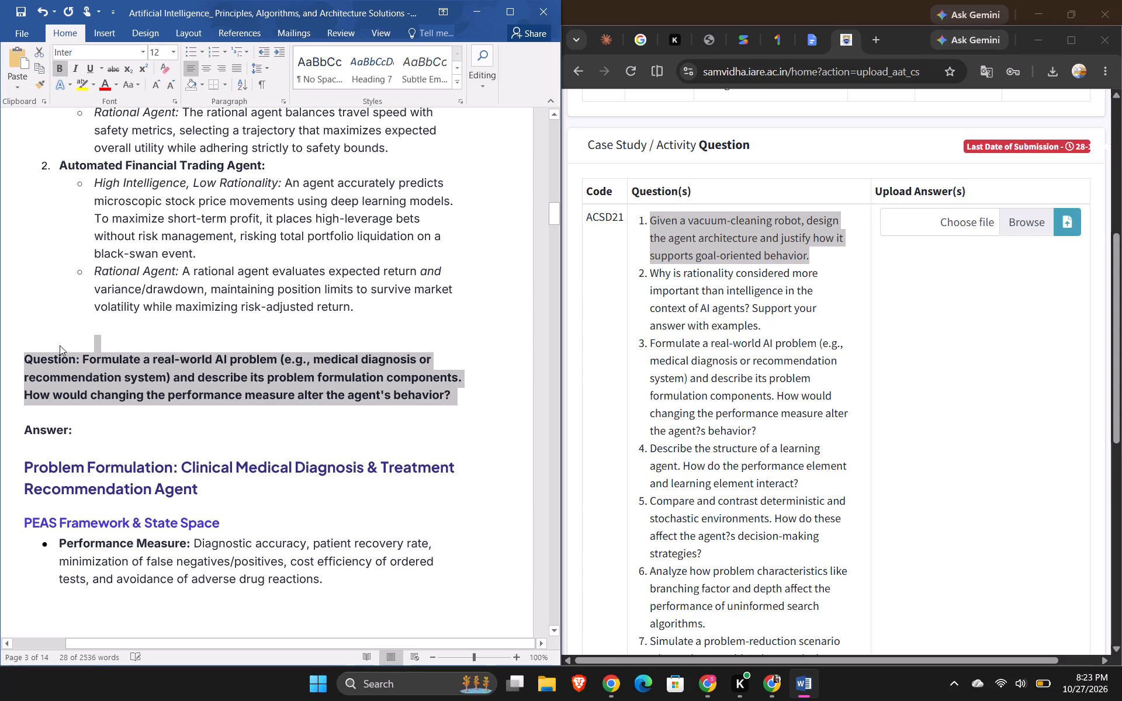
Number the label of the real-world AI problem question so that it reads "Question 3:".
left_click(71, 348)
left_click(74, 359)
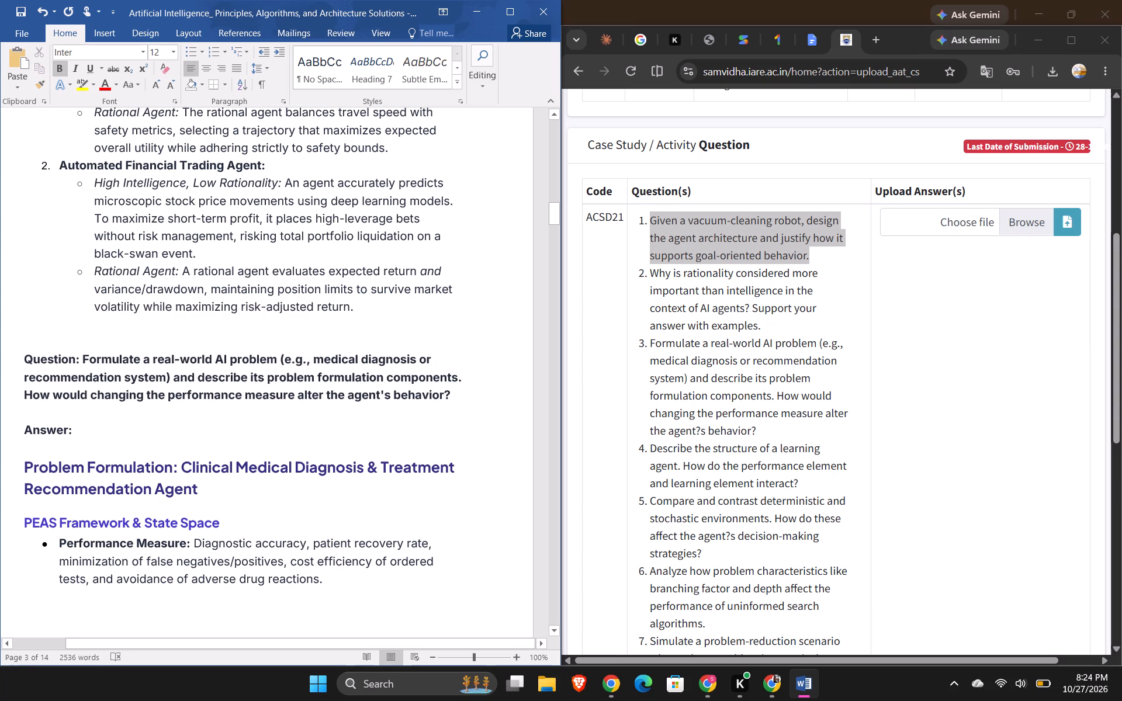
key("space")
key("3")
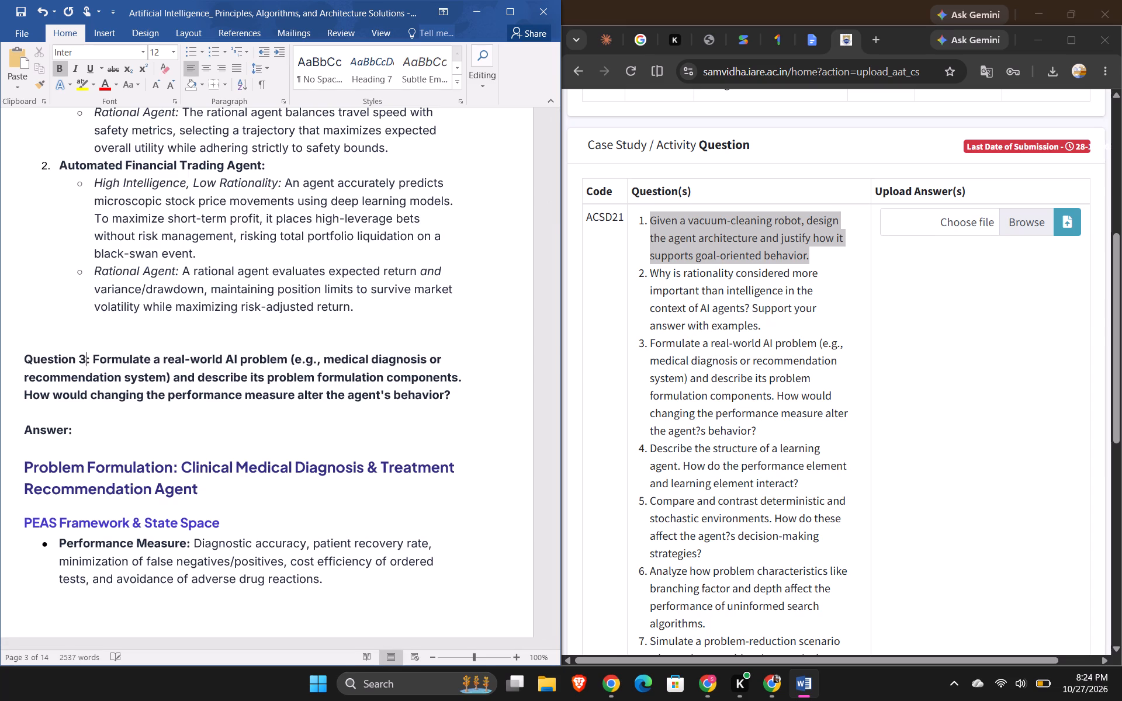
Delete the two-line "Question 4: Structure of a Learning Agent & Component Interaction" heading.
scroll(157, 431, "down", 17)
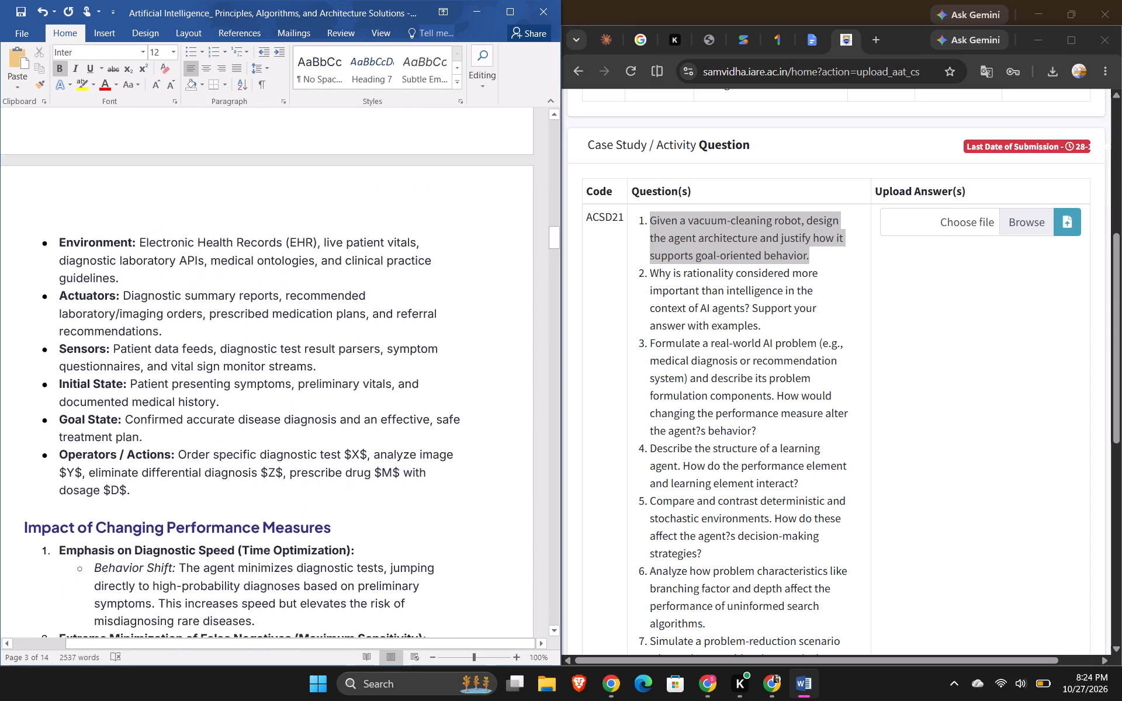
scroll(155, 432, "down", 17)
scroll(161, 429, "up", 3)
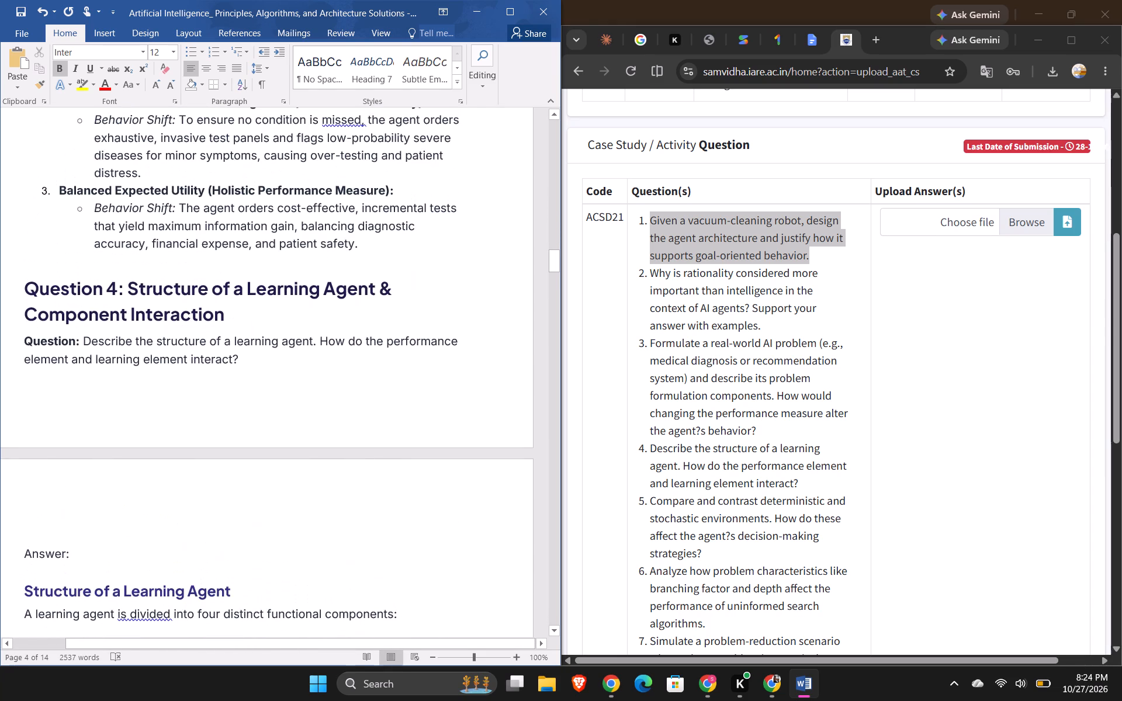
left_click_drag(246, 319, 32, 293)
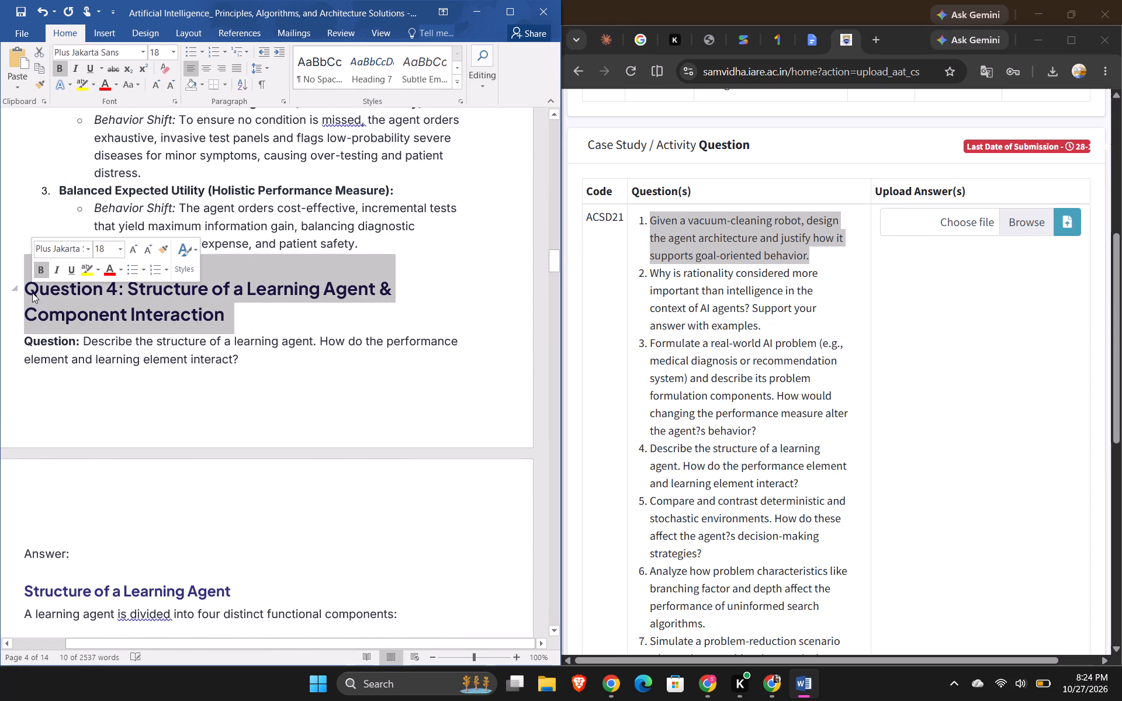
key("BackSpace")
Insert blank lines after the Question 3 answer so that the learning agent question starts at the top of the following page.
left_click(361, 239)
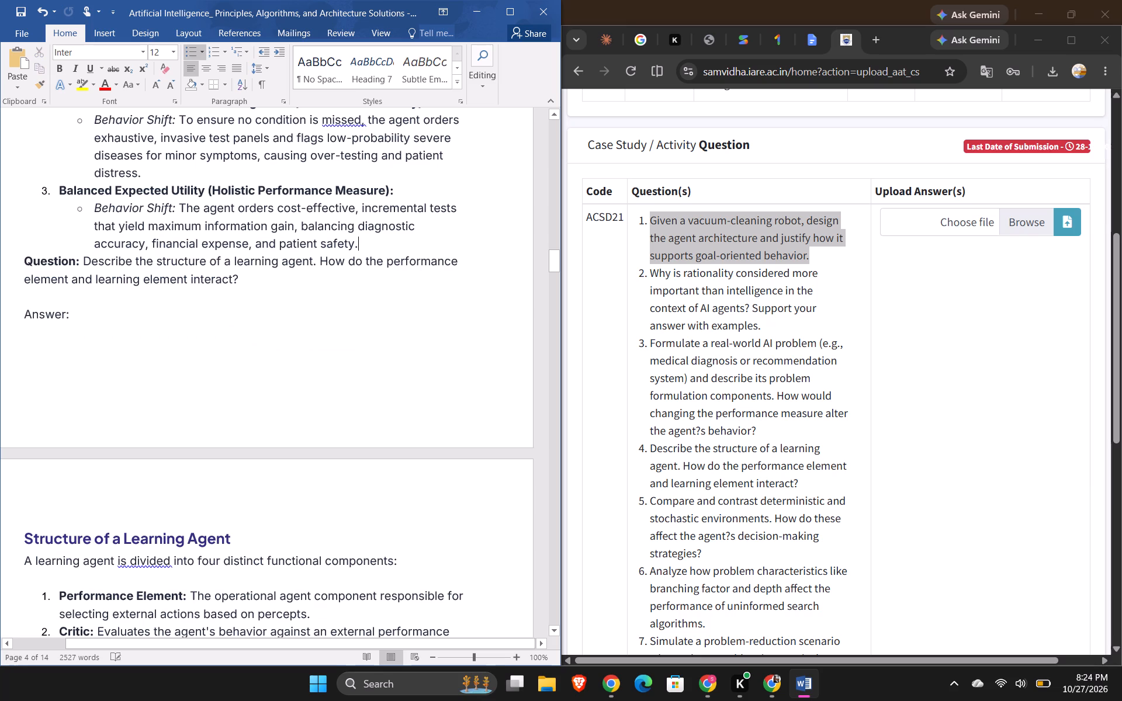
key("Return")
key("Return")
key("Return")
key("Return")
key("Return")
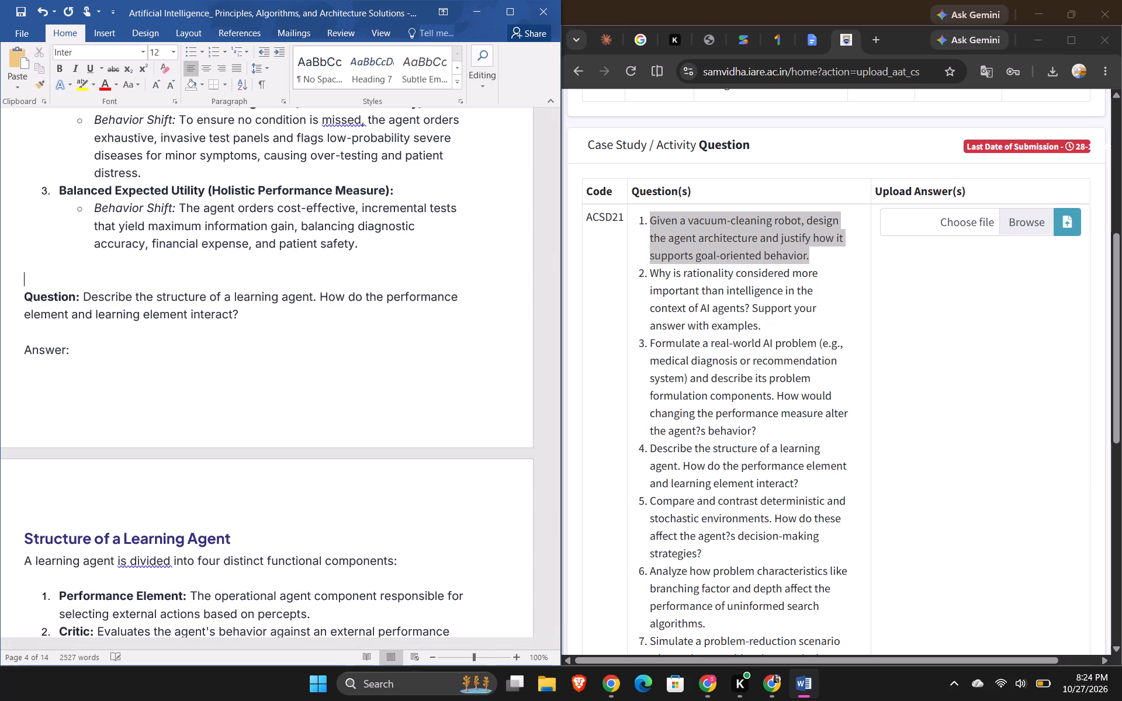
key("Return")
key("Return")
key("Return")
Make the whole question paragraph about the structure of a learning agent bold.
scroll(428, 329, "down", 7)
left_click_drag(253, 311, 50, 299)
left_click(56, 71)
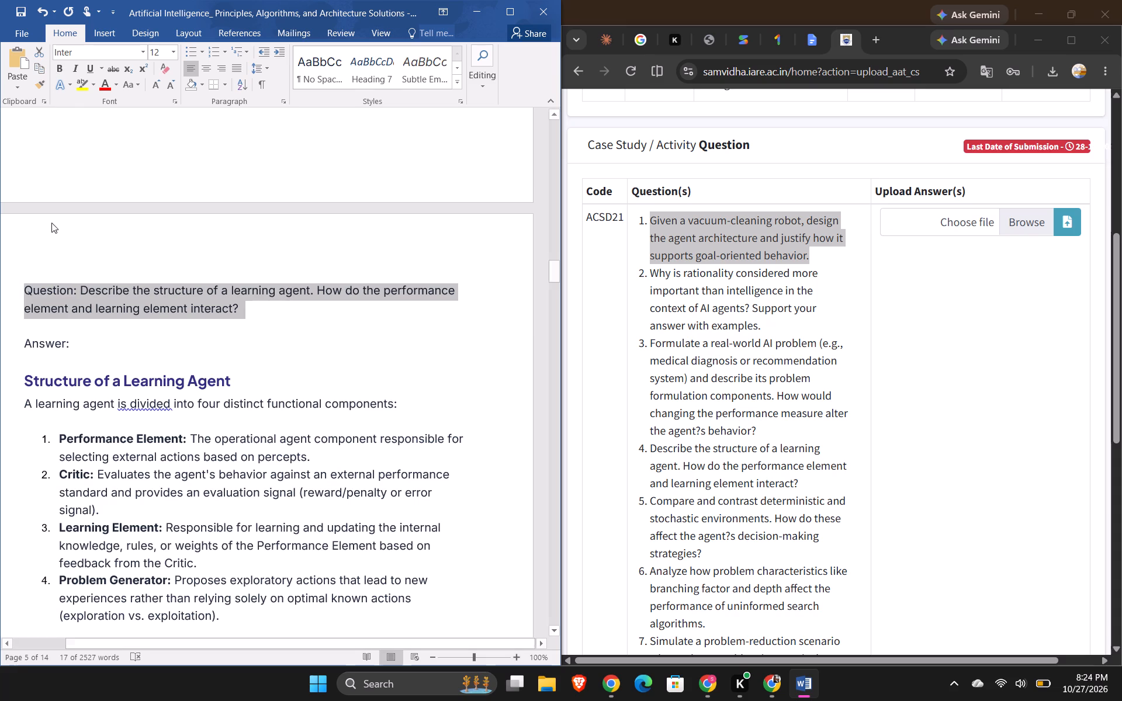
left_click(56, 70)
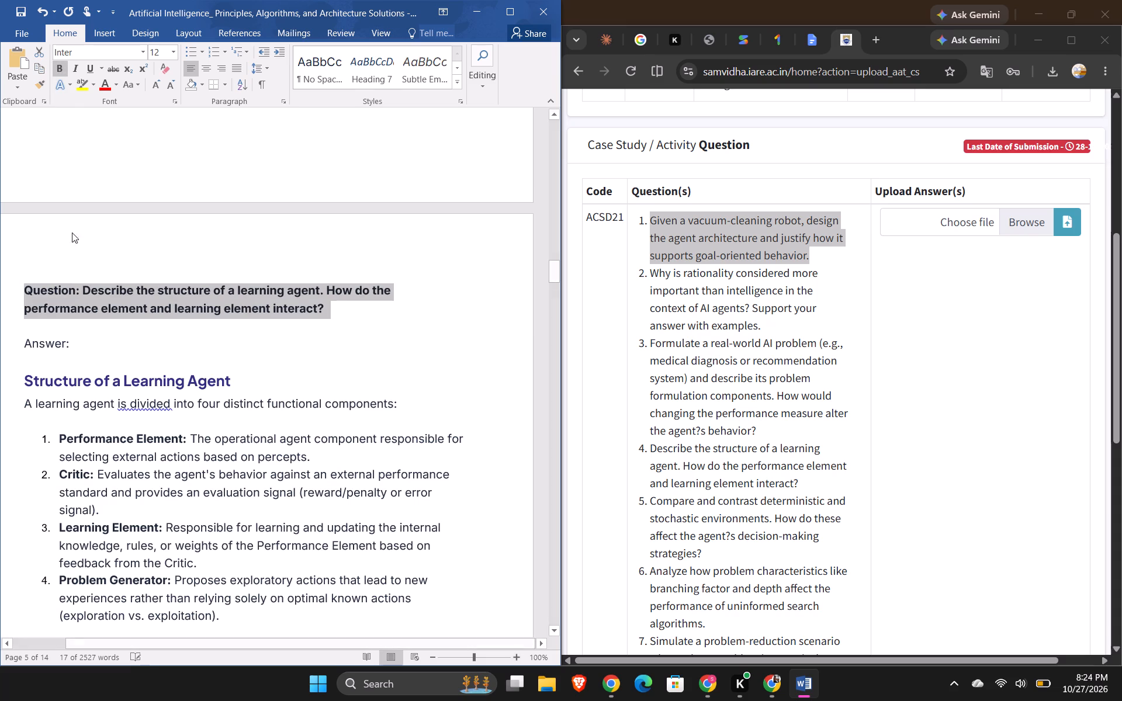
Number the label of the learning agent question so that it reads "Question 4:".
left_click(75, 285)
key("space")
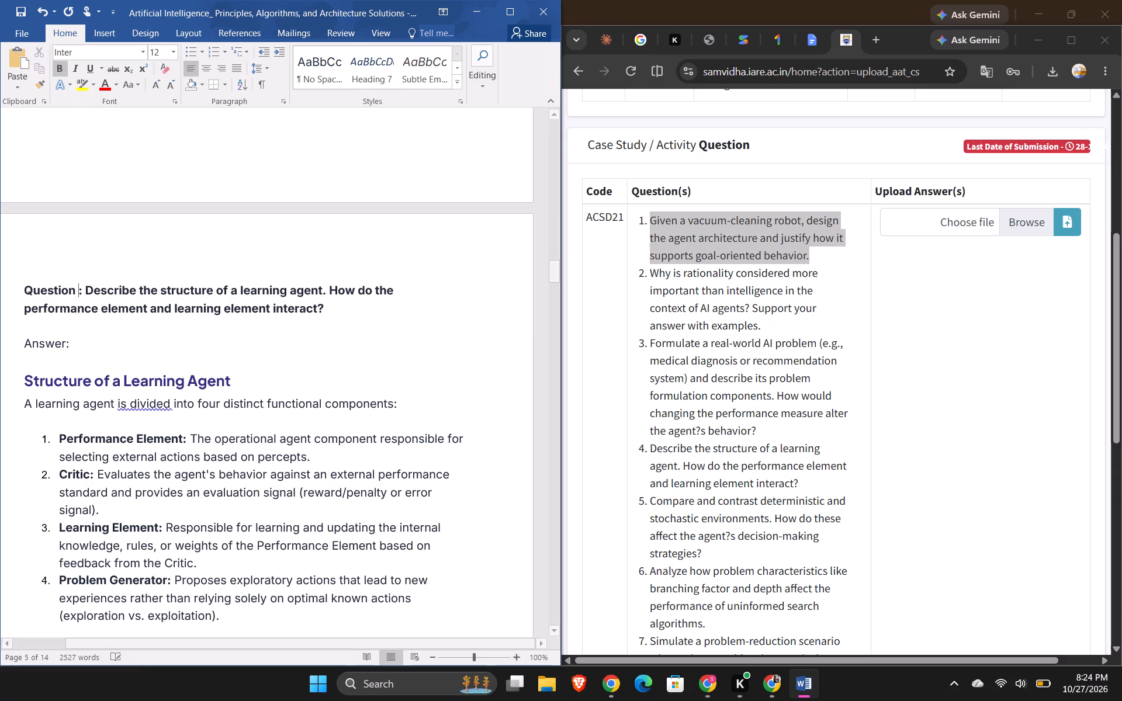
key("4")
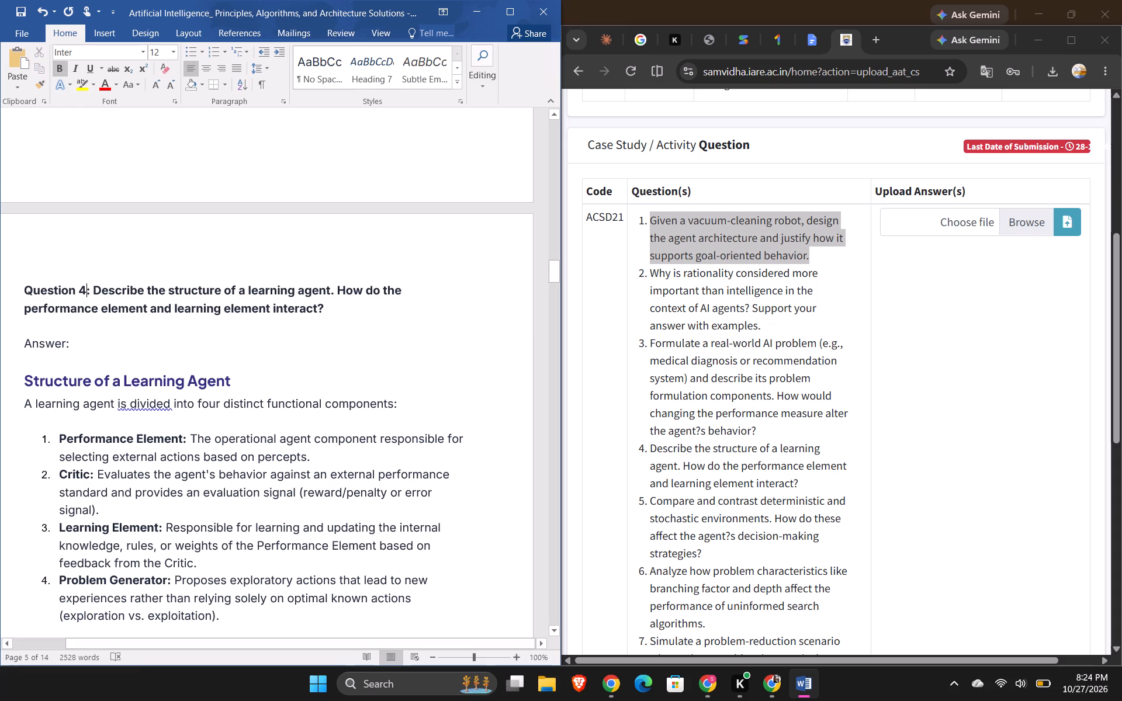
Replace the two-line "Question 5: Deterministic vs. Stochastic Environments & Decision Strategies" heading with two blank lines.
scroll(185, 337, "down", 3)
scroll(172, 324, "down", 20)
scroll(172, 324, "down", 1)
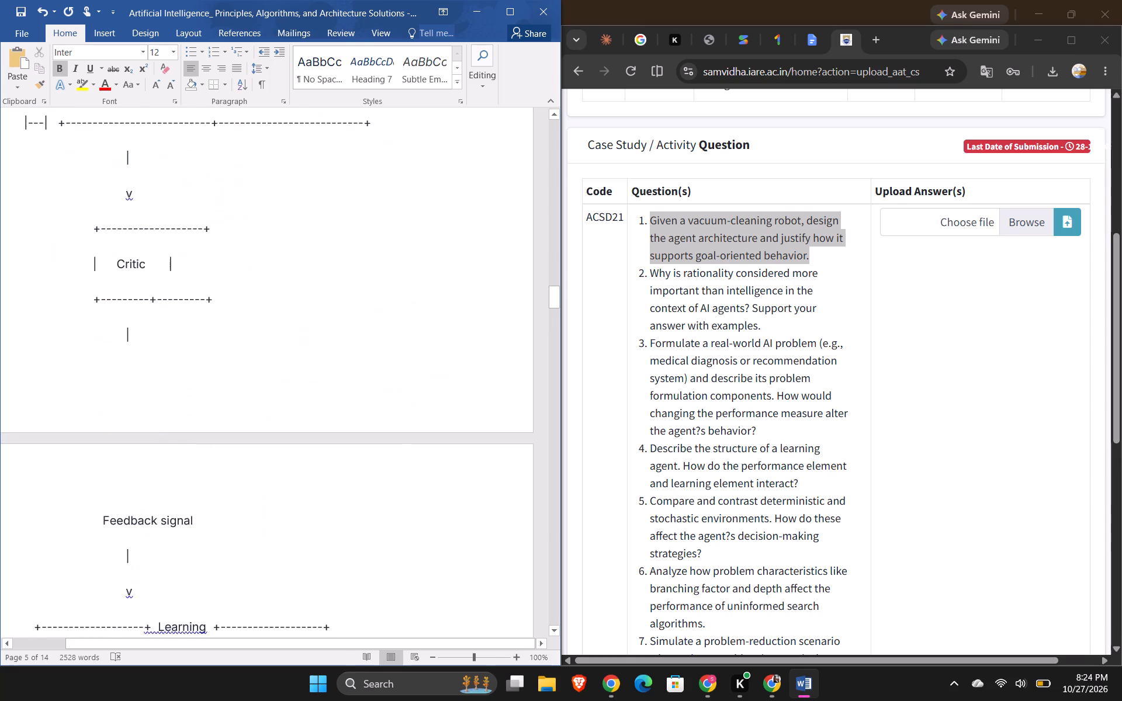
scroll(172, 324, "down", 20)
scroll(172, 324, "down", 14)
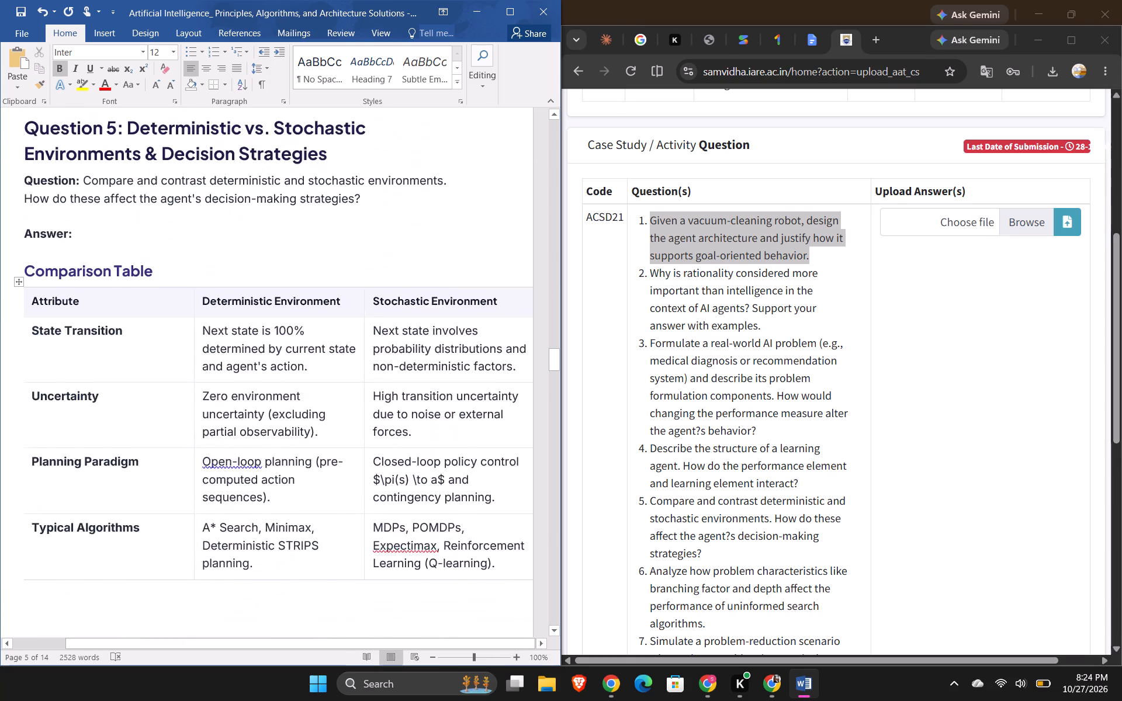
scroll(172, 323, "up", 4)
left_click_drag(341, 303, 300, 284)
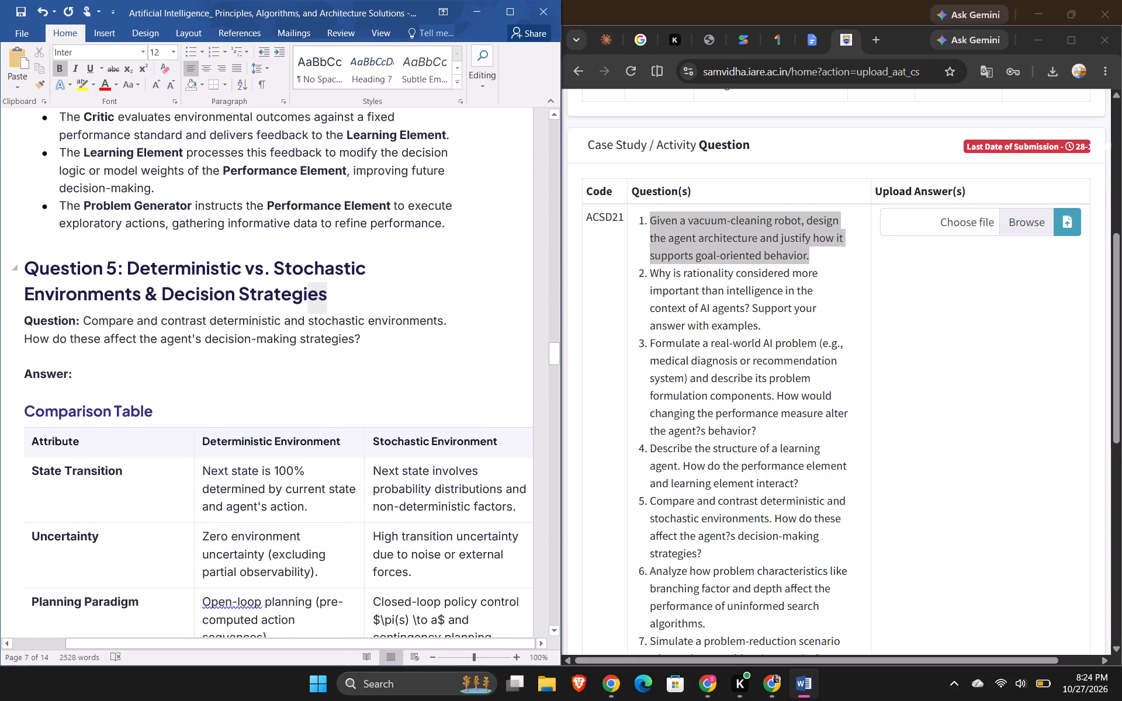
left_click_drag(300, 284, 0, 277)
key("BackSpace")
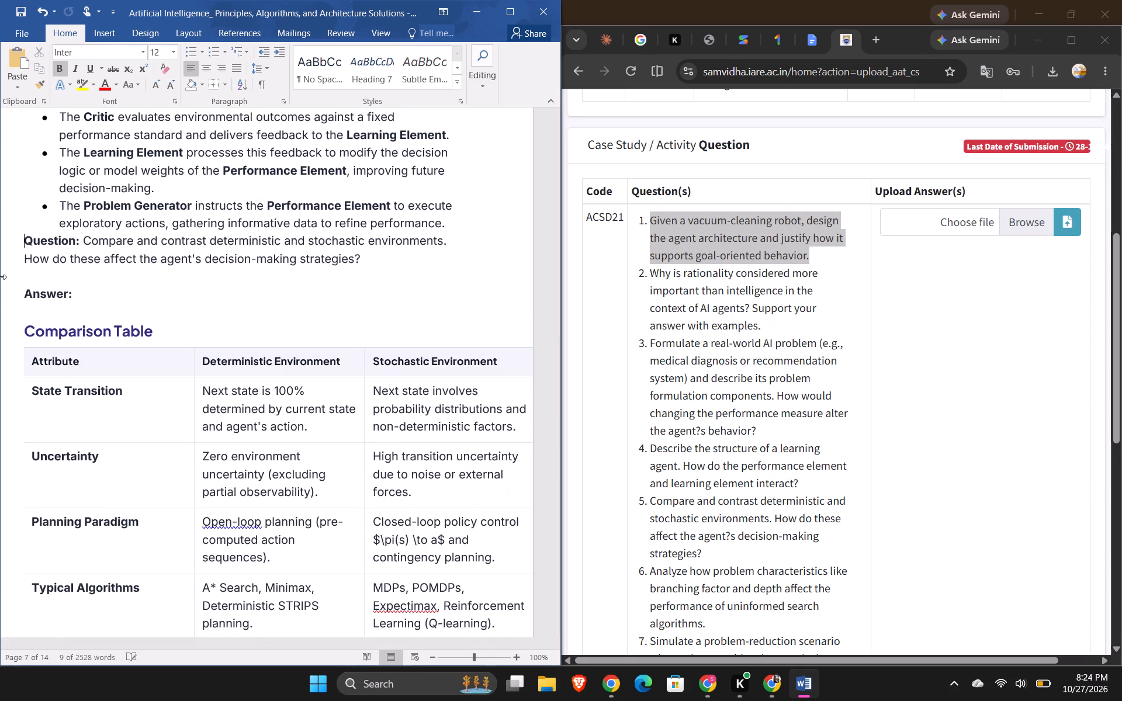
key("Return")
key("Return")
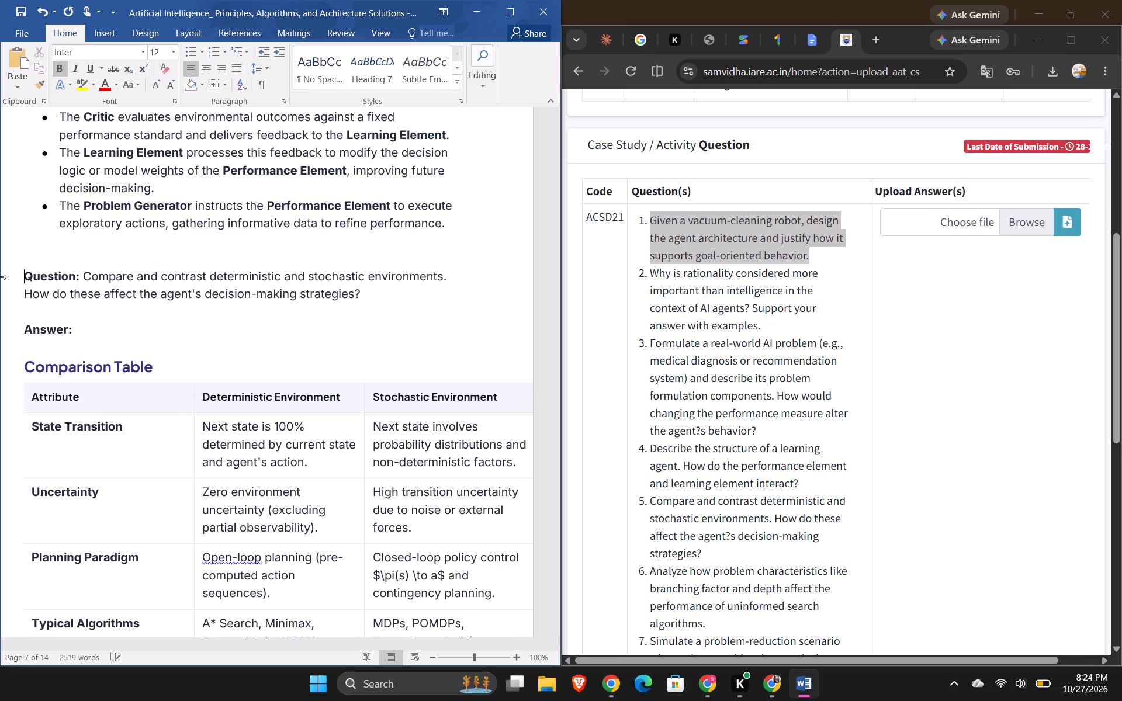
Number the label of the deterministic and stochastic environments question so that it reads "Question 5:".
left_click(75, 279)
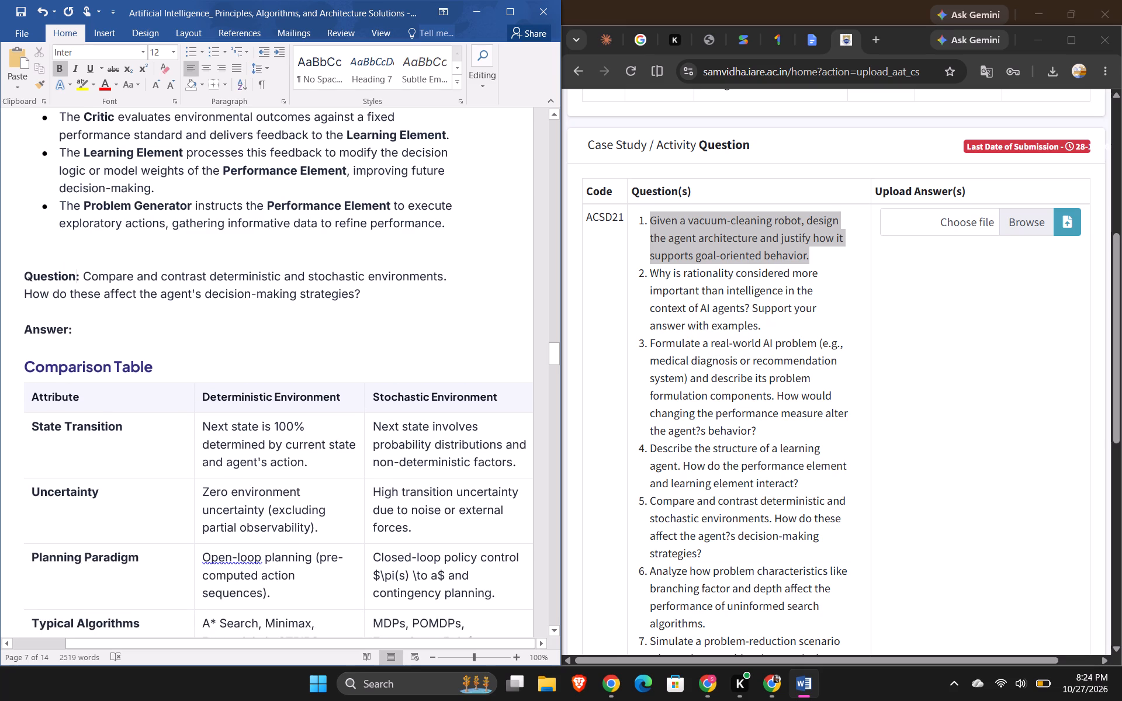
key("space")
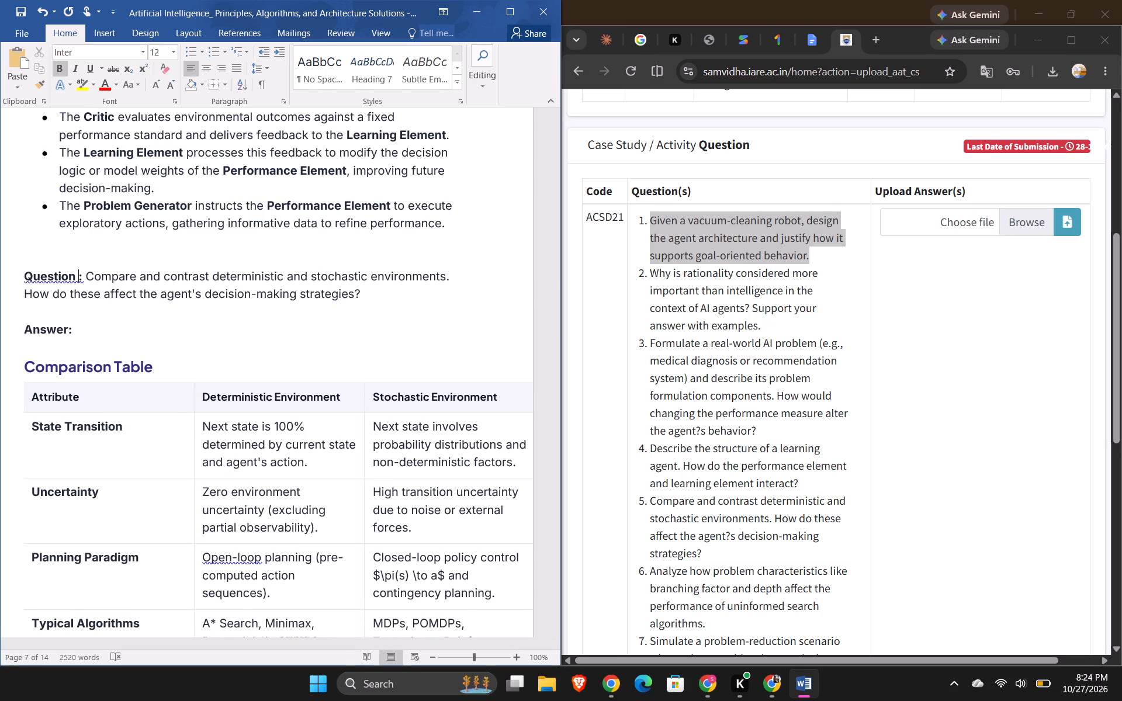
key("5")
Make the rest of the Question 5 text about deterministic and stochastic environments bold.
left_click_drag(361, 296, 110, 283)
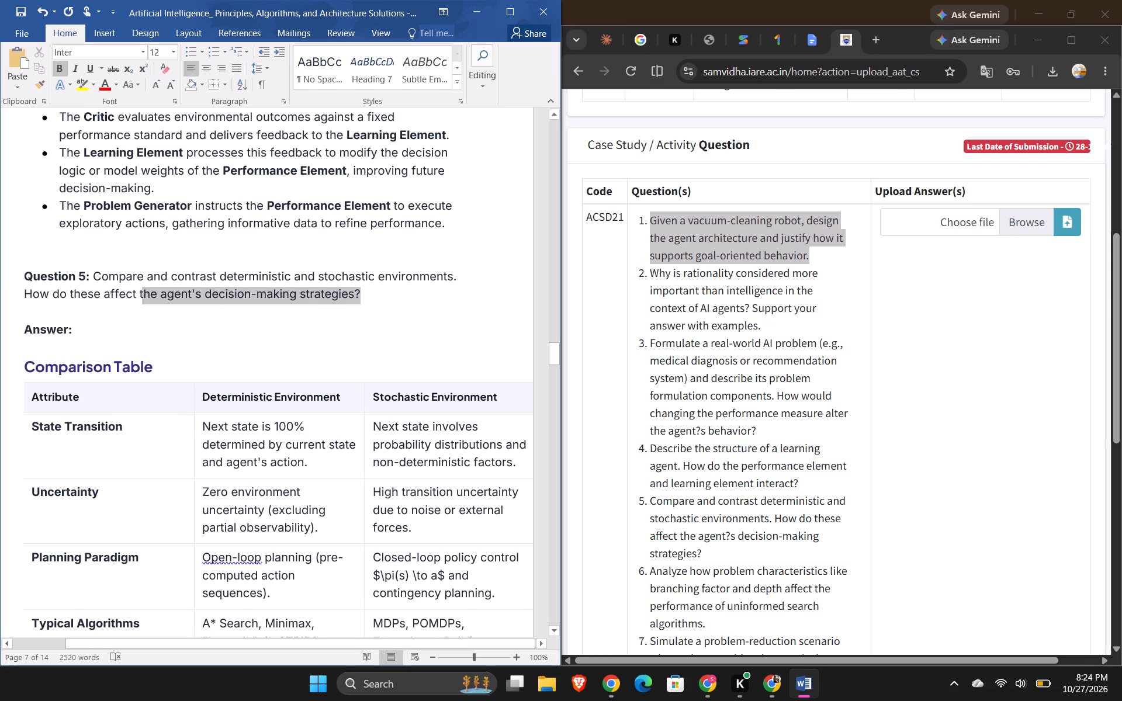
left_click_drag(110, 283, 82, 278)
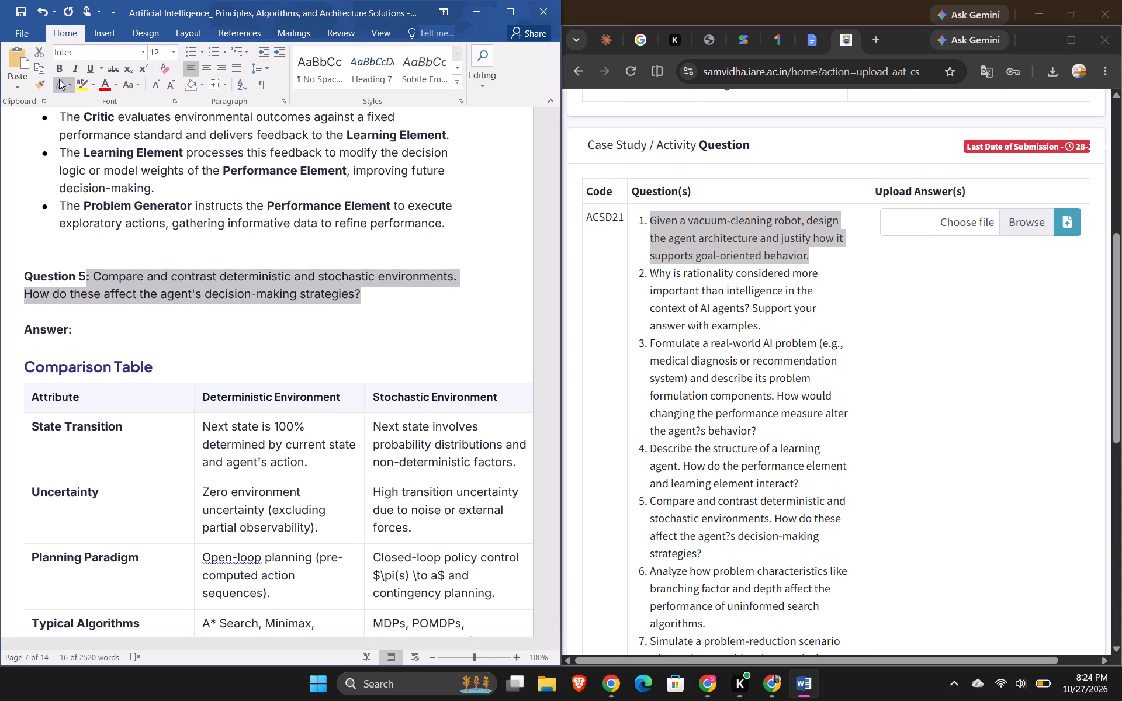
left_click(60, 70)
left_click(60, 62)
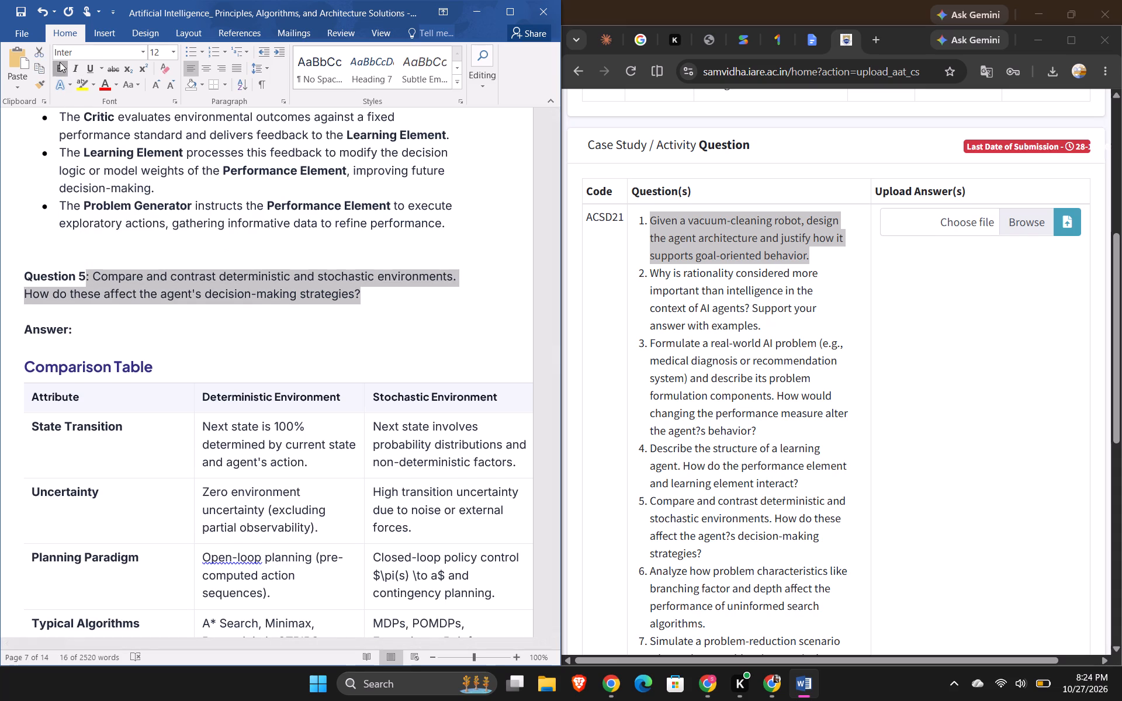
left_click(169, 327)
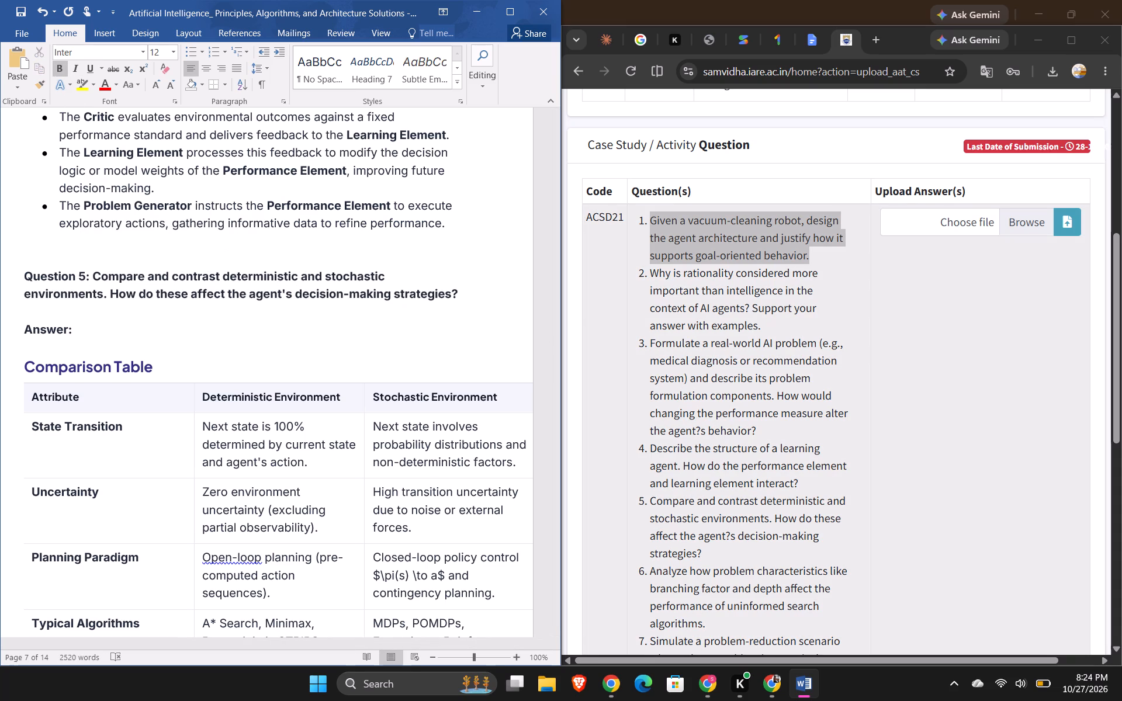
Delete the two-line "Question 6: Impact of Branching Factor and Depth on Uninformed Search Algorithms" heading.
scroll(766, 481, "down", 1)
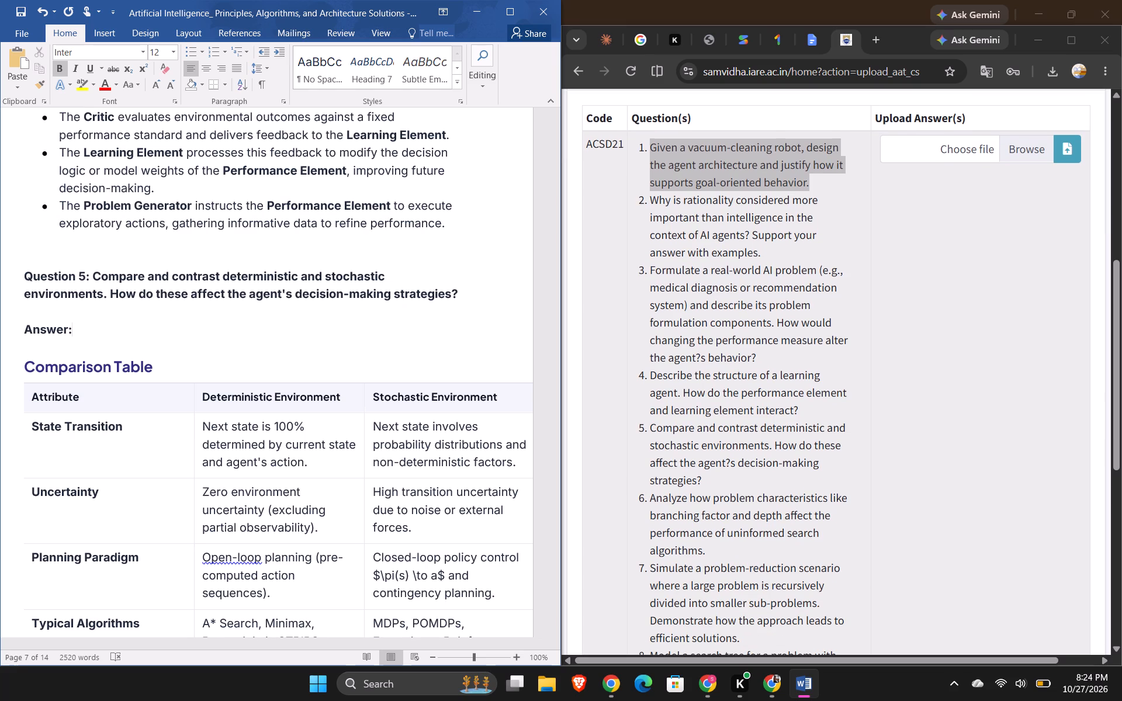
scroll(766, 481, "down", 3)
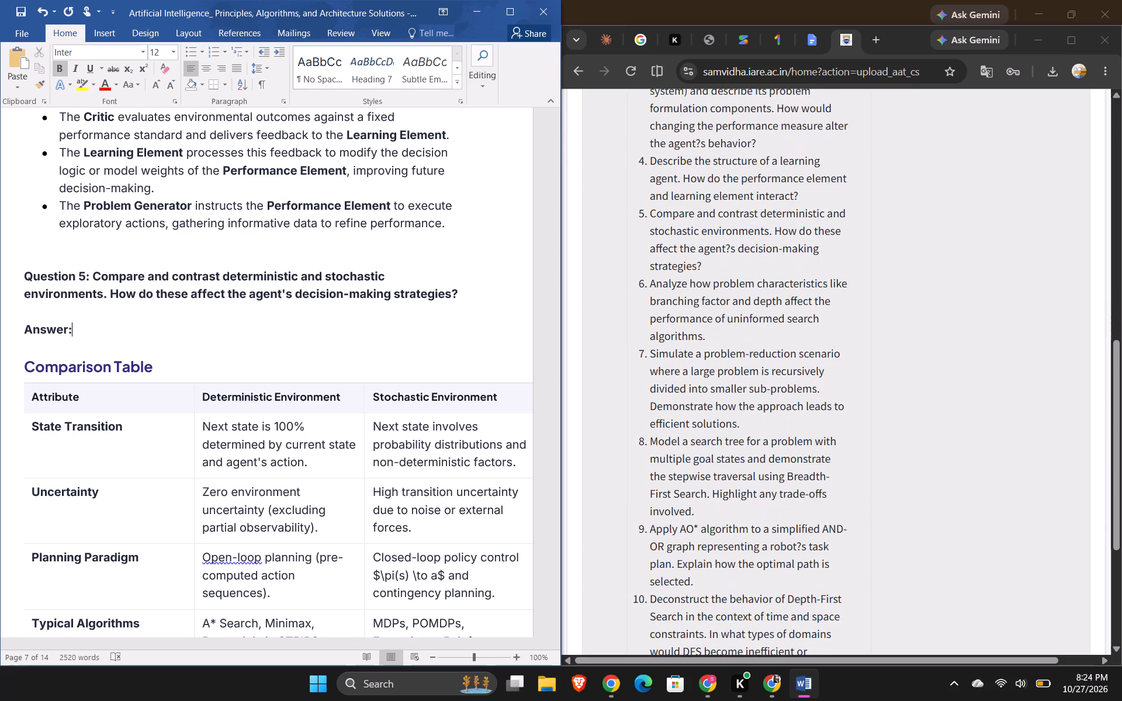
scroll(421, 449, "down", 3)
scroll(420, 436, "down", 20)
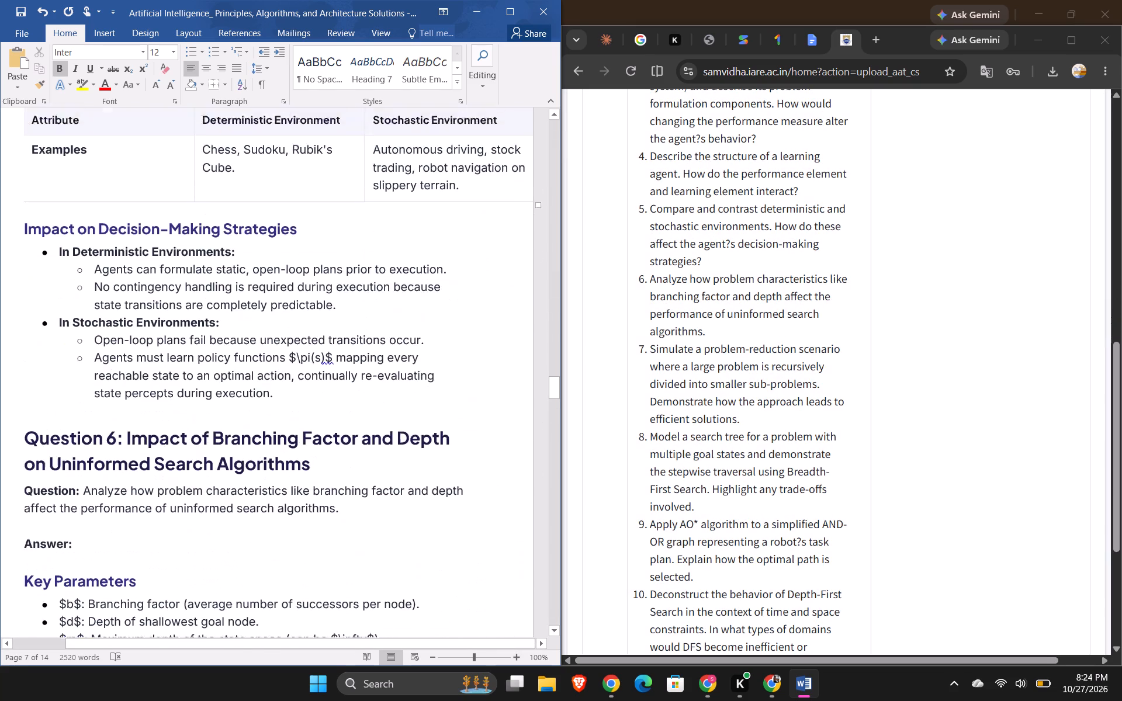
scroll(420, 435, "down", 1)
left_click_drag(323, 393, 102, 370)
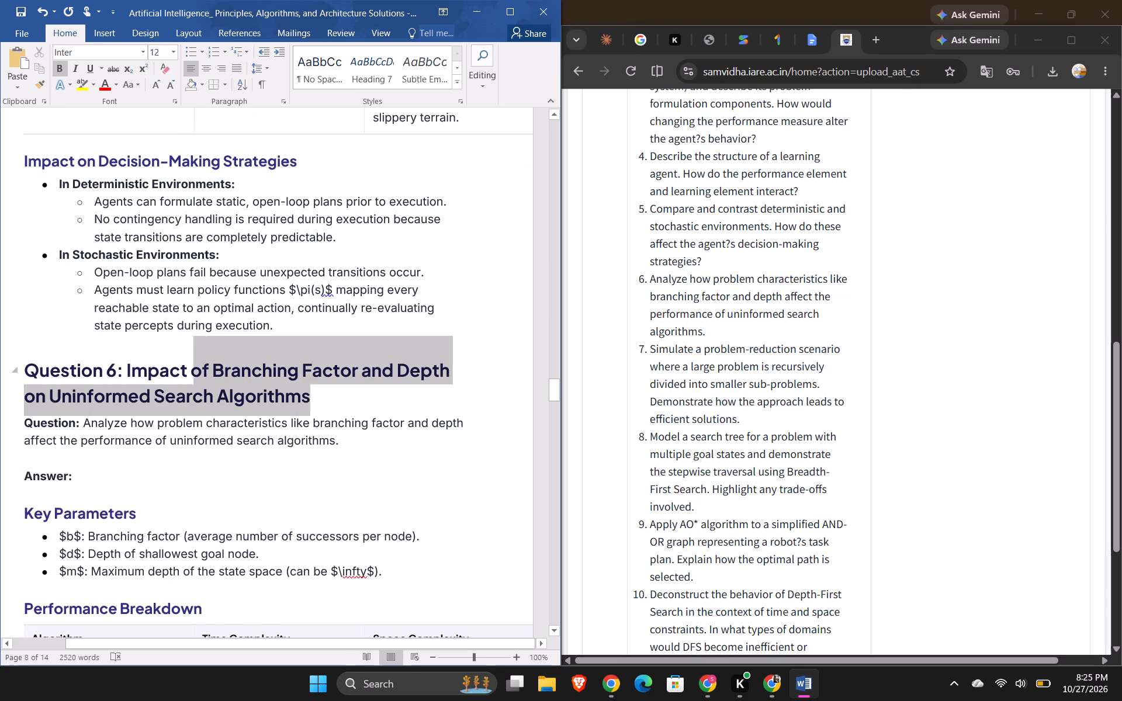
left_click_drag(102, 370, 0, 371)
key("BackSpace")
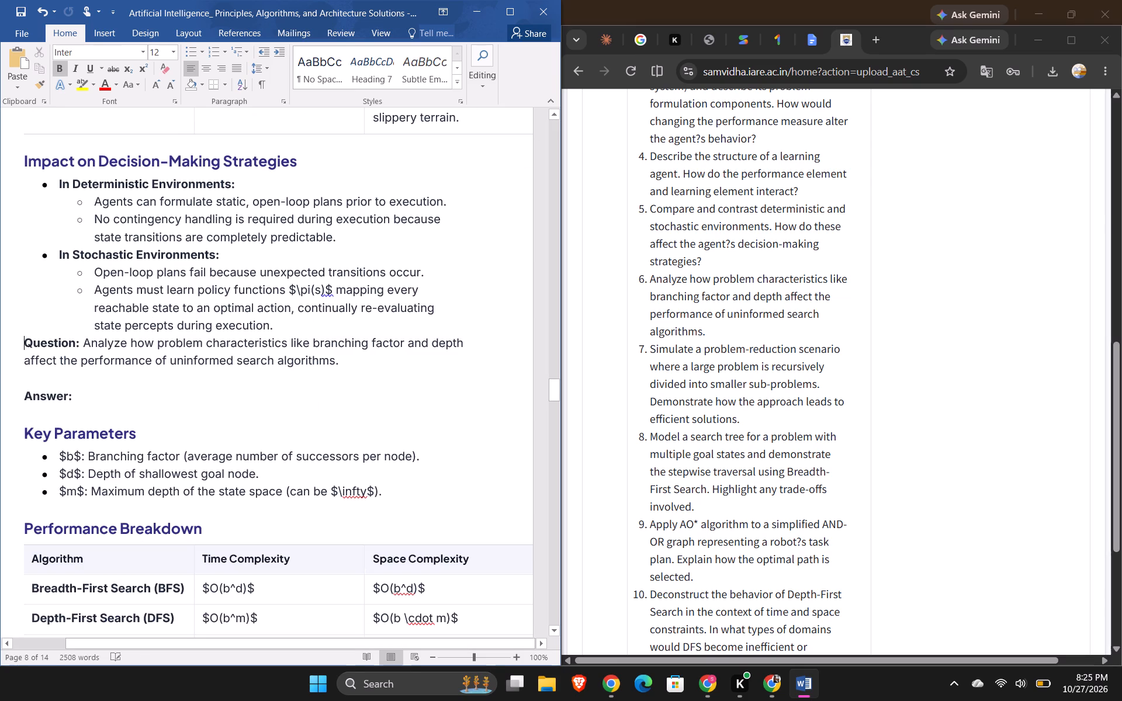
Insert three blank, unbulleted lines between the stochastic environments bullets and the branching factor question.
left_click(312, 321)
key("Return")
key("BackSpace")
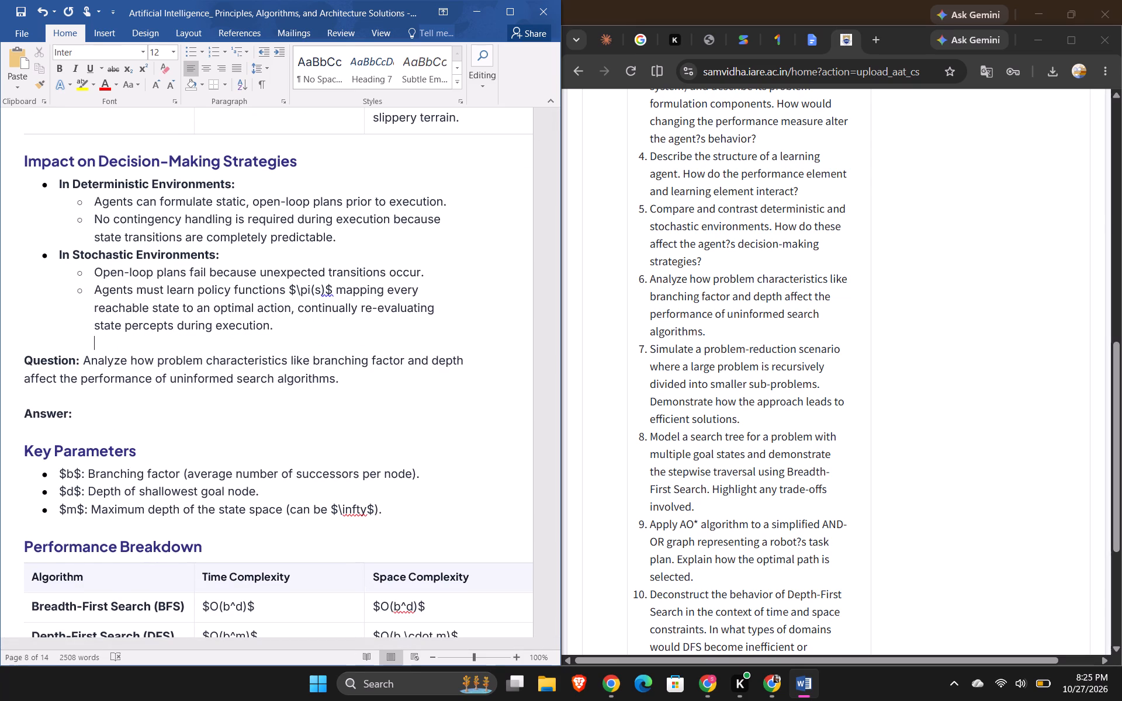
key("Return")
key("Return")
Make the whole question paragraph about branching factor and depth bold.
left_click_drag(345, 422, 18, 405)
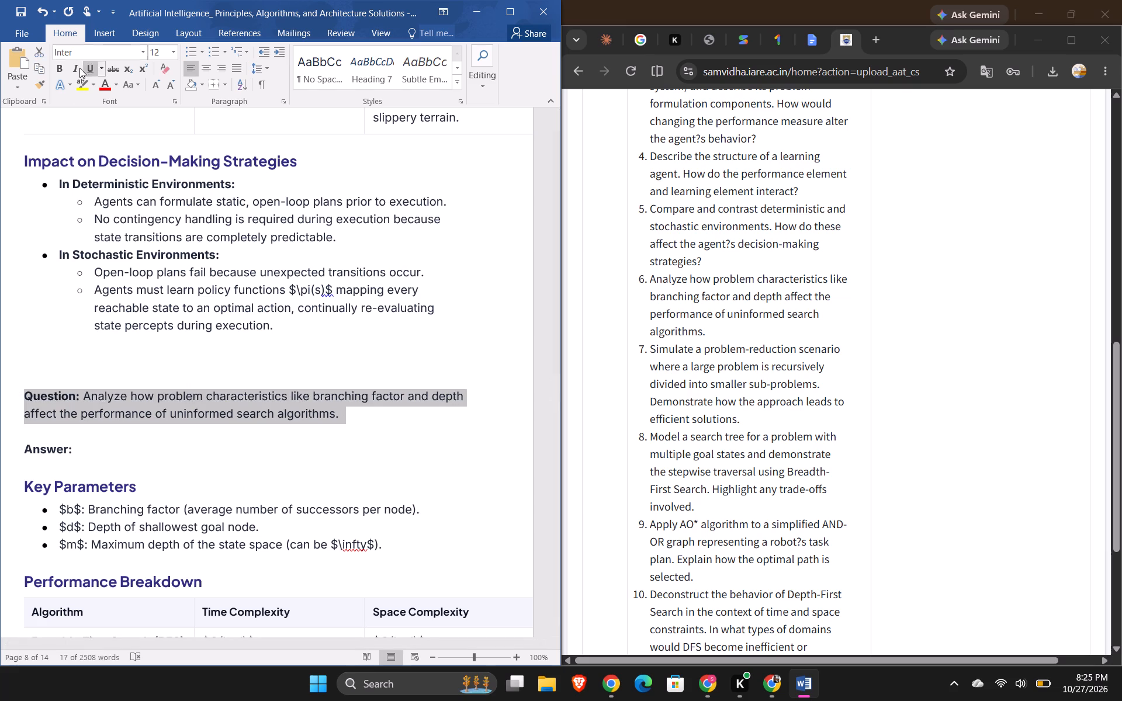
left_click(58, 68)
left_click(58, 68)
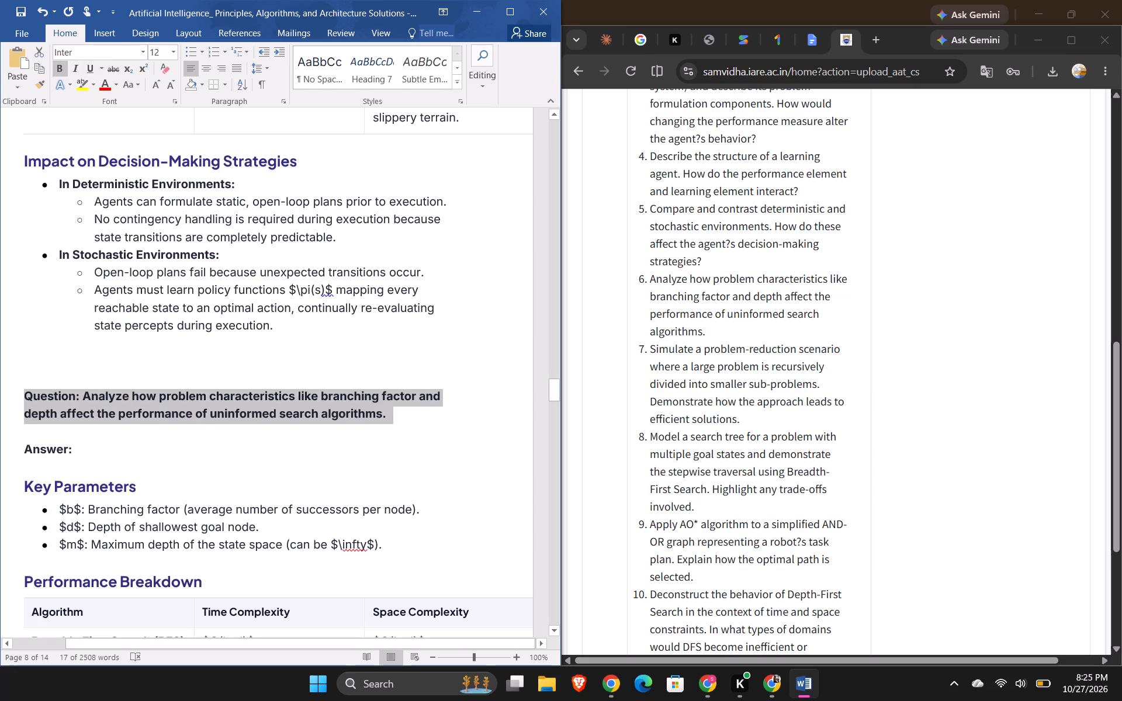
Number the label of the branching factor and depth question so that it reads "Question 6:".
left_click(77, 394)
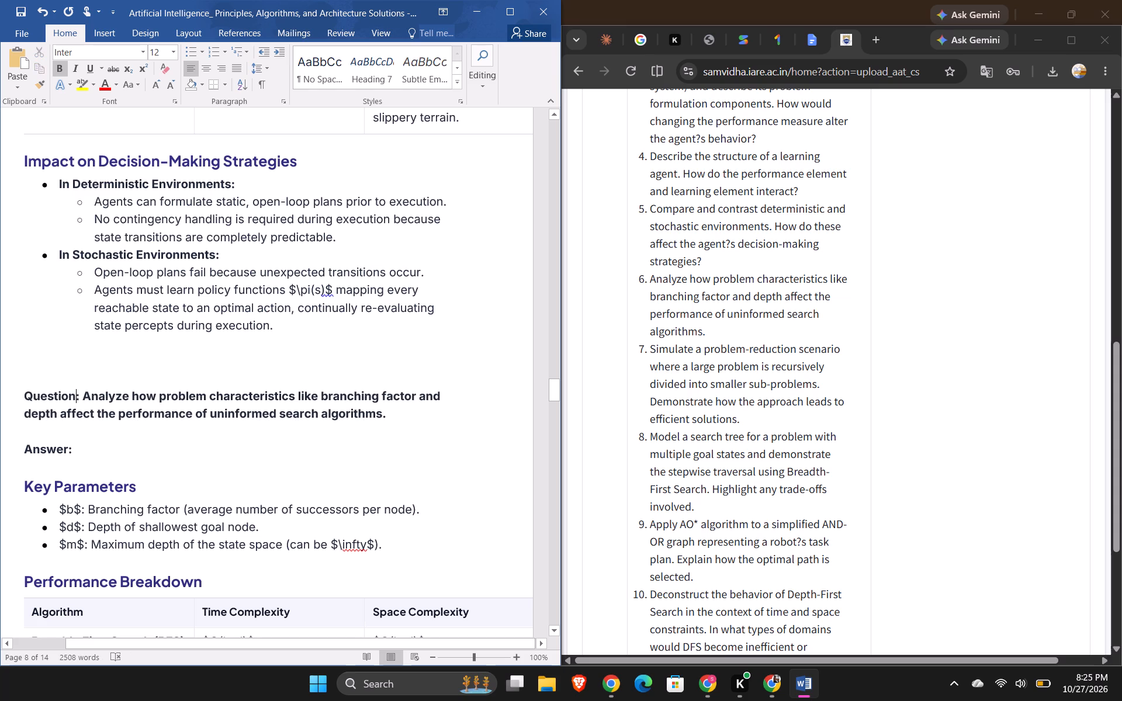
key("space")
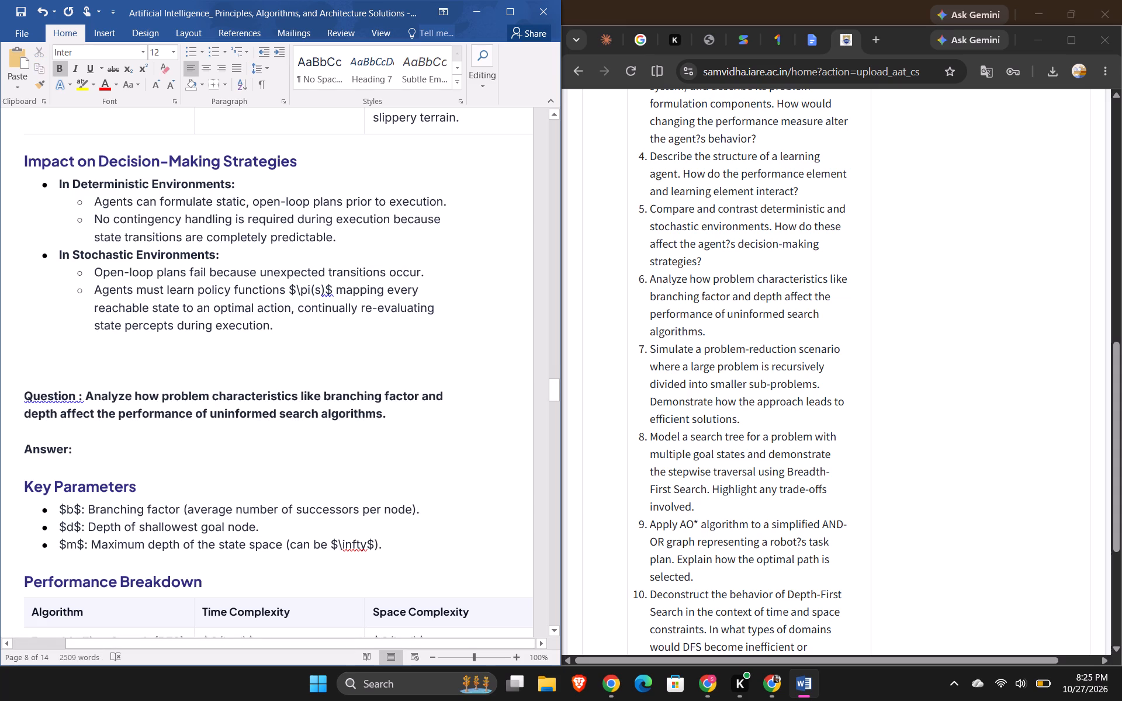
key("6")
Replace the two-line "Question 7: Problem-Reduction Scenario & Recursive Sub-problem Decomposition" heading with three blank lines.
scroll(205, 436, "down", 3)
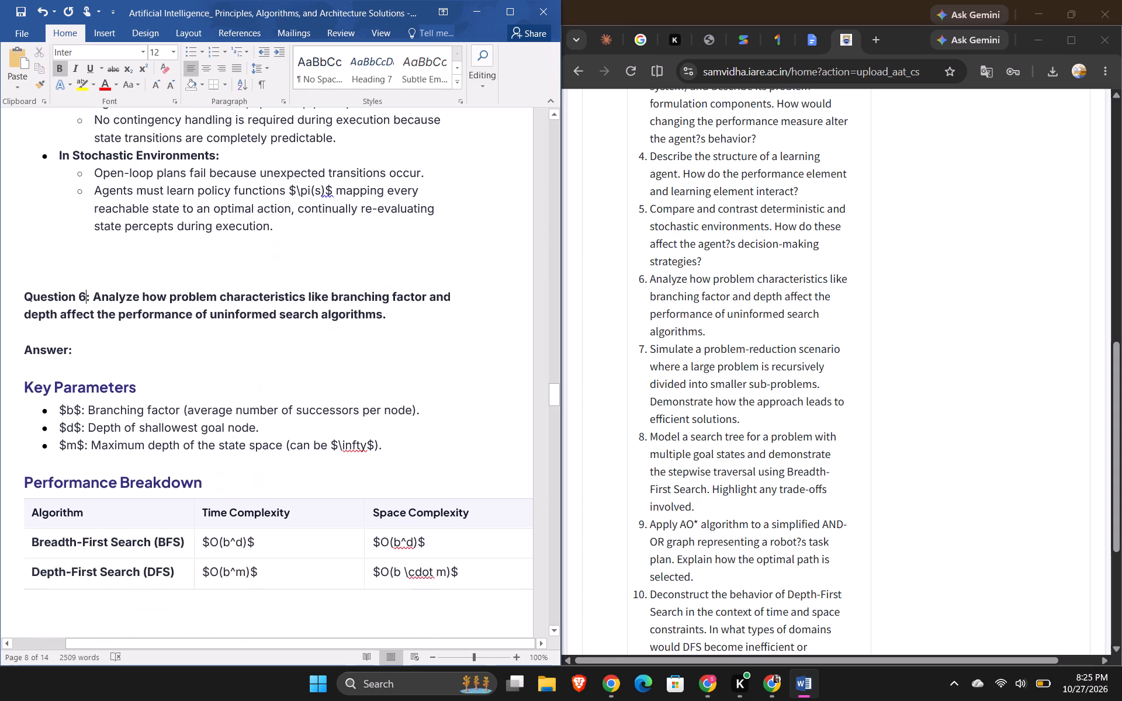
scroll(206, 437, "down", 16)
scroll(206, 440, "down", 9)
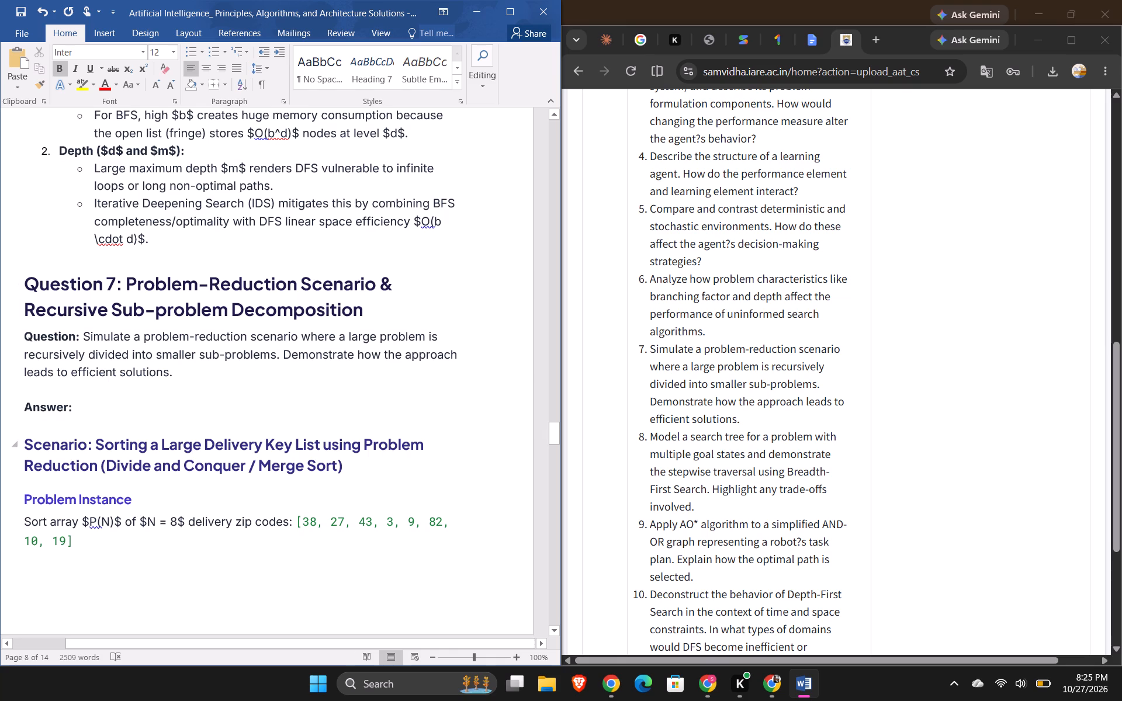
left_click(361, 311)
left_click_drag(373, 309, 0, 293)
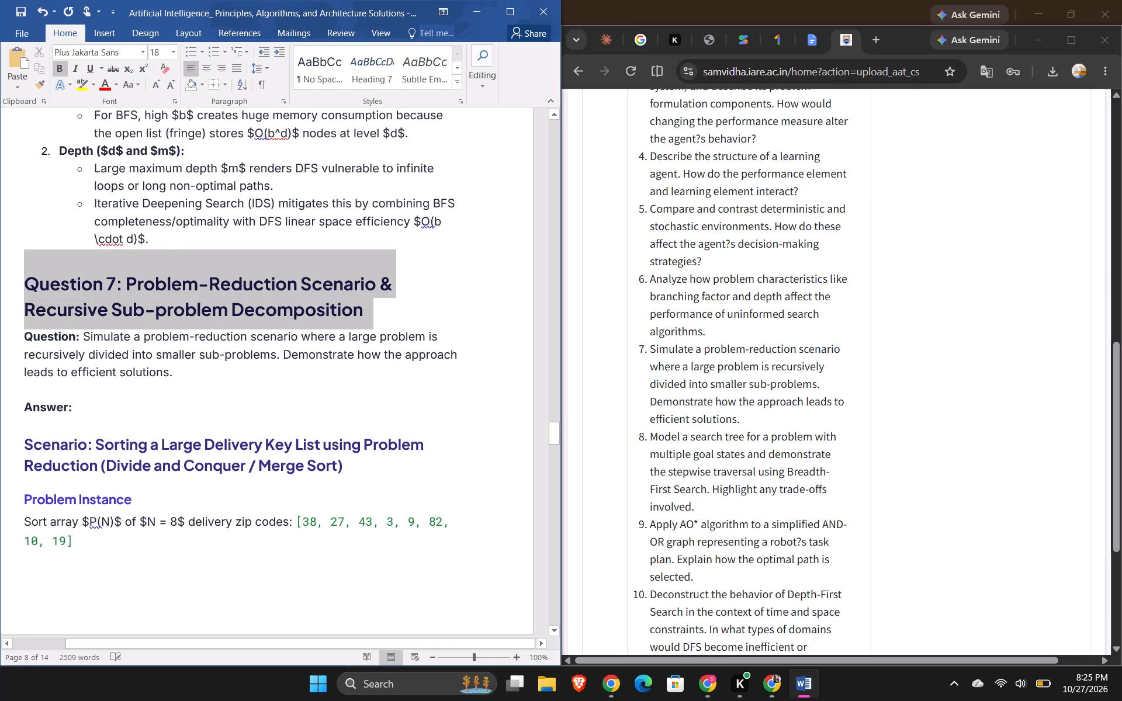
left_click_drag(0, 293, 0, 292)
key("BackSpace")
key("Return")
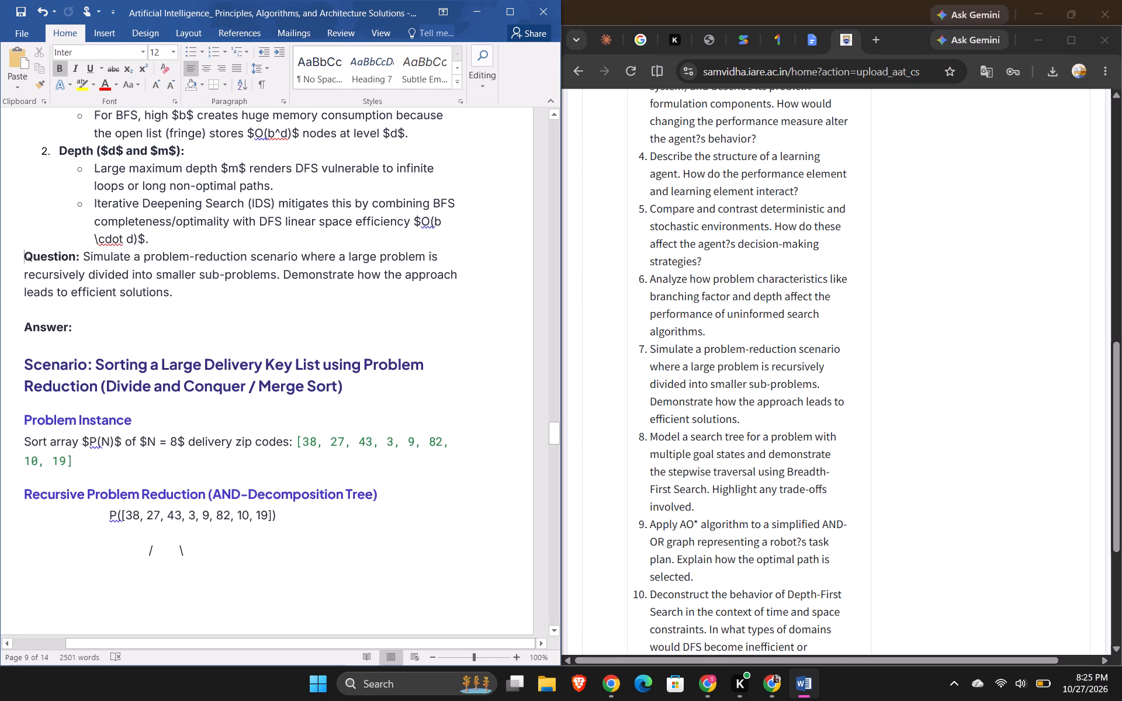
key("Return")
key("Return")
Number the label of the problem-reduction scenario question so that it reads "Question 7:".
left_click(77, 307)
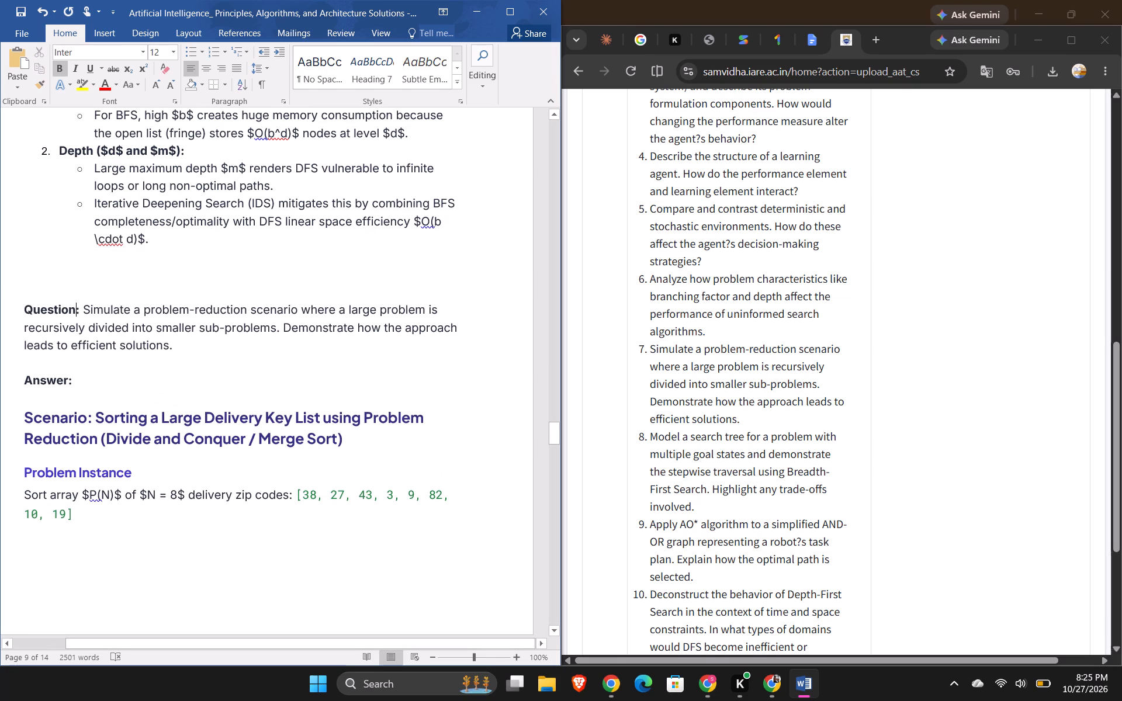
key("space")
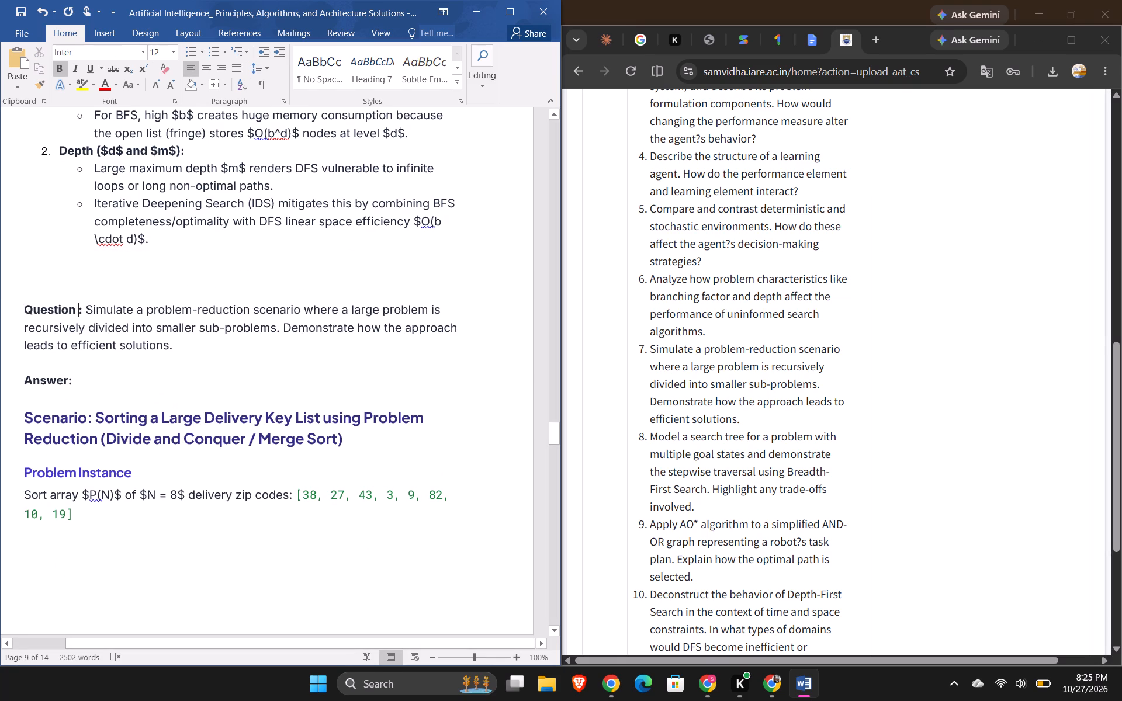
key("7")
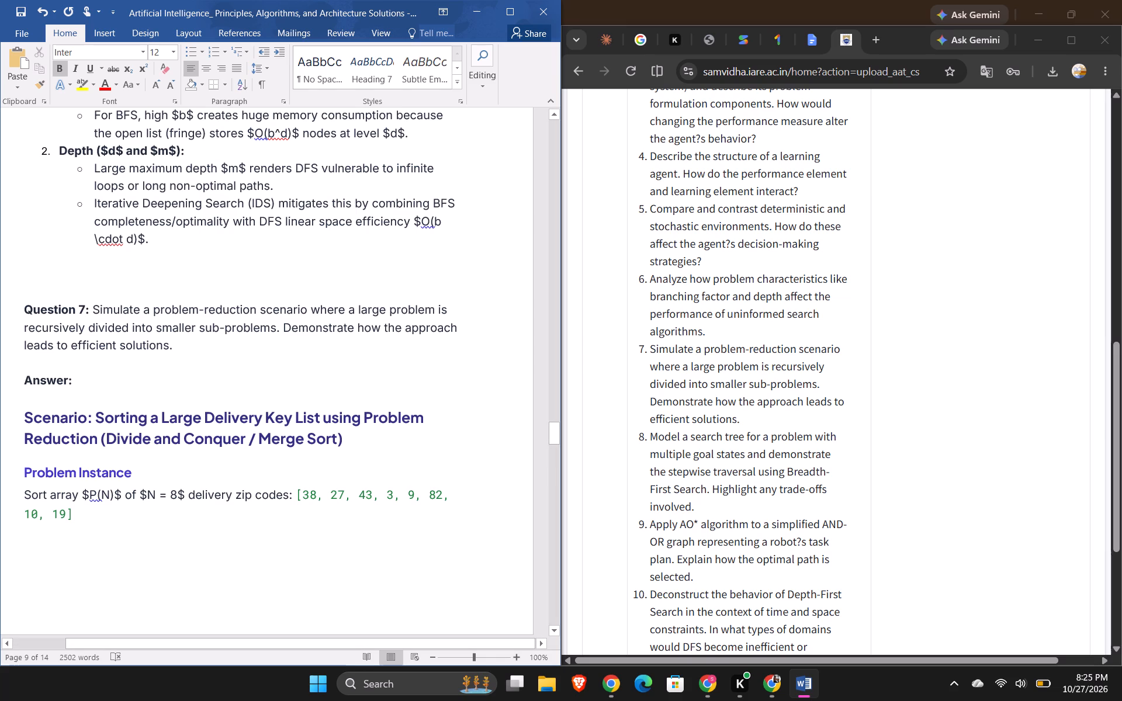
Make the rest of the Question 7 text about the problem-reduction scenario bold.
left_click_drag(178, 348, 88, 317)
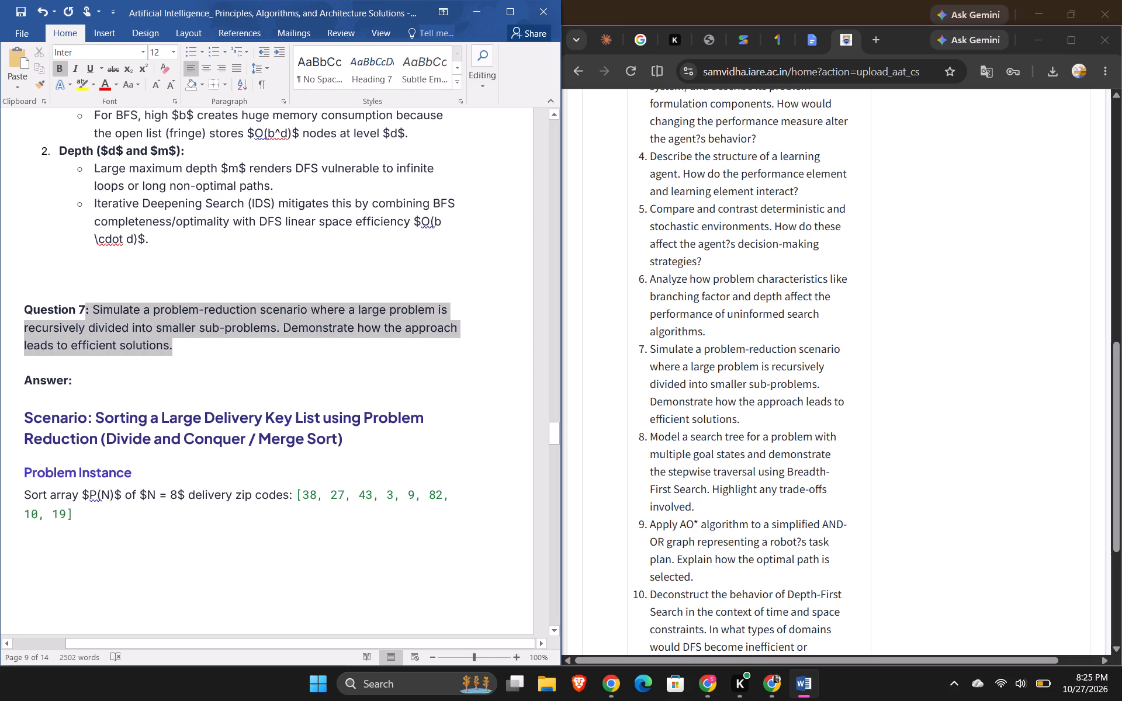
left_click_drag(88, 317, 85, 313)
left_click(56, 64)
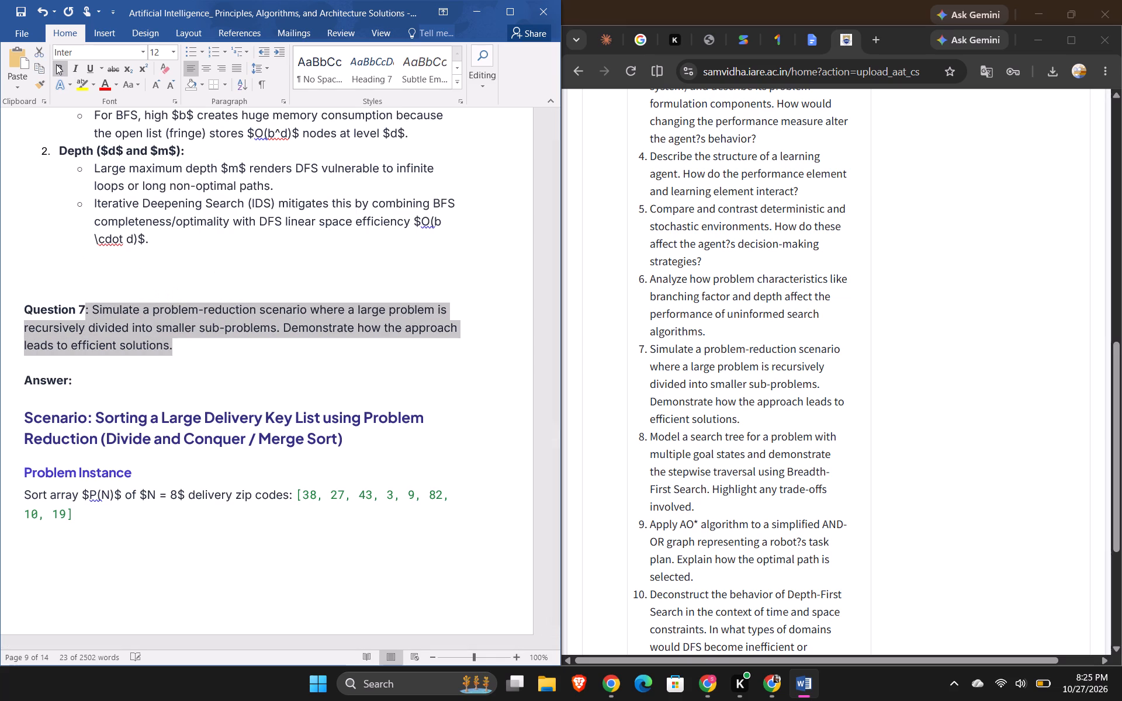
left_click(56, 64)
left_click(251, 356)
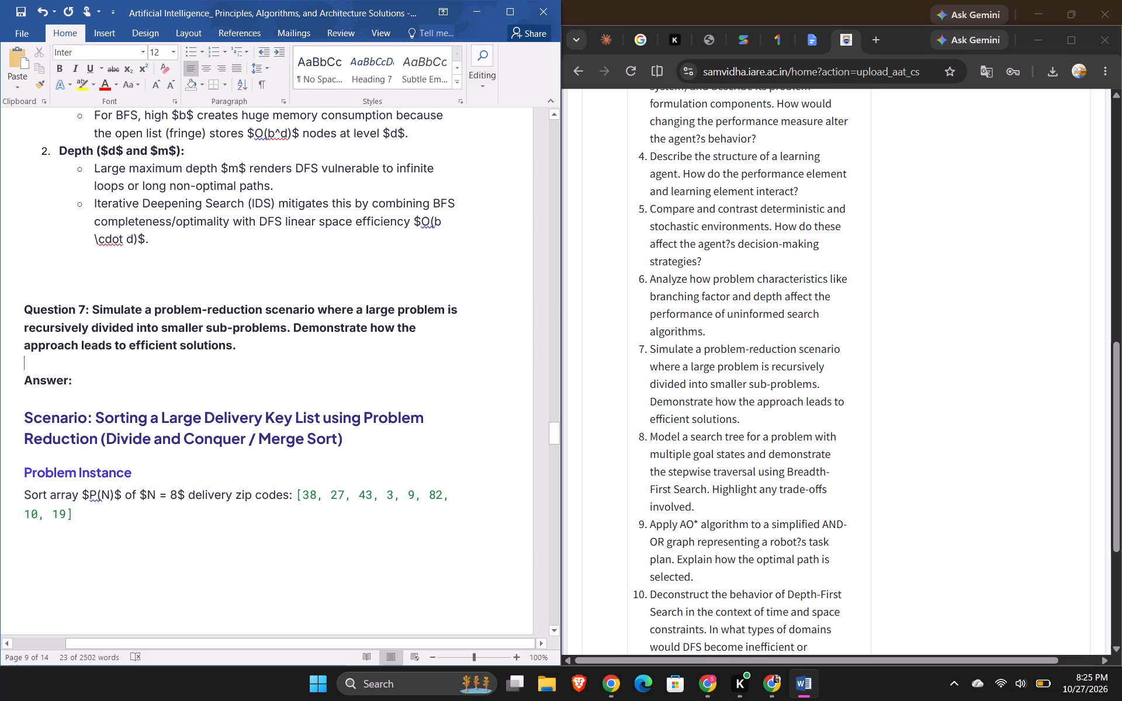
Replace the "Question 8: Search Tree with Multiple Goal States & Stepwise BFS Traversal" heading with eight blank lines so the question starts on the next page.
scroll(272, 472, "down", 3)
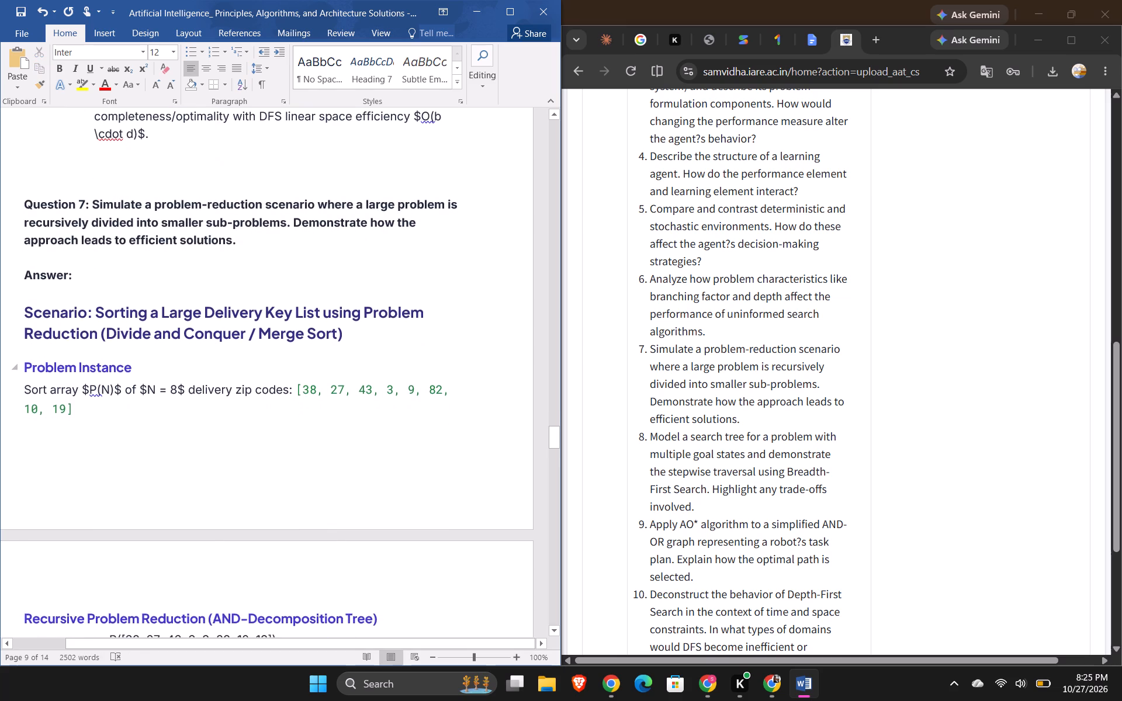
scroll(256, 459, "down", 9)
scroll(257, 460, "down", 18)
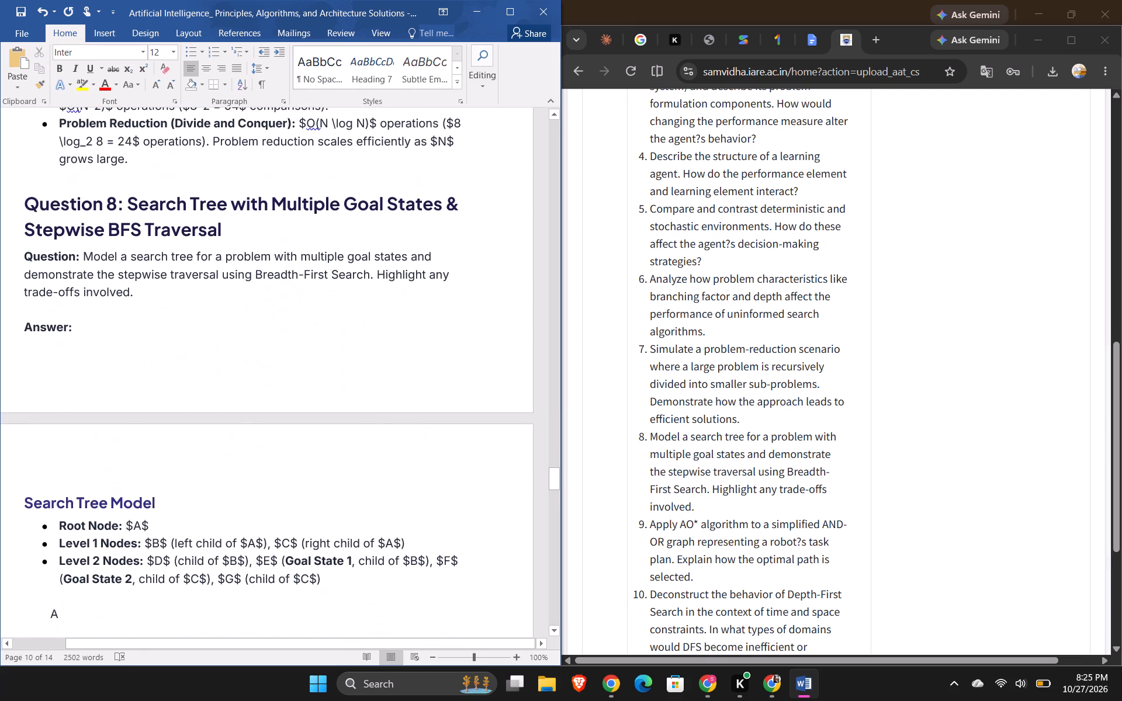
left_click_drag(247, 234, 29, 206)
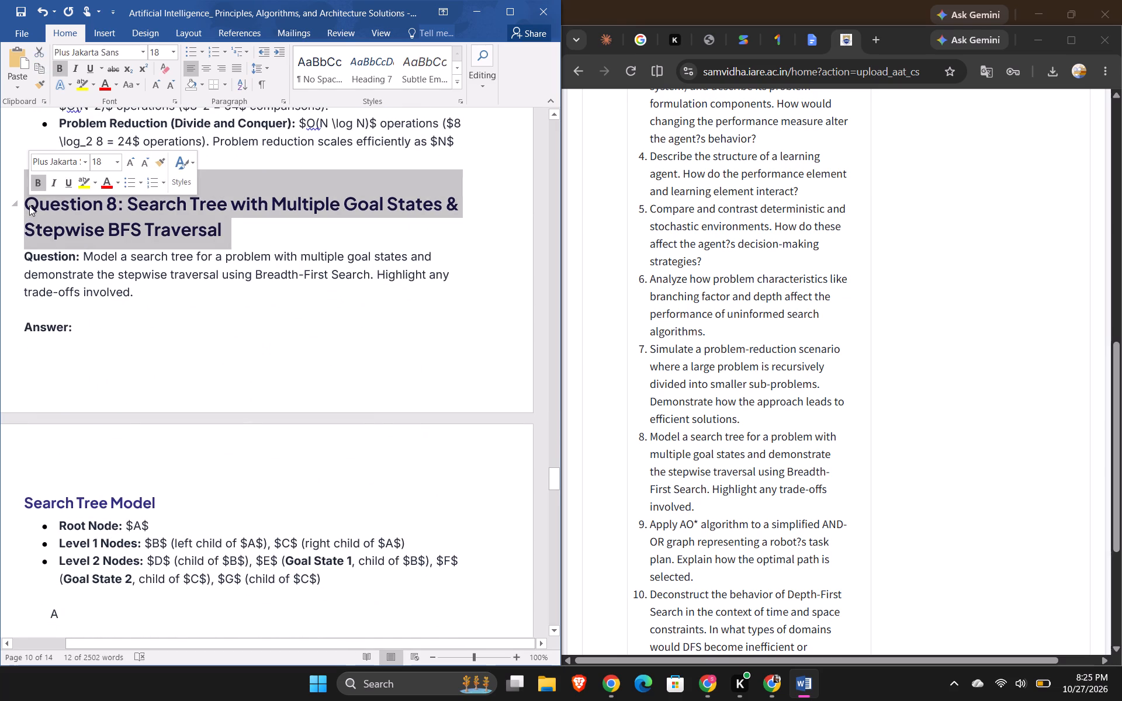
key("BackSpace")
key("Return")
key("Return")
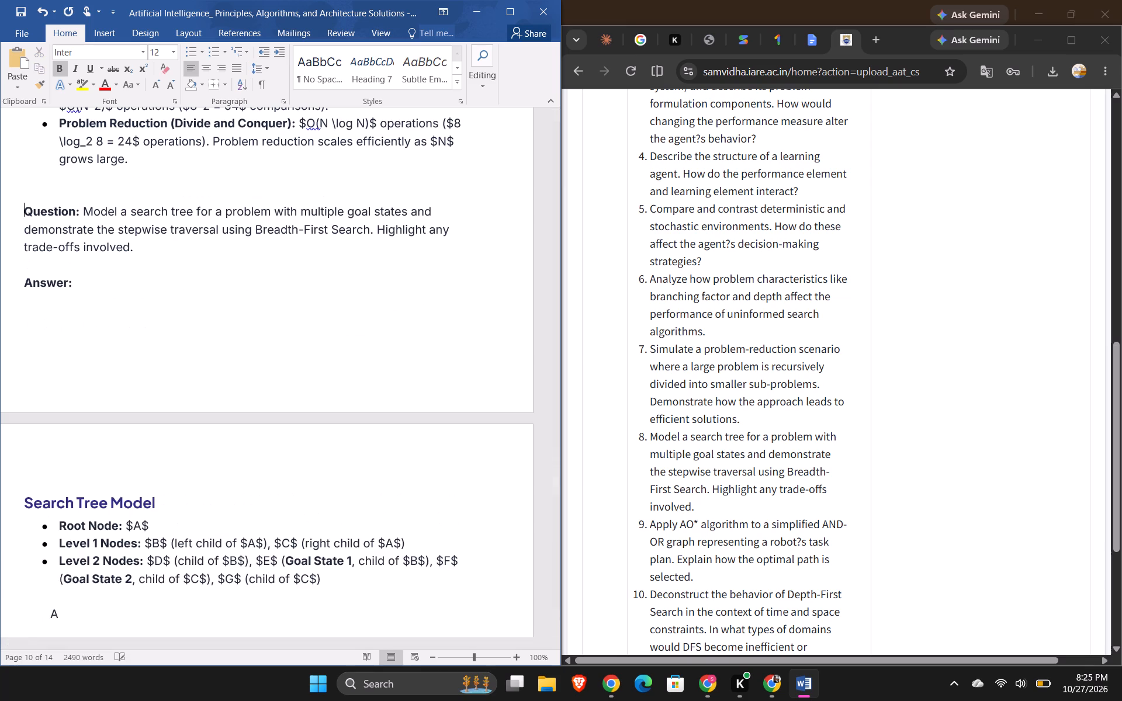
key("Return")
key("Return")
key("Return")
key("Return")
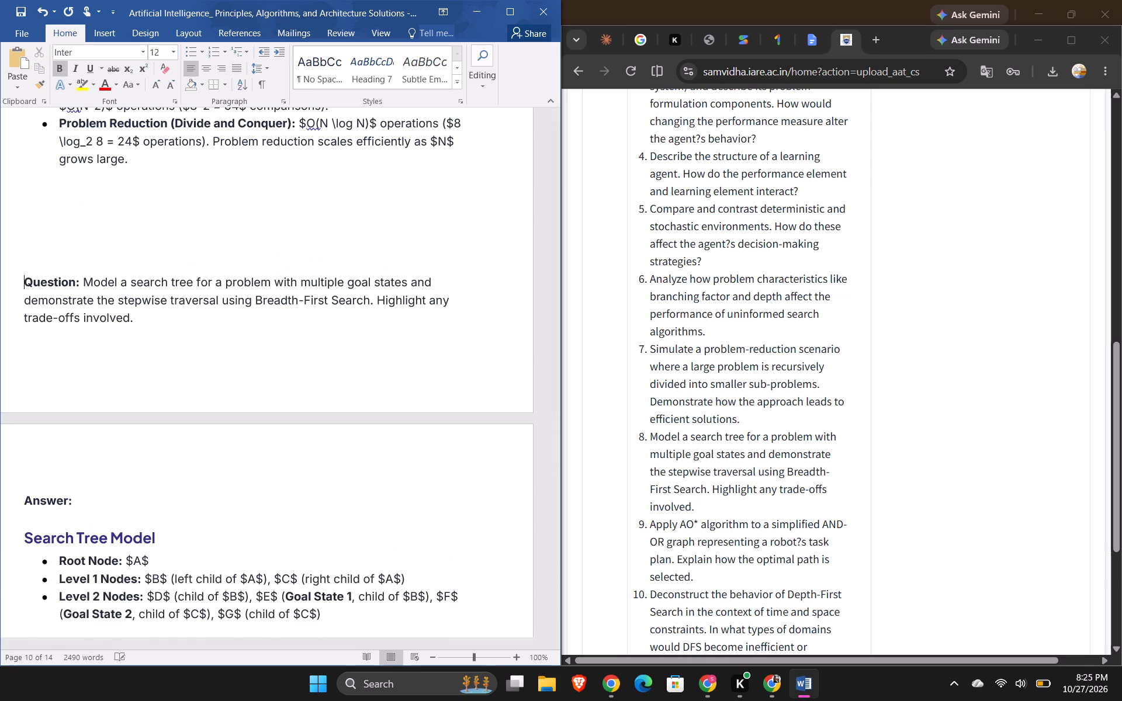
key("Return")
key("Return")
Make the whole search tree question, from its "Question:" label to "trade-offs involved", bold.
scroll(251, 380, "down", 2)
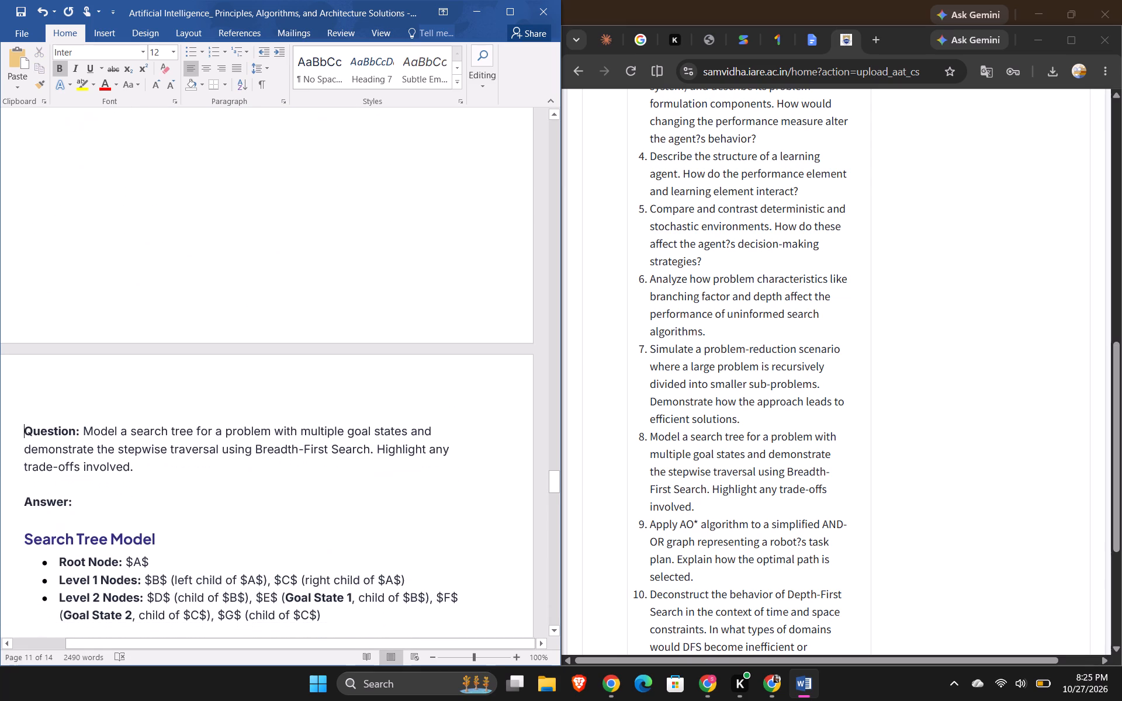
scroll(251, 380, "down", 2)
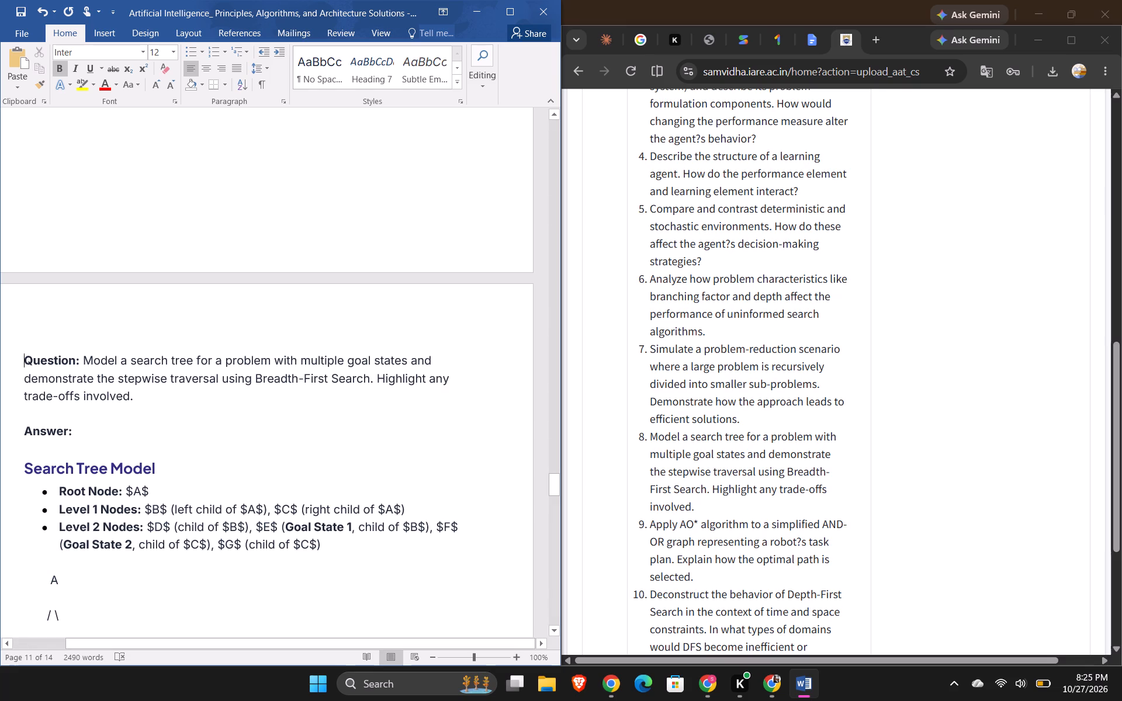
left_click_drag(130, 400, 1, 325)
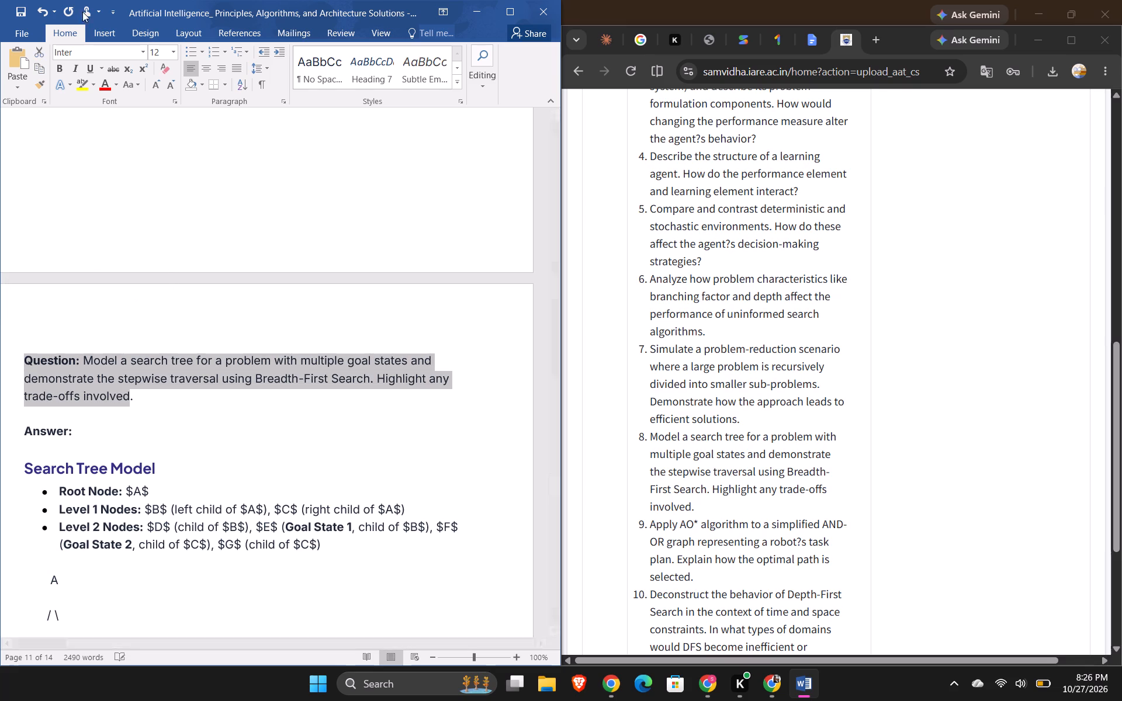
left_click(58, 68)
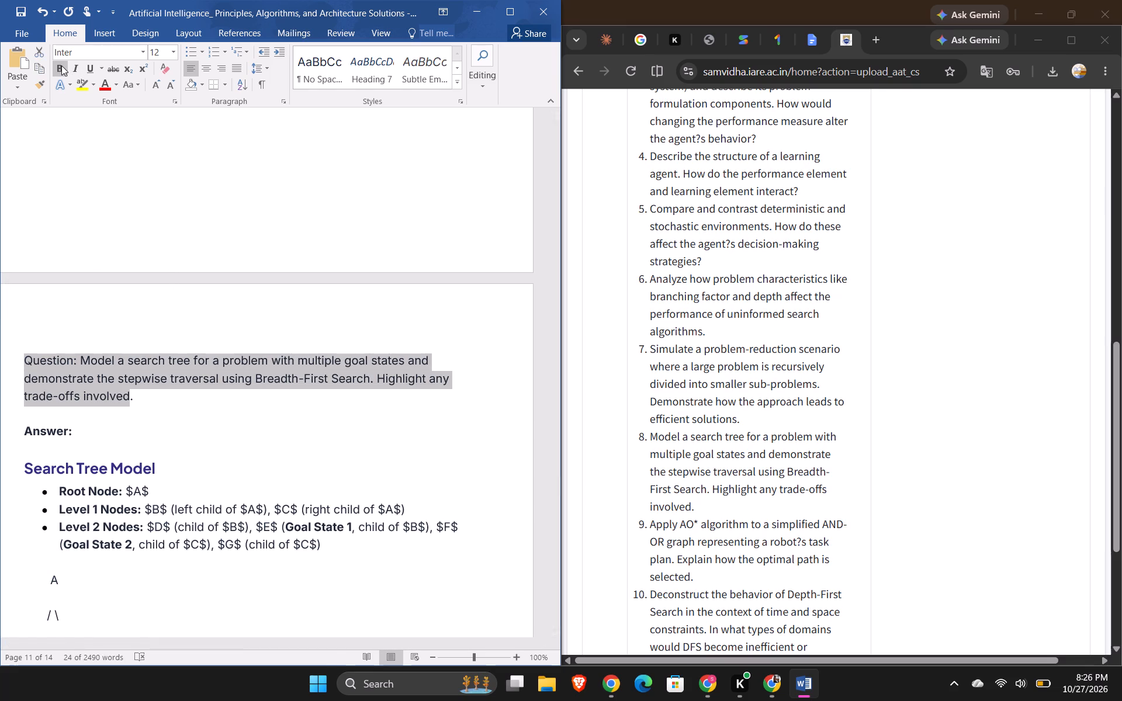
left_click(61, 65)
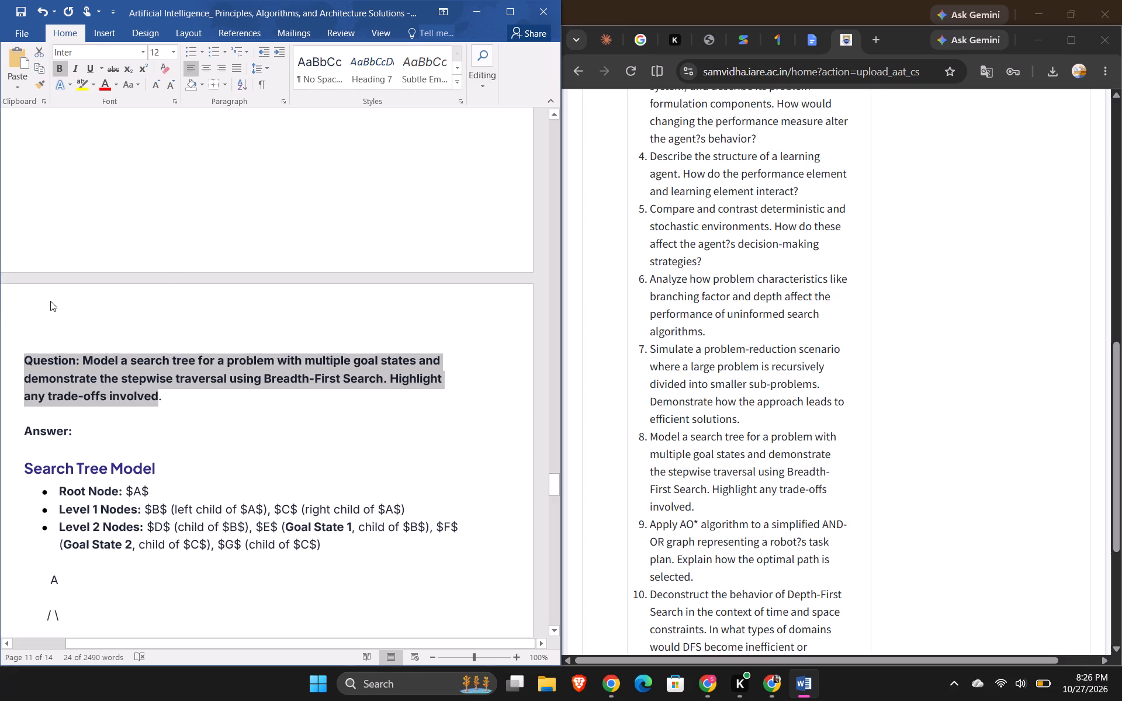
Number the label of the search tree question so that it reads "Question 8:".
left_click(74, 362)
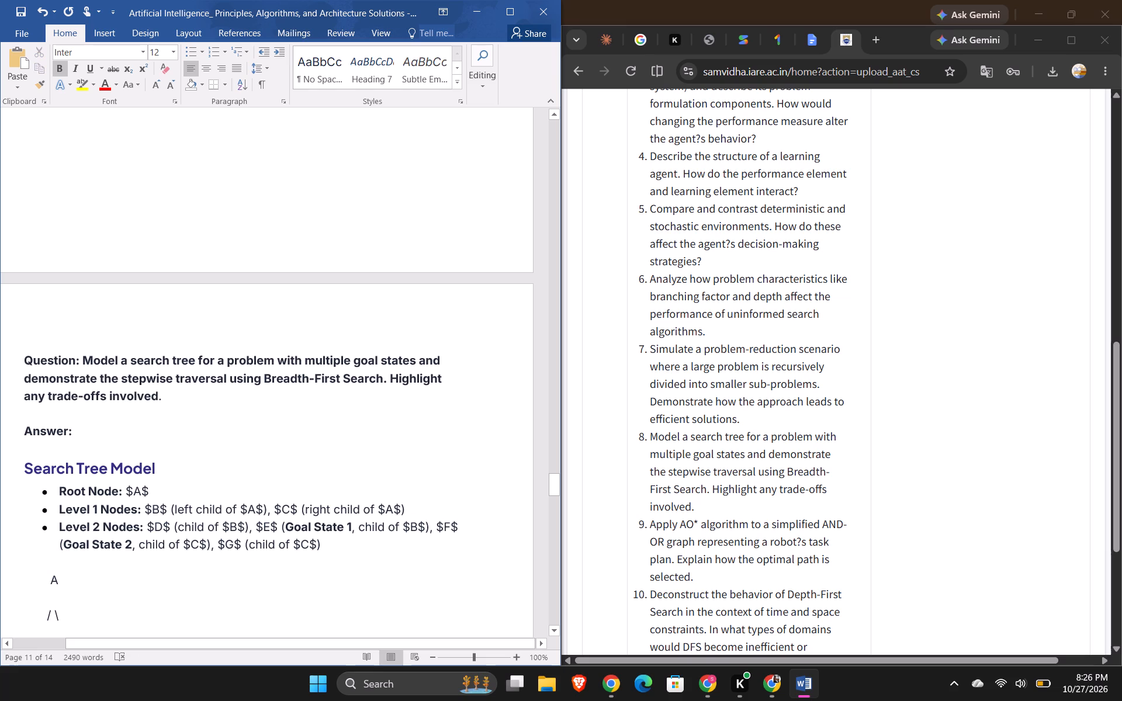
key("space")
key("8")
Replace the two-line "Question 9: AO* Algorithm Application on an AND-OR Graph" heading with three blank lines.
scroll(287, 411, "down", 2)
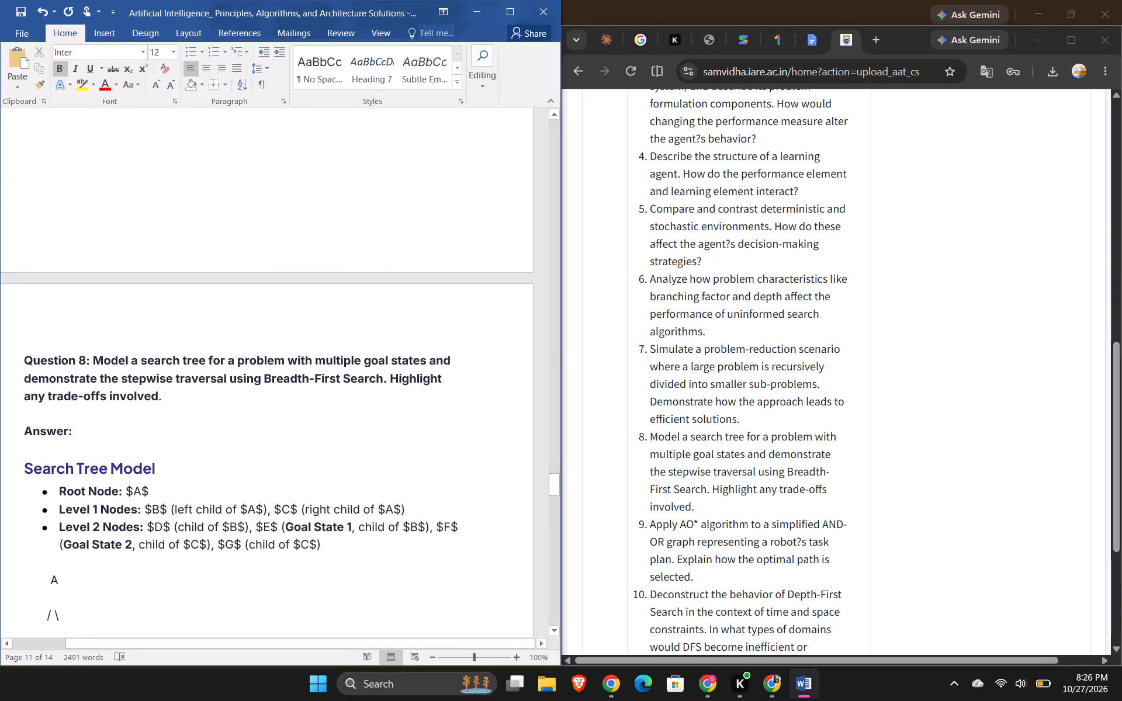
scroll(287, 411, "down", 2)
scroll(288, 404, "down", 20)
scroll(288, 404, "down", 8)
scroll(289, 405, "up", 3)
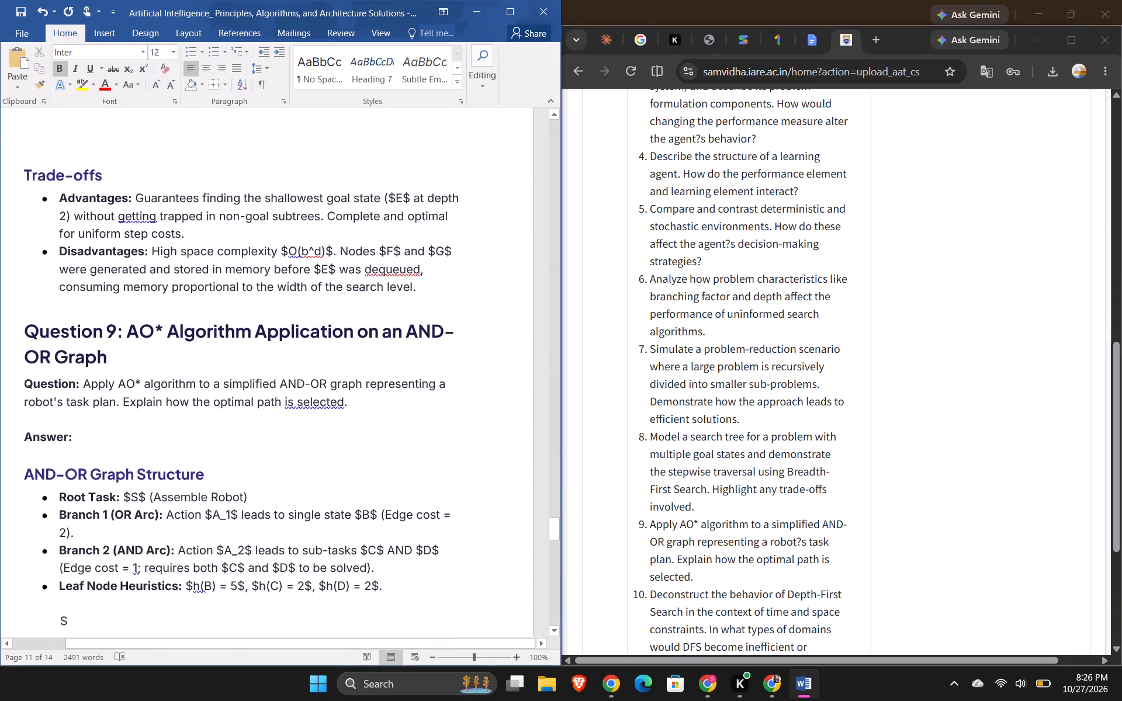
left_click_drag(109, 359, 41, 335)
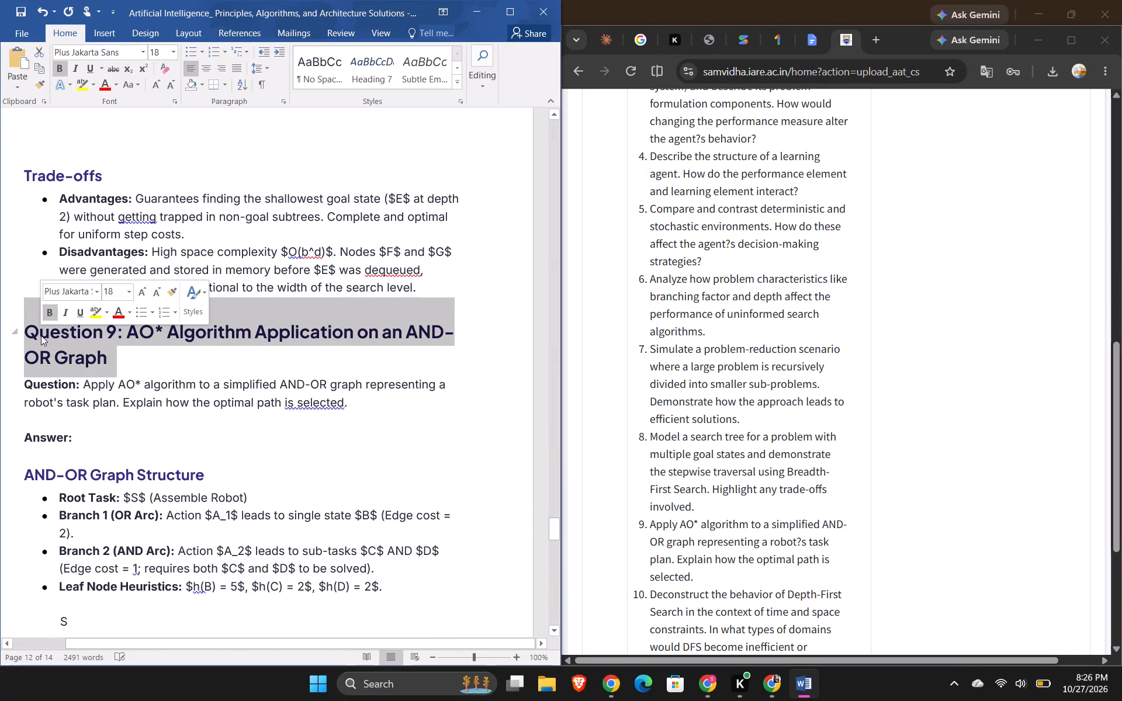
key("BackSpace")
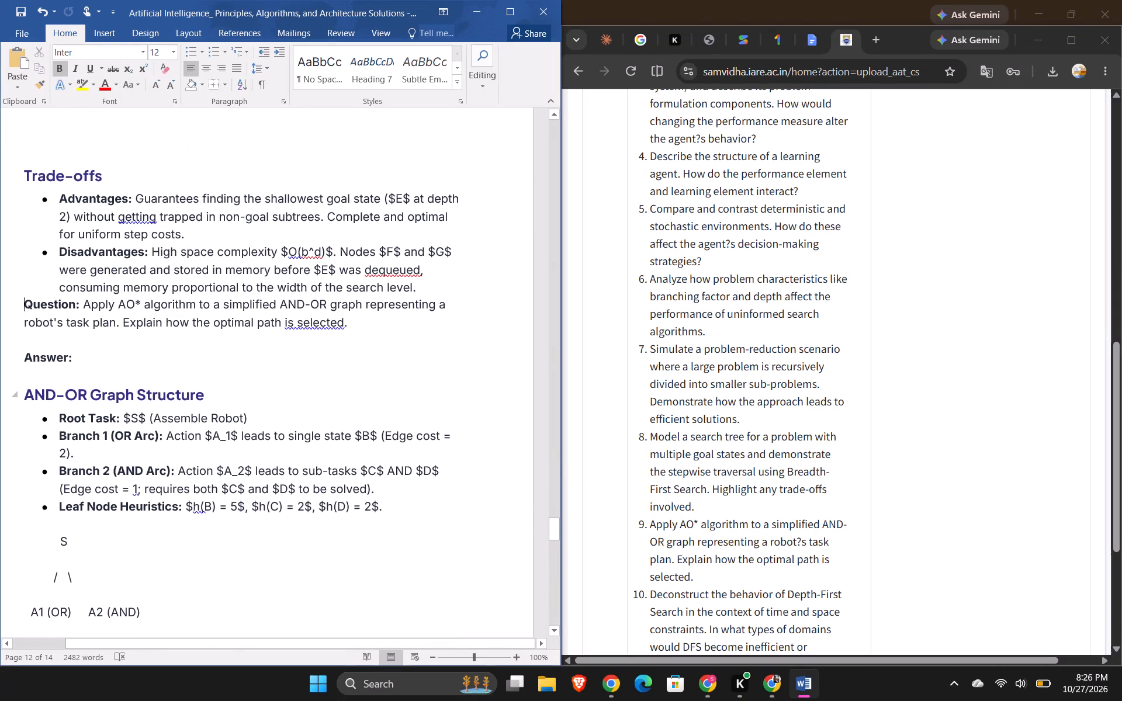
scroll(81, 374, "up", 8)
scroll(81, 374, "down", 6)
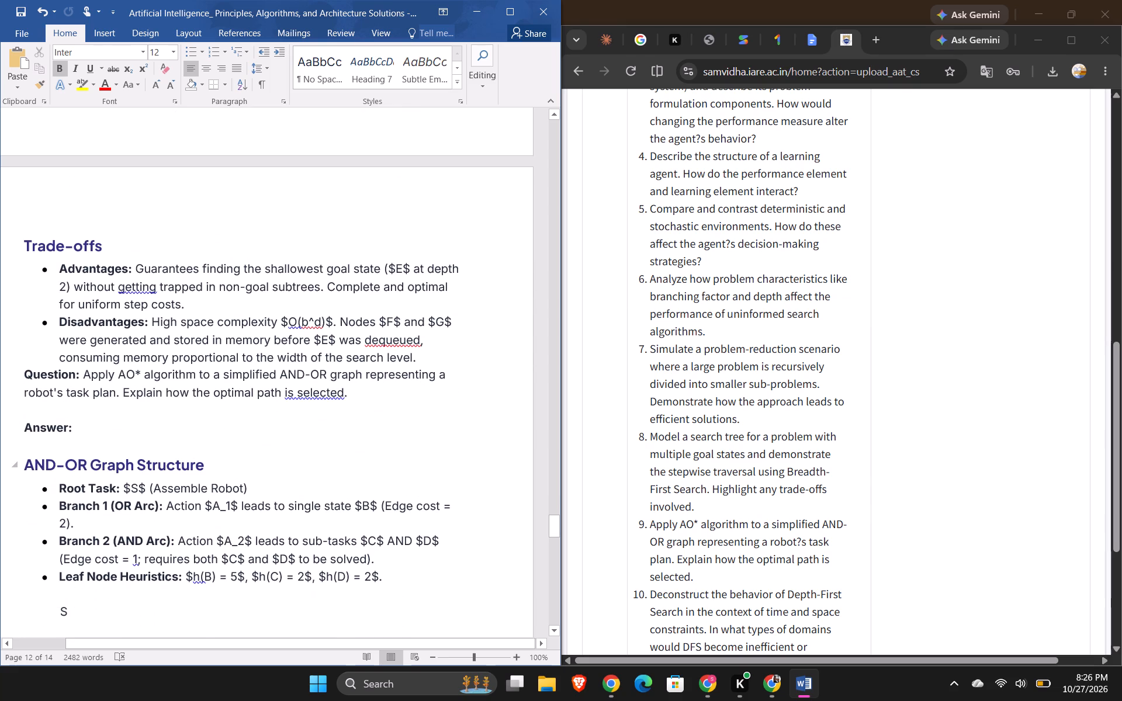
key("Return")
key("Return")
key("Return")
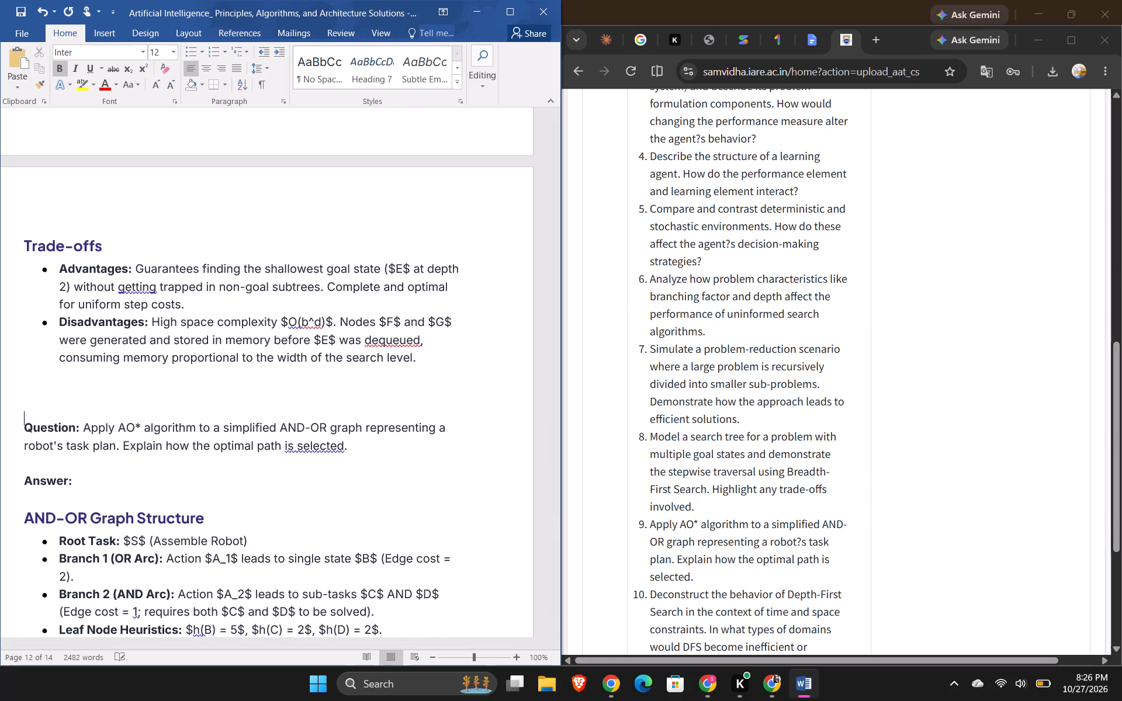
Number the label of the AO* algorithm question so that it reads "Question 9 :".
left_click(77, 422)
key("space")
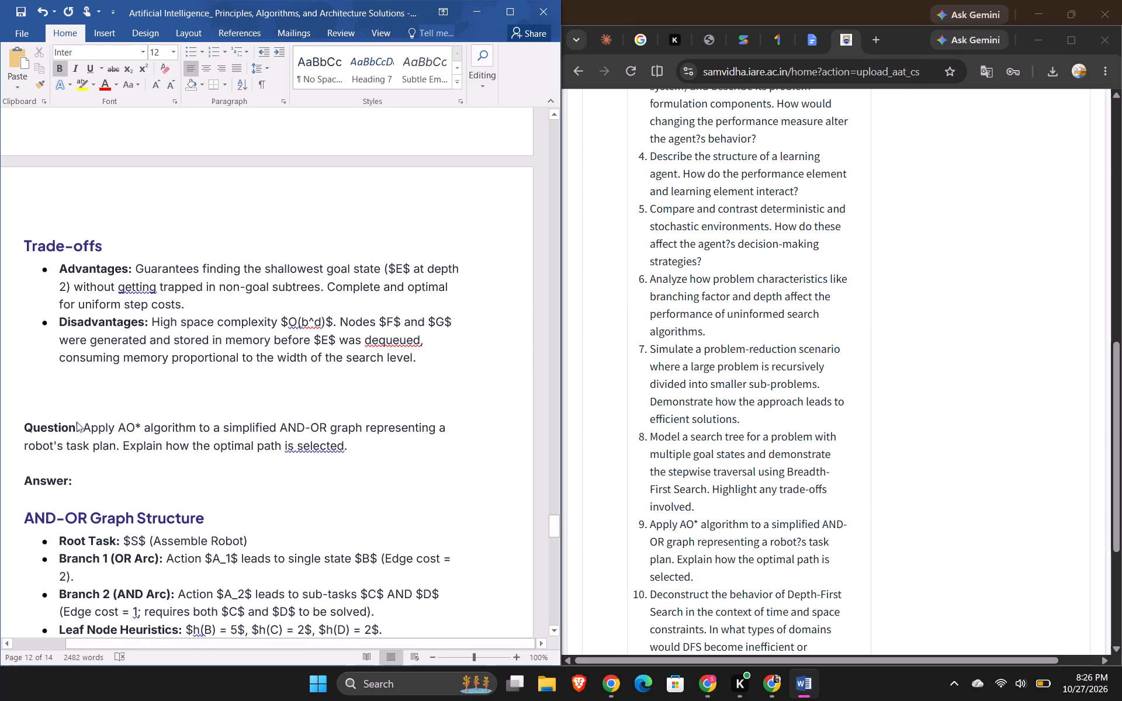
key("9")
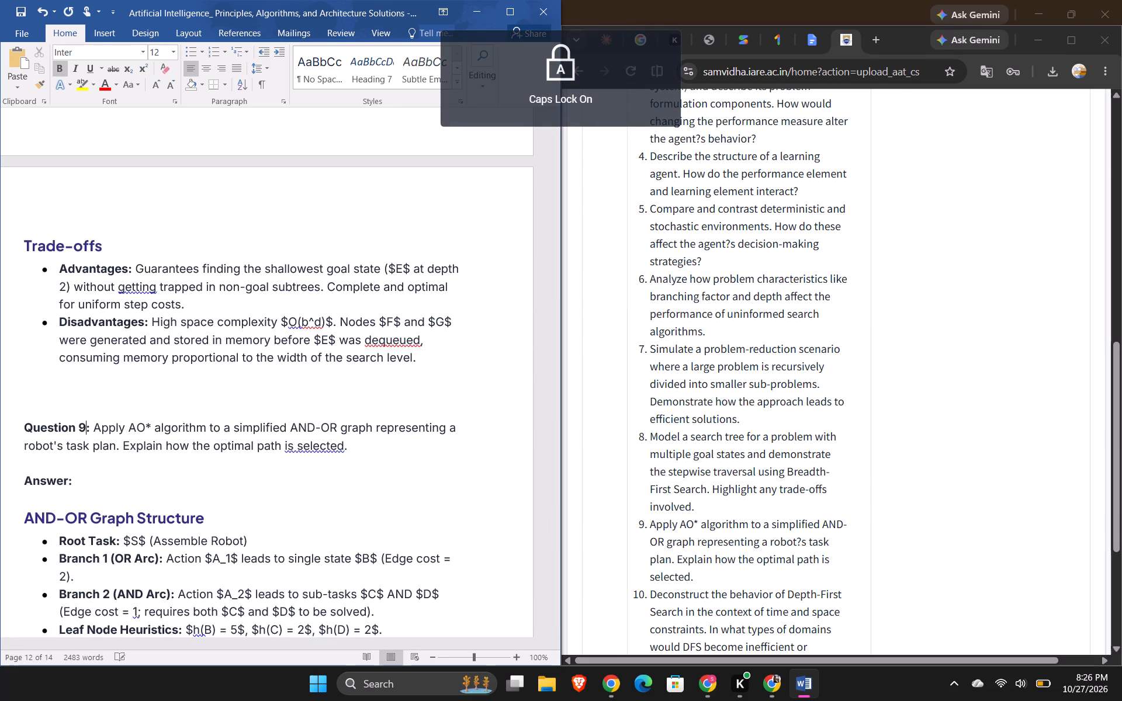
key("space")
Make the full Question 9 text about the AO* algorithm and the robot's task plan bold.
left_click_drag(362, 449, 70, 432)
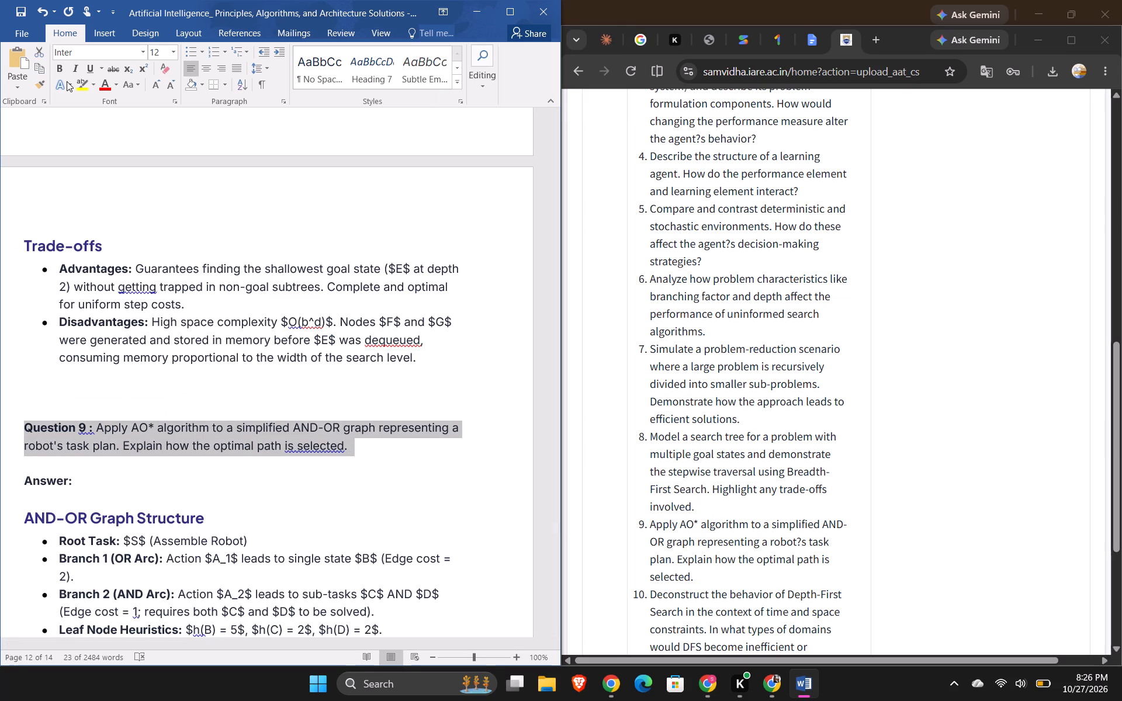
left_click(65, 74)
left_click(65, 74)
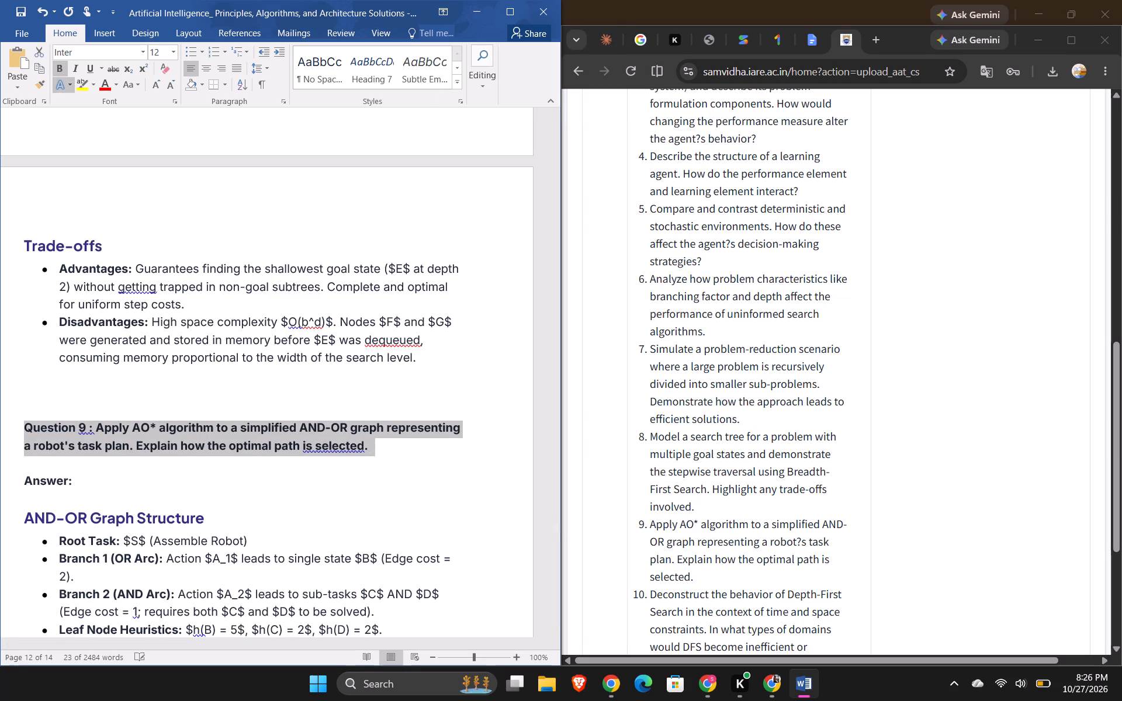
Add two more blank lines between the Trade-offs section and Question 9.
left_click(69, 383)
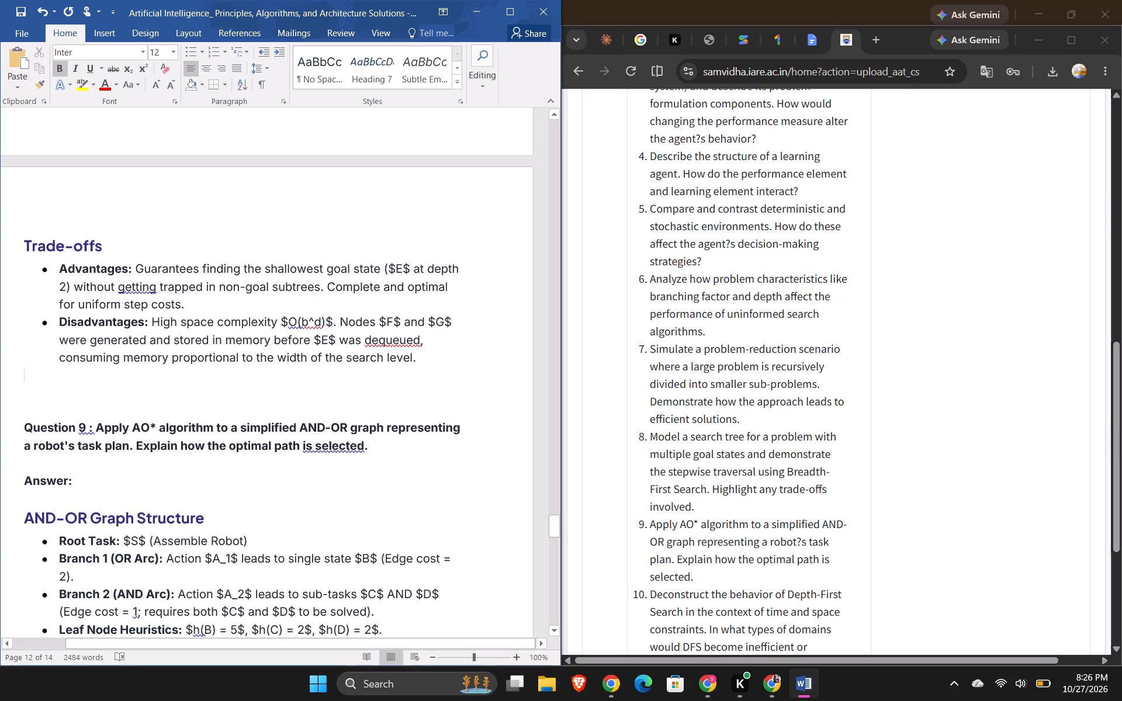
key("Return")
key("Return")
Replace the two-line "Question 10: Depth-First Search Deconstruction, Constraints, and Inefficiency Domains" heading with three blank lines.
scroll(112, 401, "down", 19)
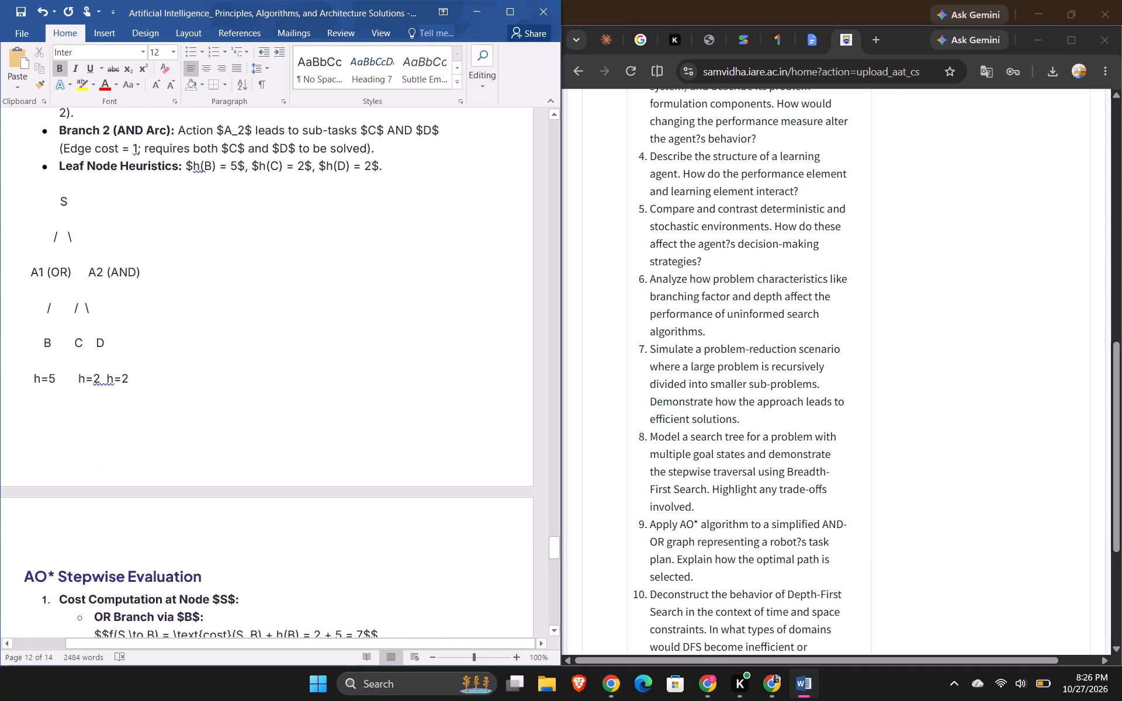
scroll(123, 400, "down", 16)
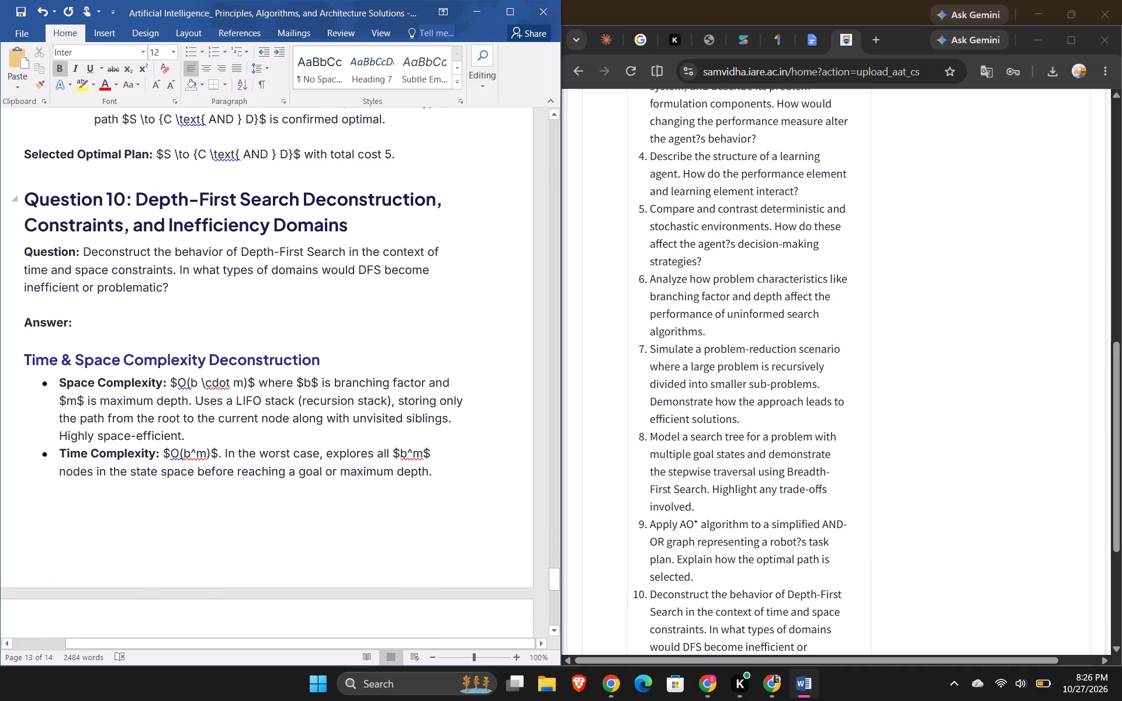
left_click_drag(349, 223, 0, 198)
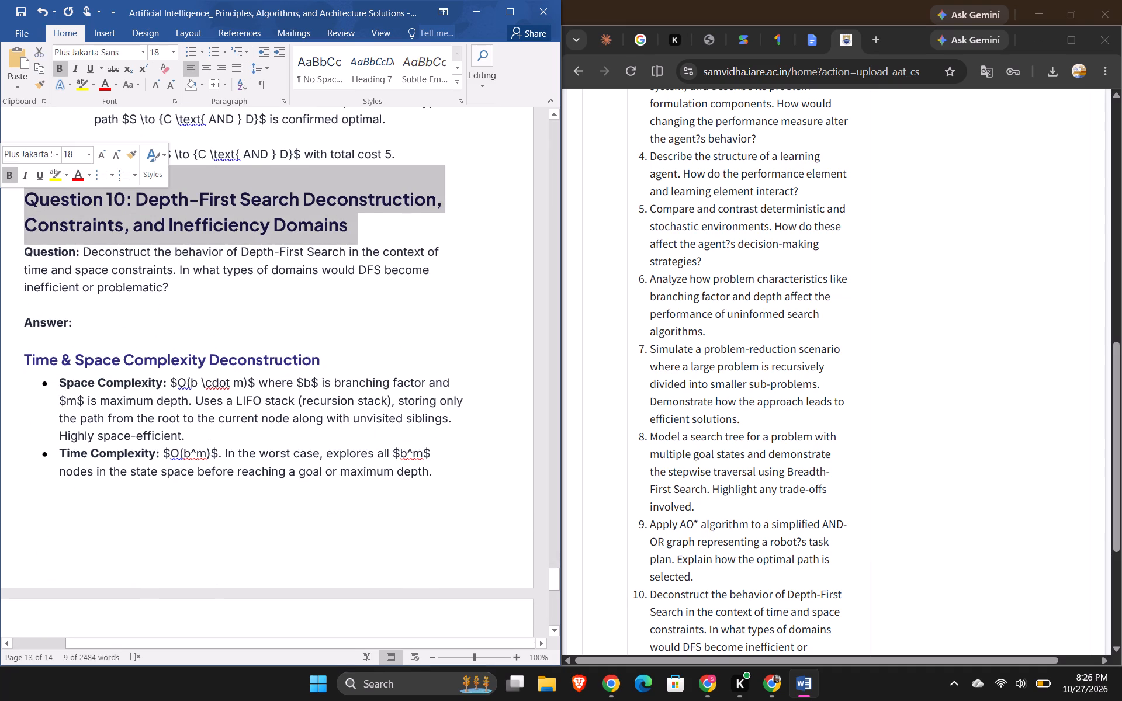
key("BackSpace")
key("Return")
key("Return")
key("Return")
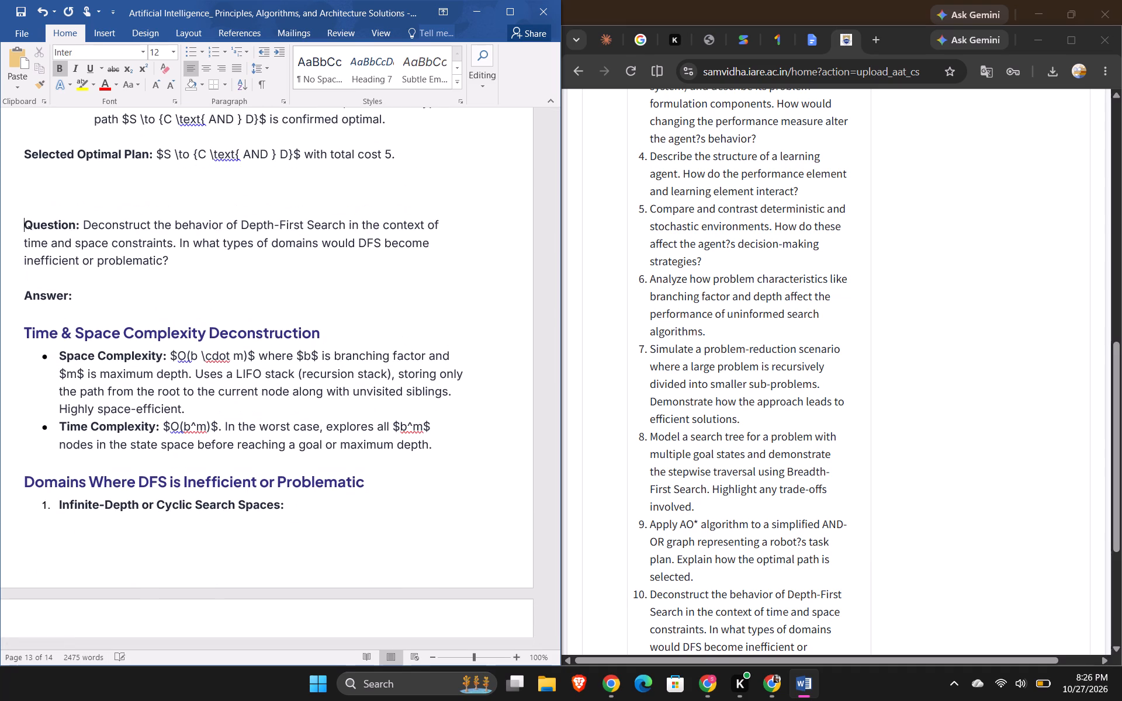
Number the label of the Depth-First Search question so that it reads "Question 10 :".
left_click(78, 225)
left_click(78, 224)
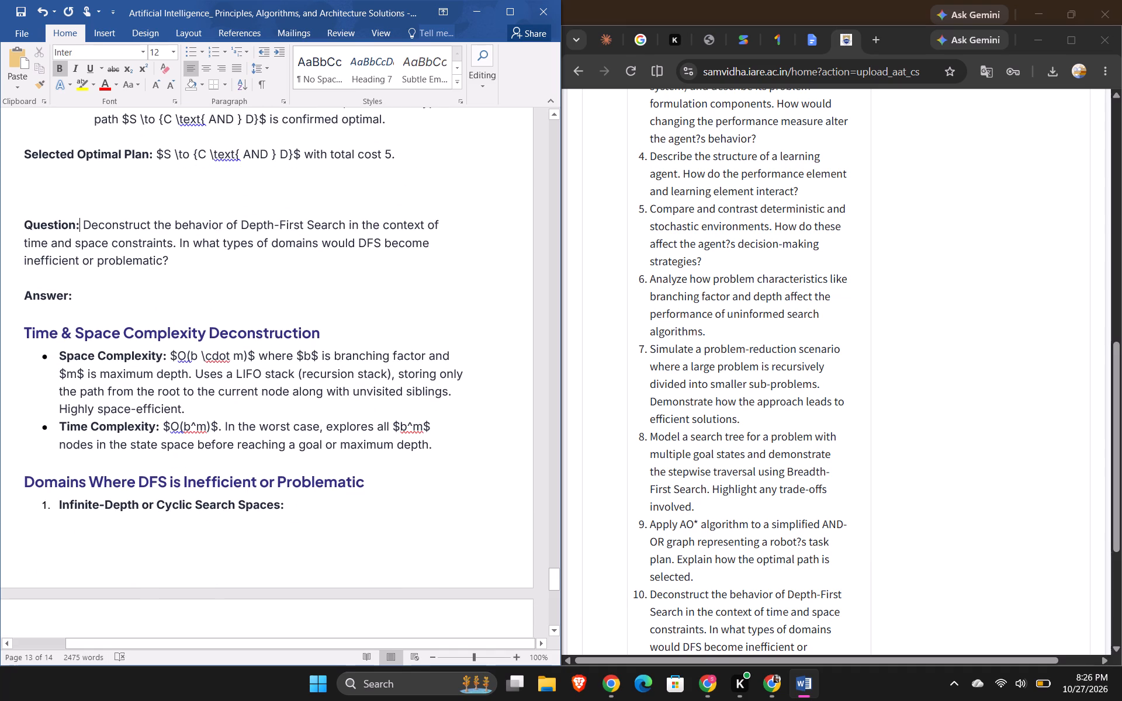
left_click(75, 225)
key("space")
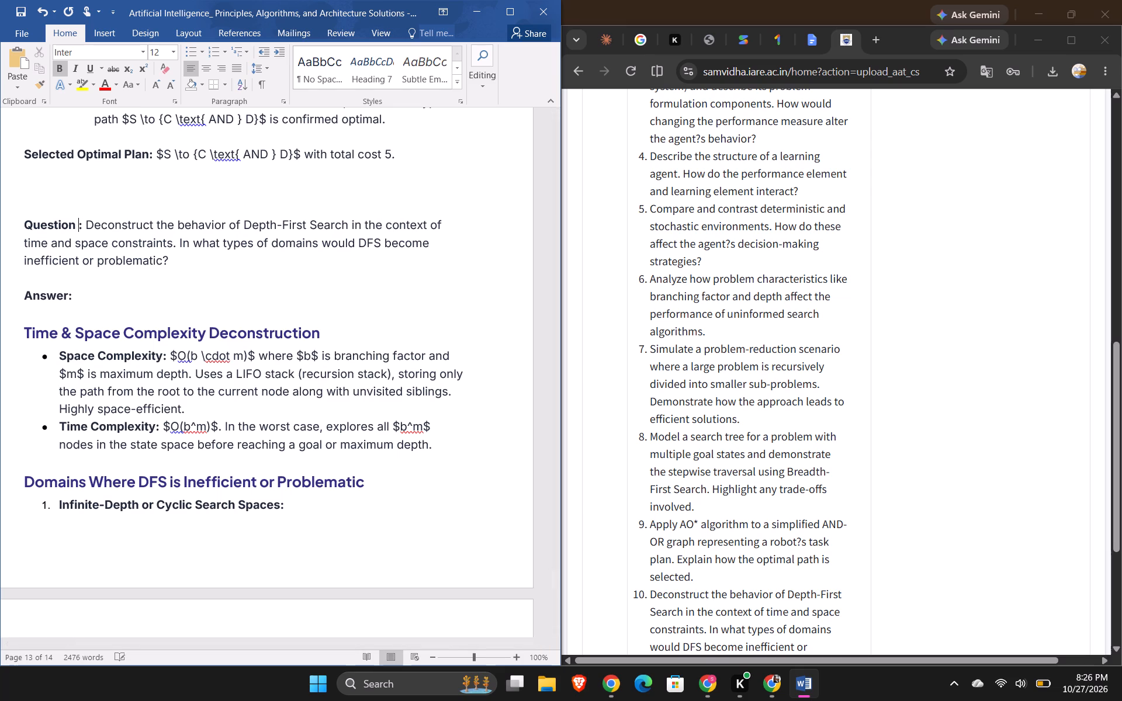
key("9")
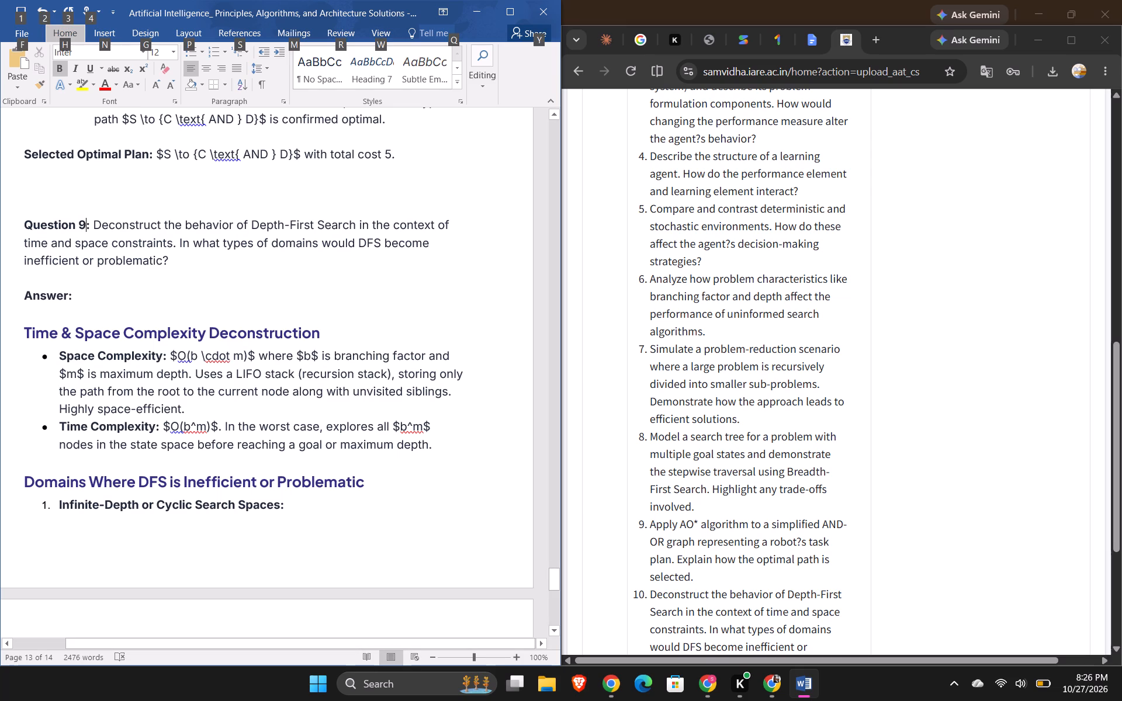
key("BackSpace")
type("10")
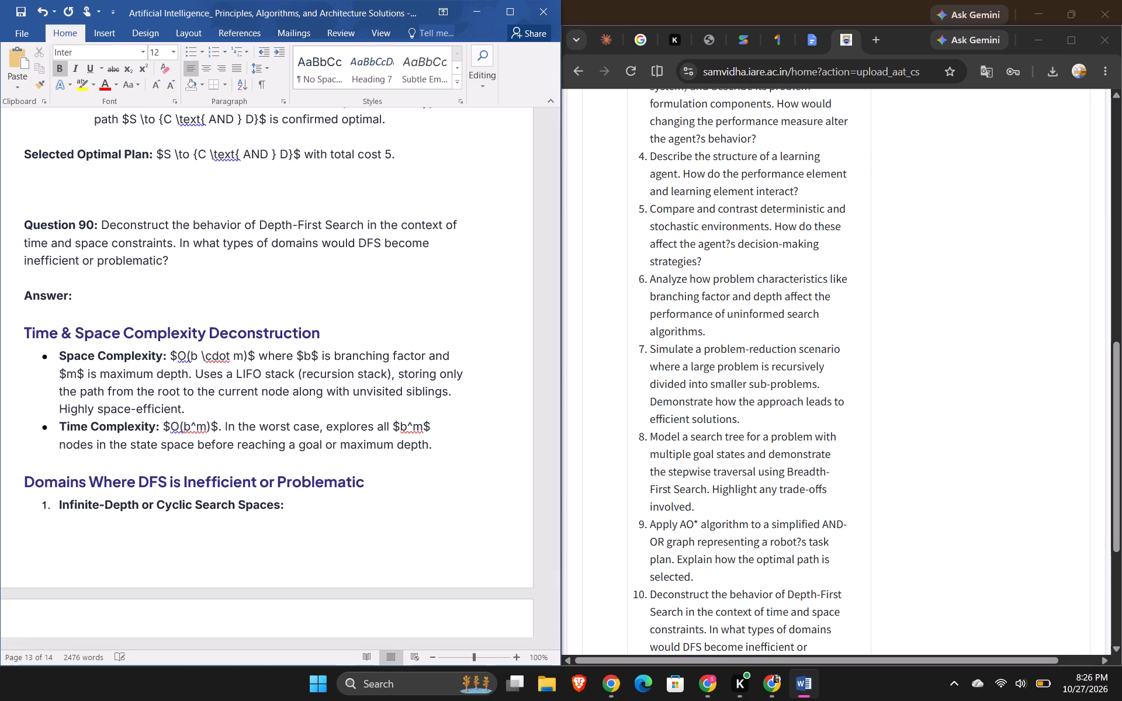
key("BackSpace")
key("BackSpace")
type("10")
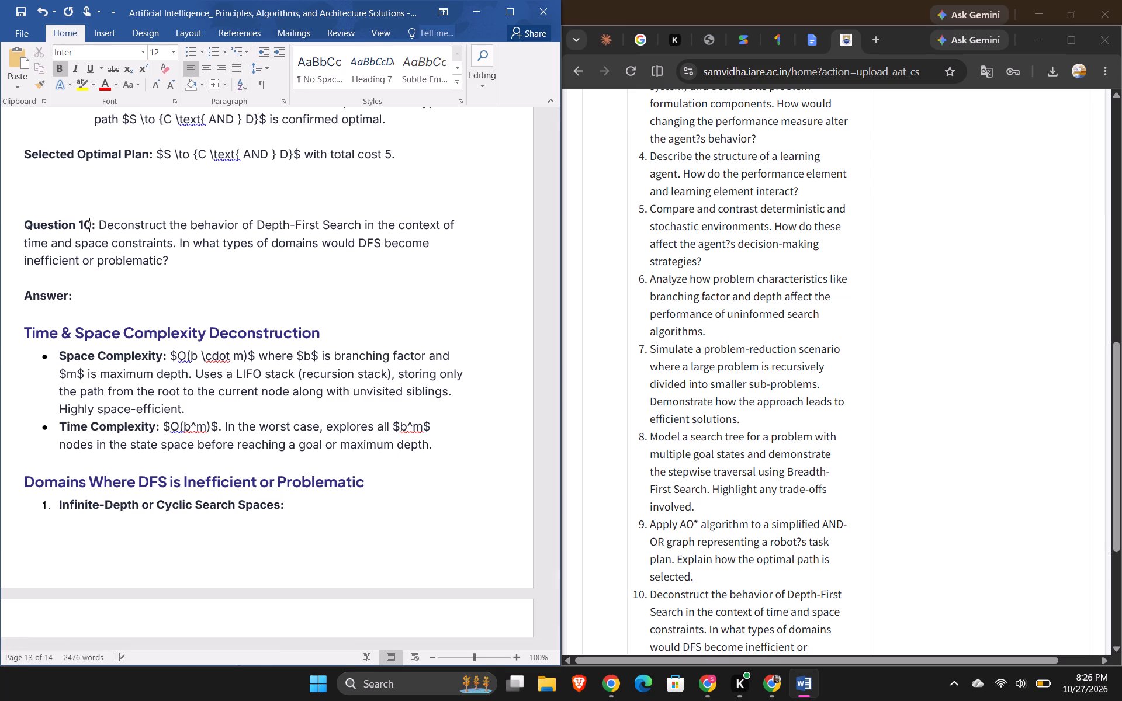
key("space")
Make the rest of the Question 10 text about Depth-First Search behavior bold.
left_click_drag(175, 261, 21, 238)
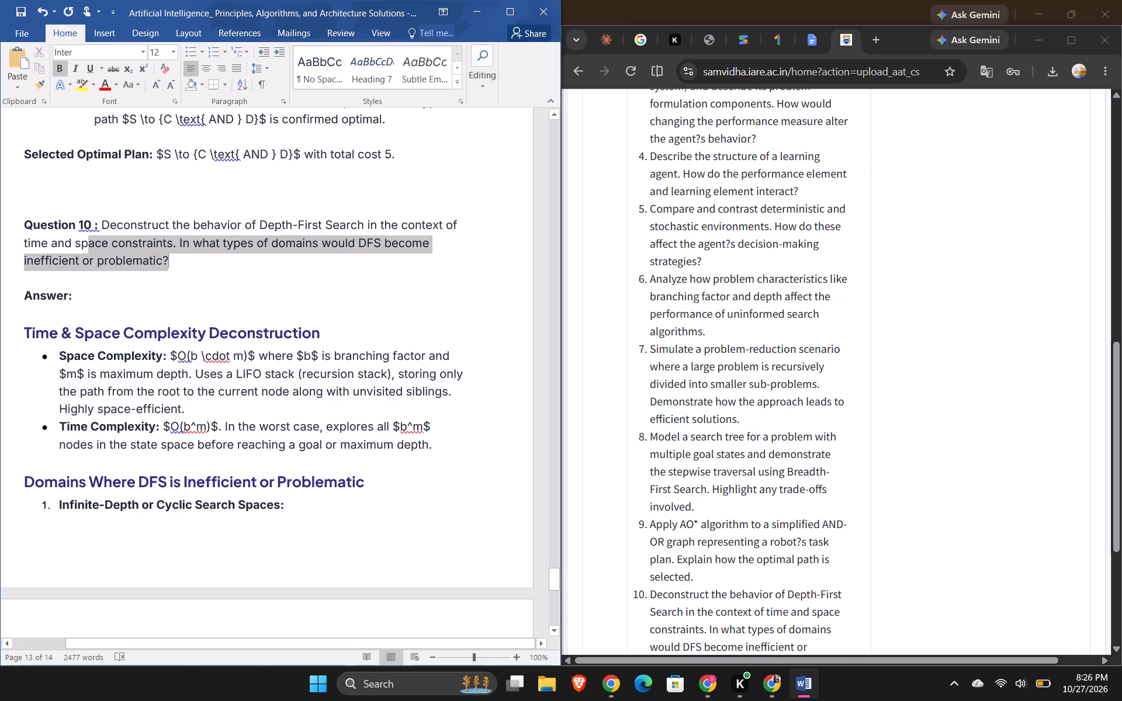
left_click_drag(21, 238, 106, 221)
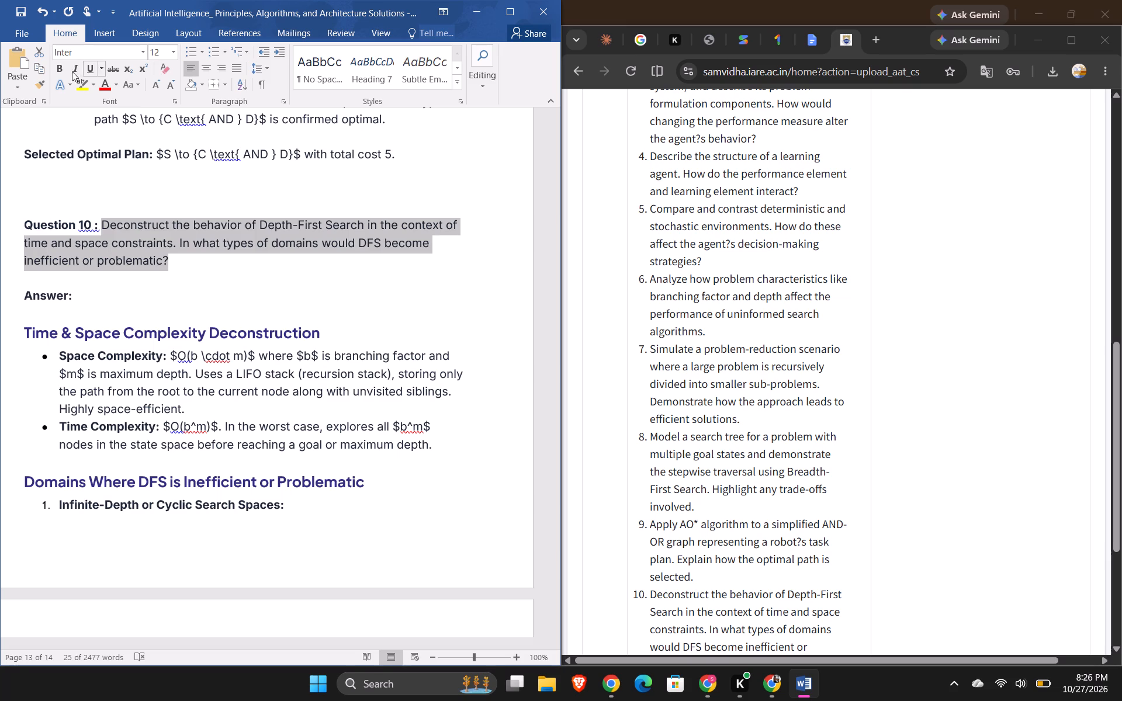
left_click(56, 71)
Look over the rest of the Question 10 answer through to the end of the document.
scroll(515, 502, "up", 1)
scroll(515, 502, "down", 7)
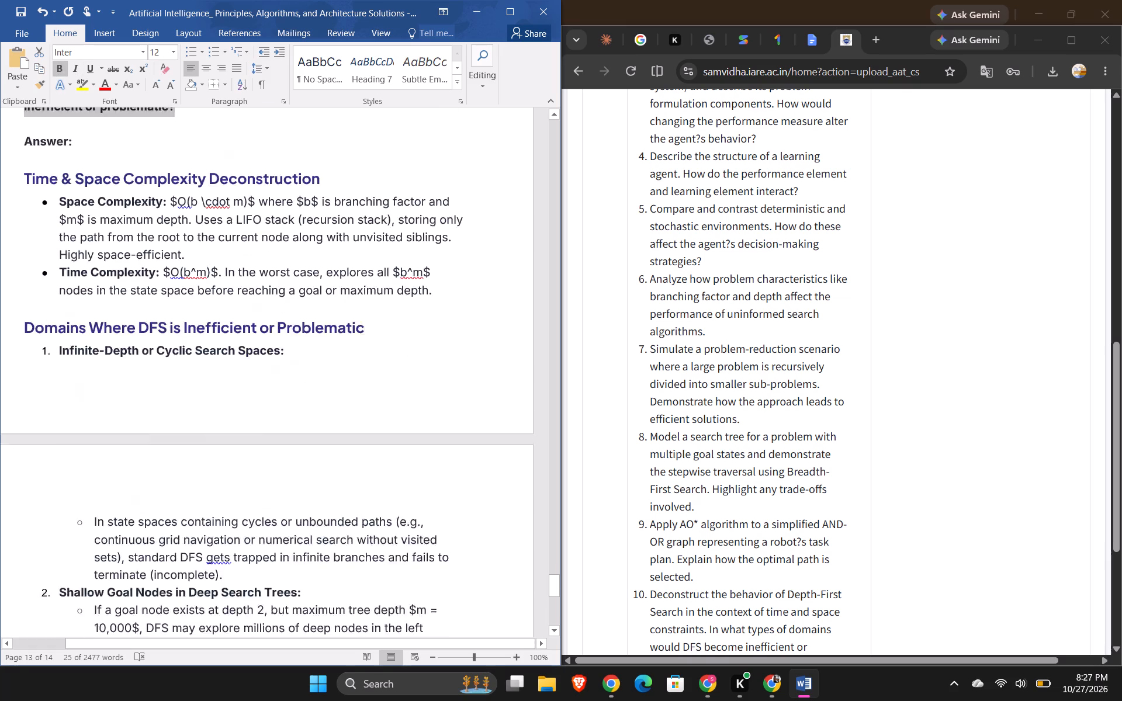
scroll(516, 502, "down", 17)
scroll(518, 504, "down", 10)
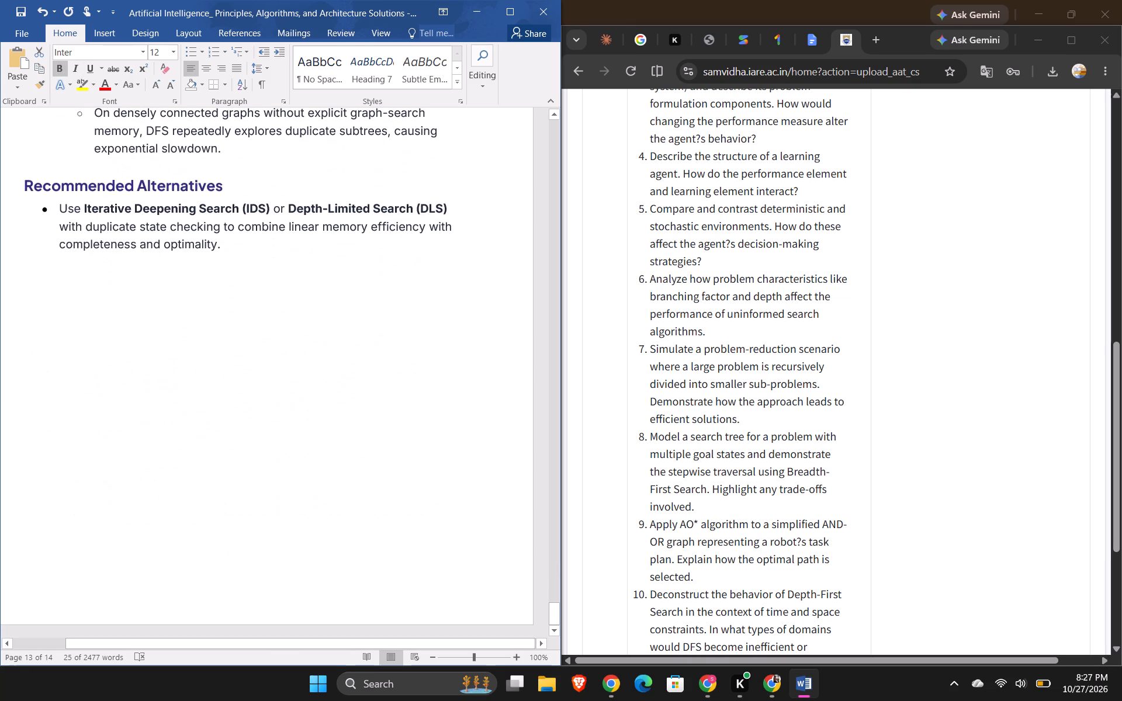
Open the AI Ammu assignment document from the "chiruu aat 5th sem" folder and arrange it side by side with the Artificial Intelligence assignment.
scroll(518, 504, "up", 16)
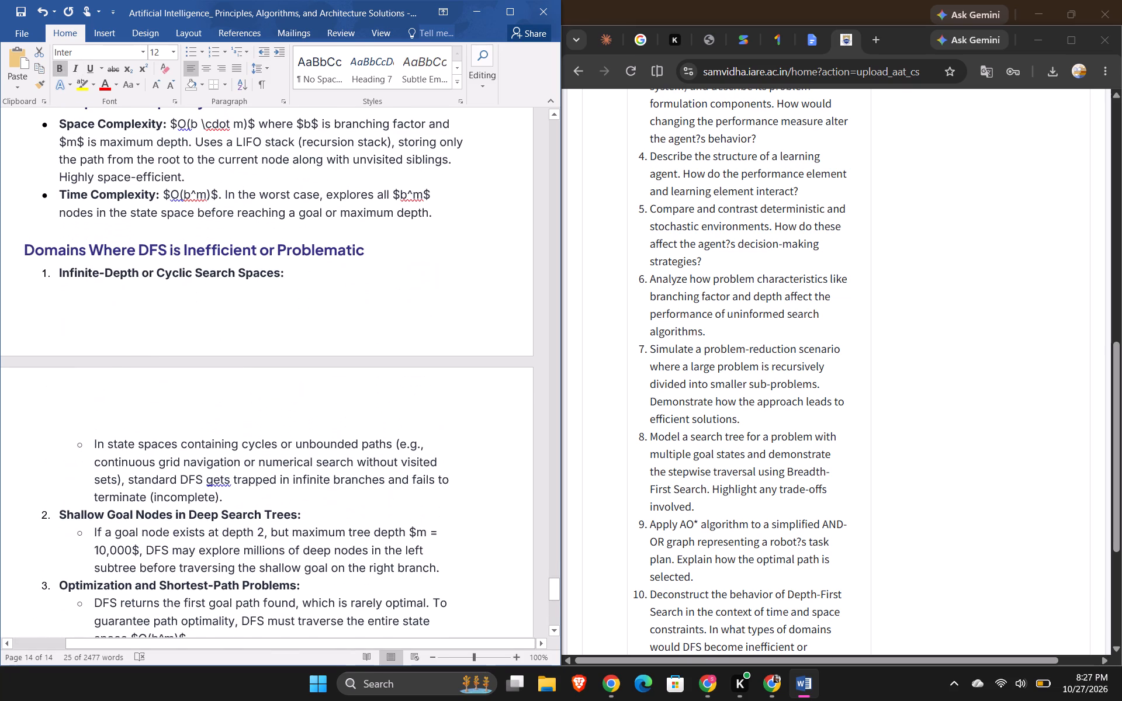
left_click_drag(552, 590, 610, 75)
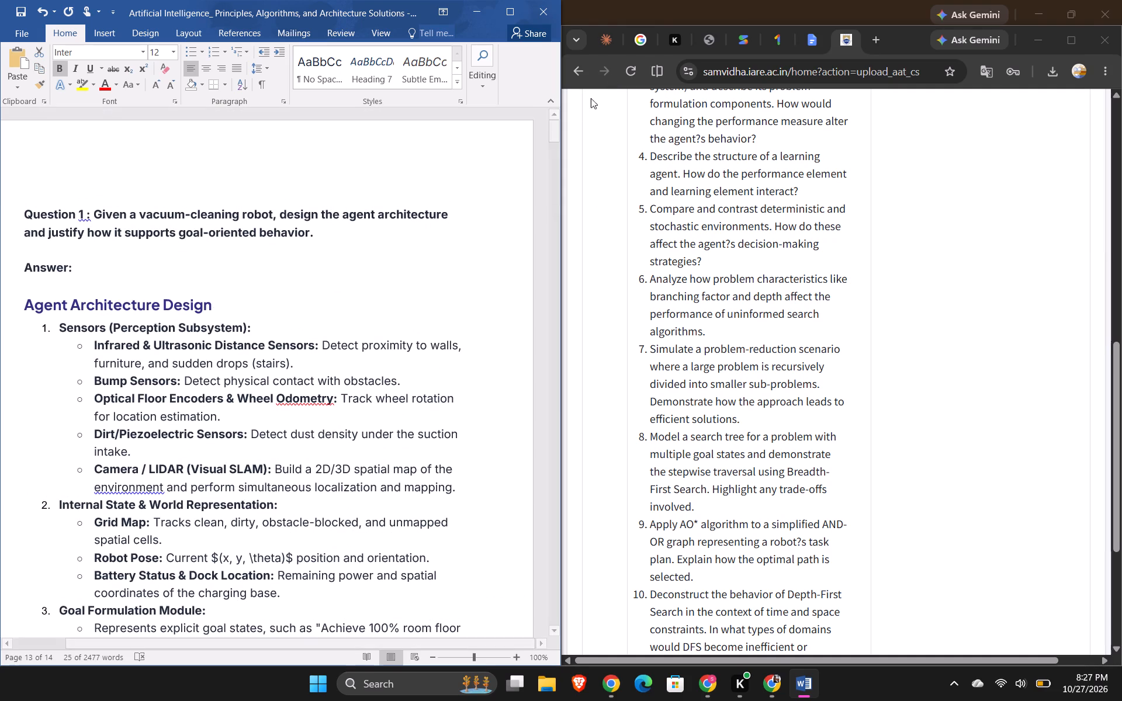
left_click(107, 168)
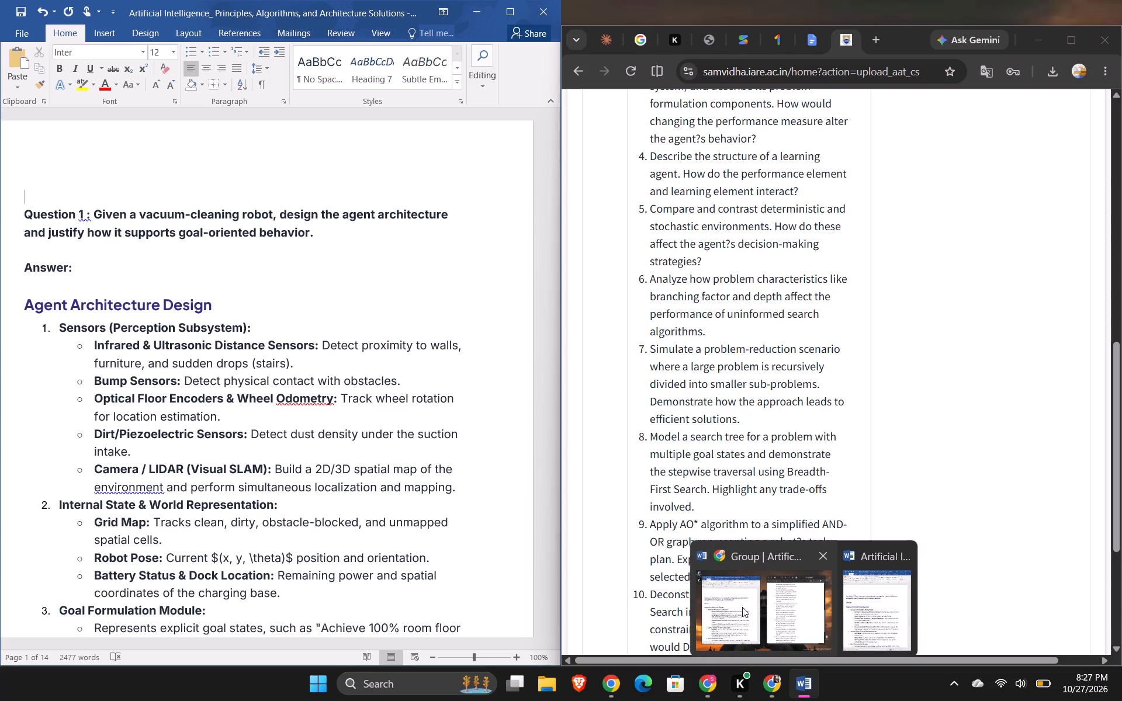
left_click(880, 599)
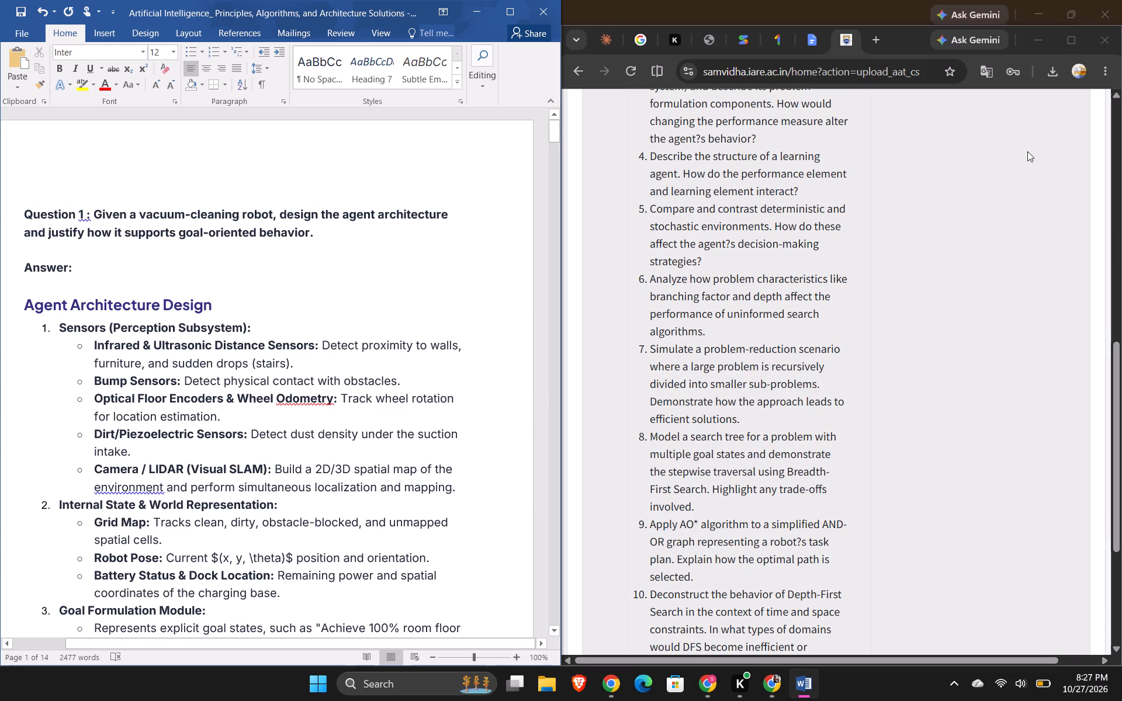
left_click(1048, 29)
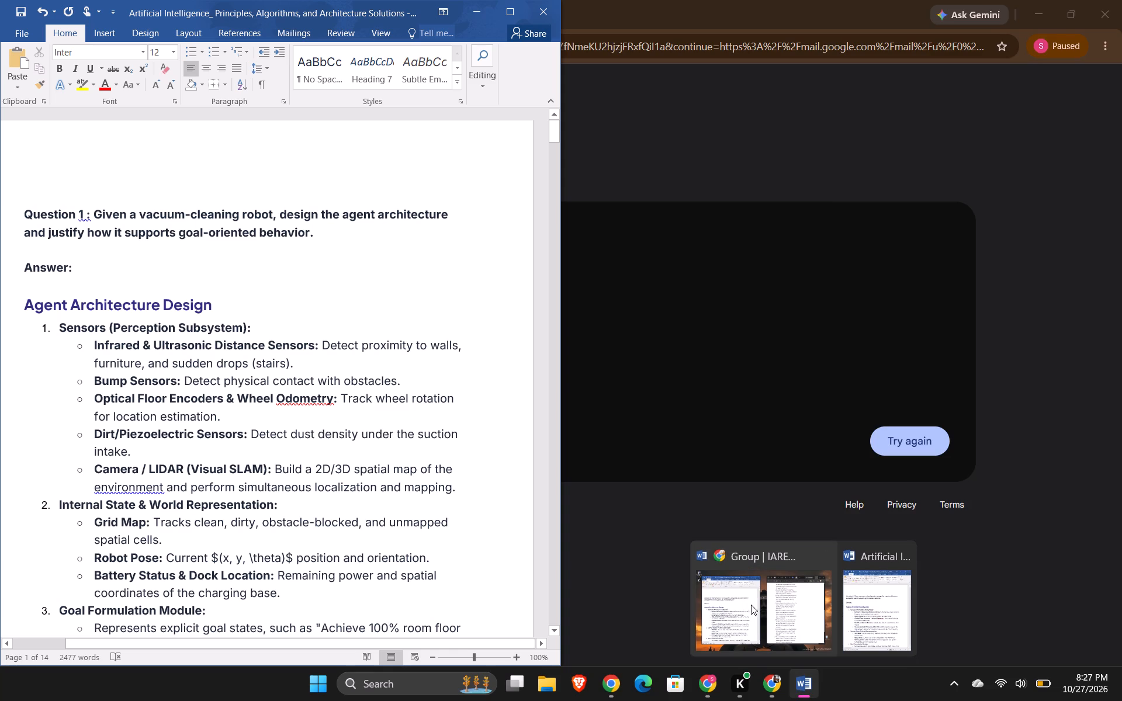
left_click(708, 598)
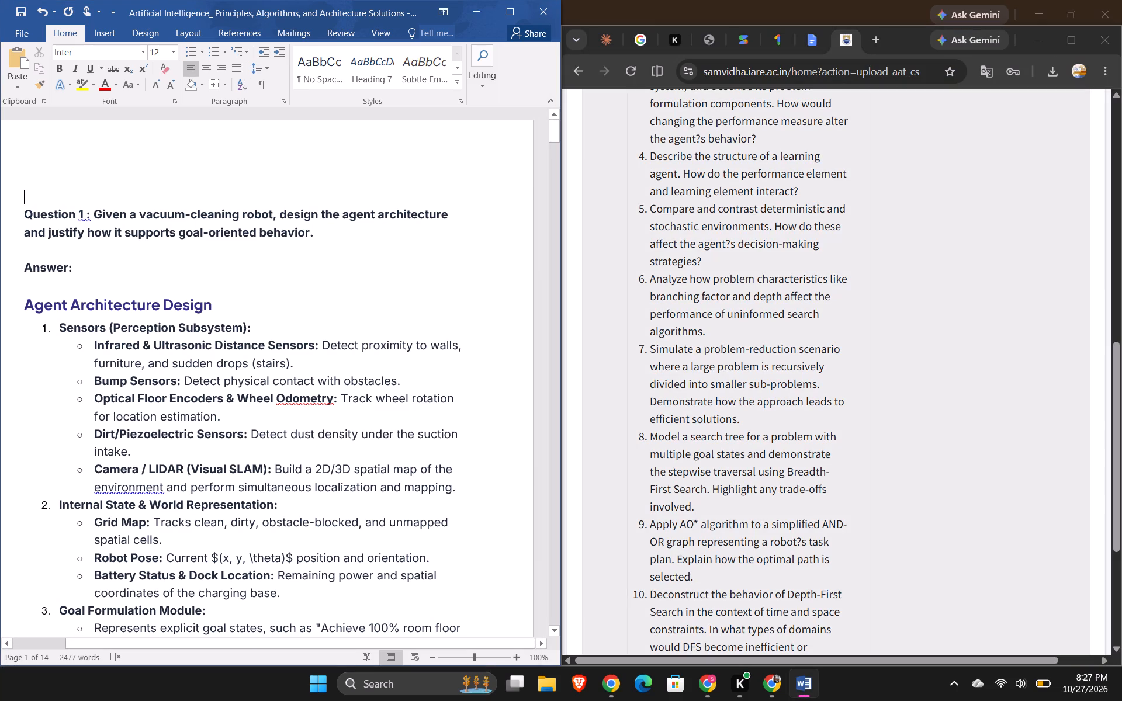
left_click(1031, 46)
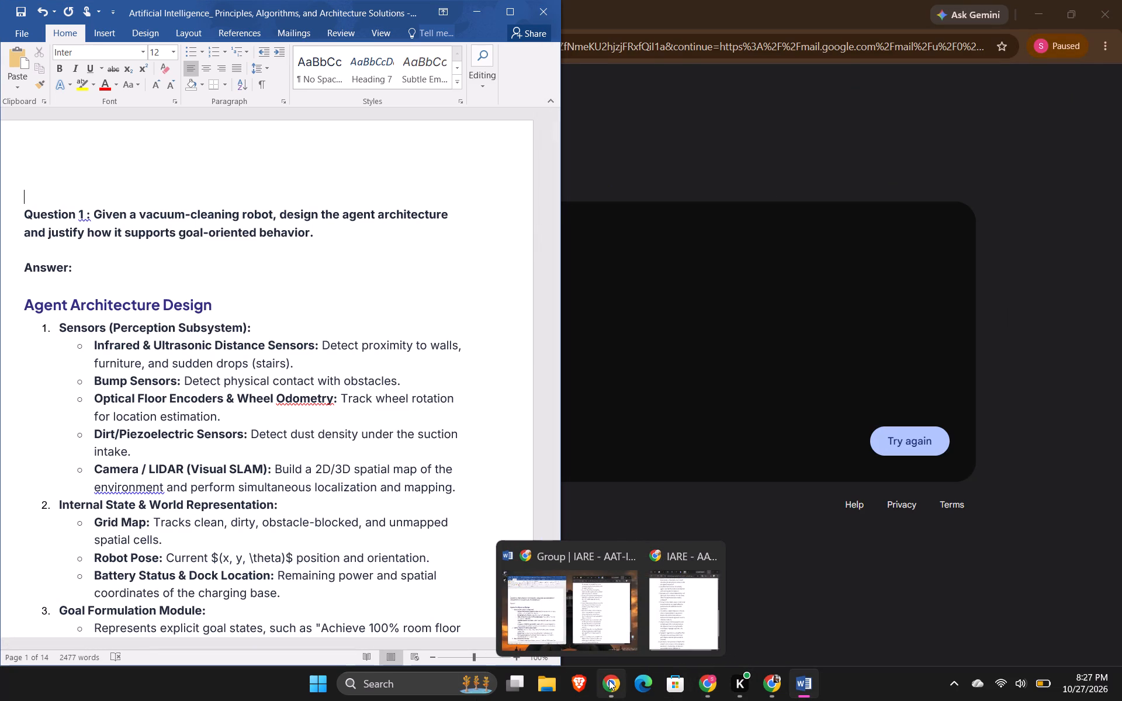
left_click(547, 685)
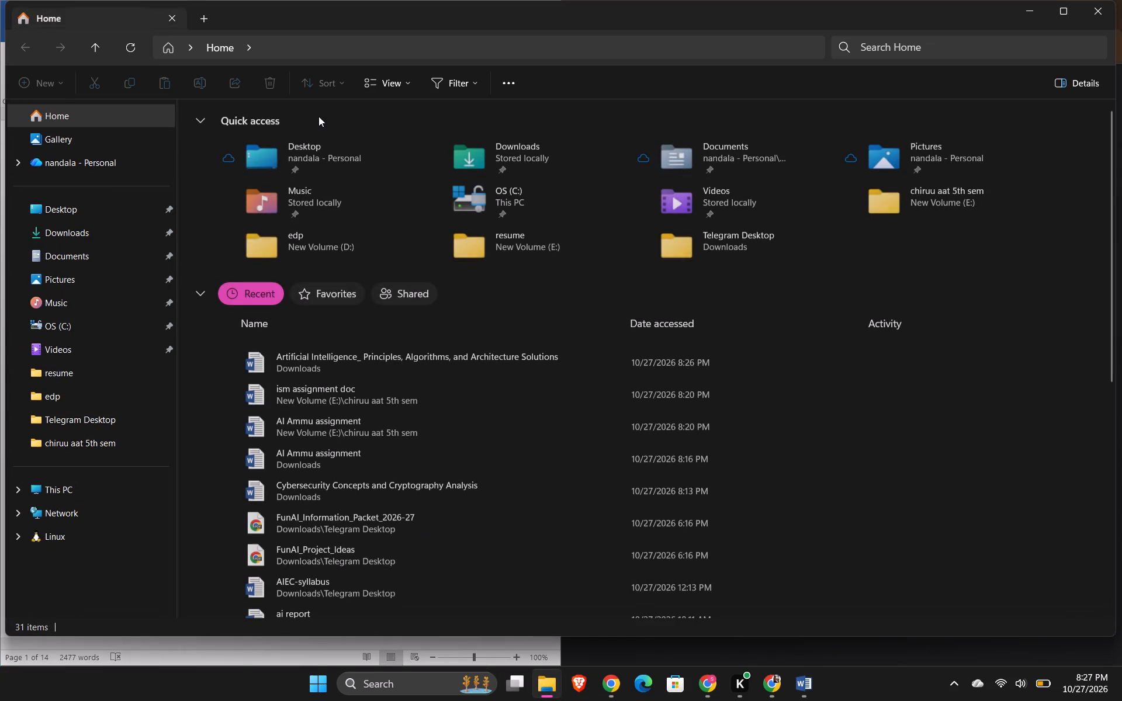
double_click(329, 414)
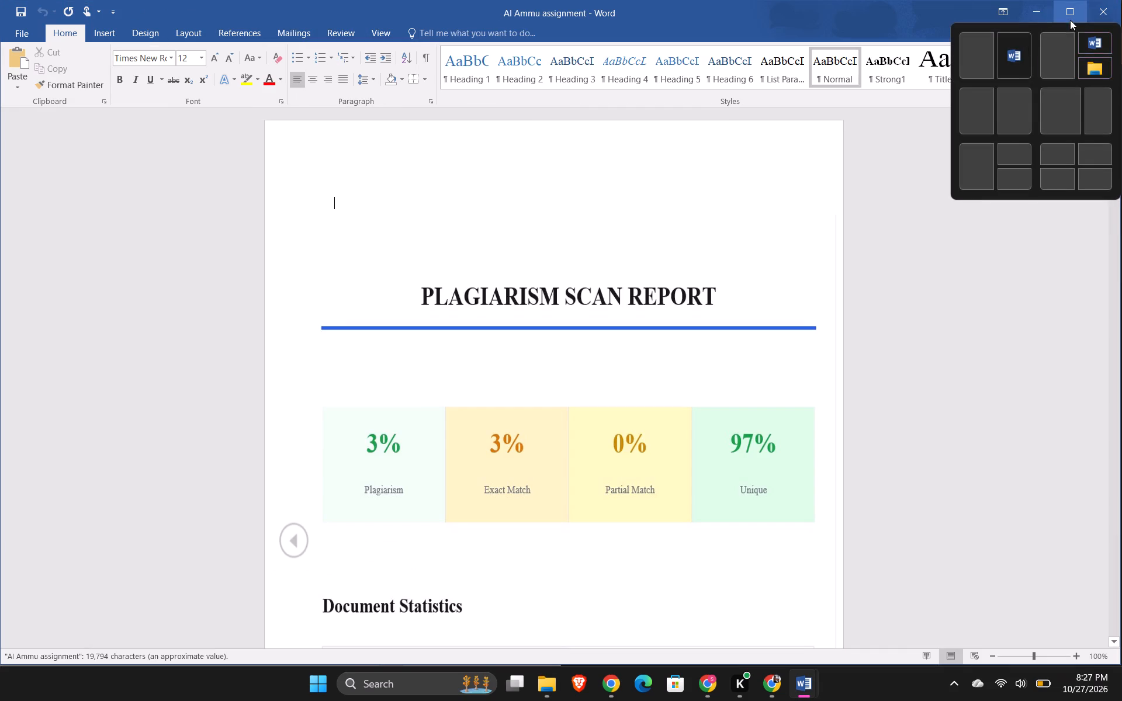
left_click(982, 67)
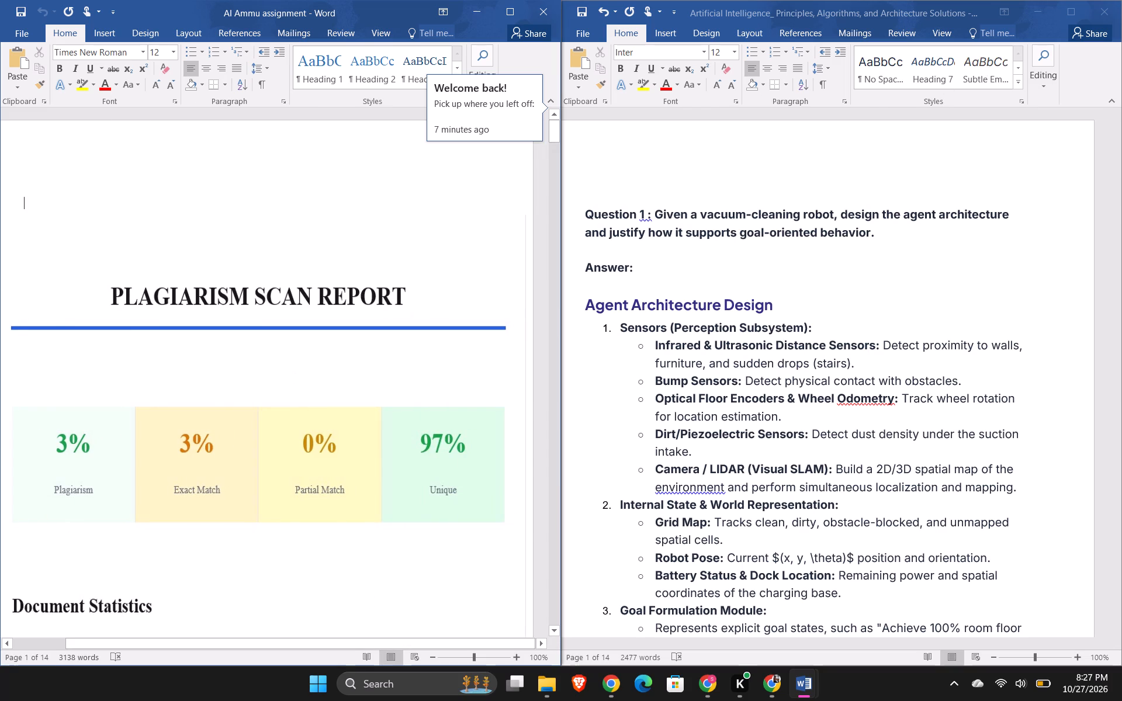
Copy the plagiarism scan report picture from the AI Ammu assignment into the blank line above Question 1 of the Artificial Intelligence assignment.
right_click(294, 367)
left_click_drag(325, 393, 395, 331)
scroll(657, 260, "up", 2)
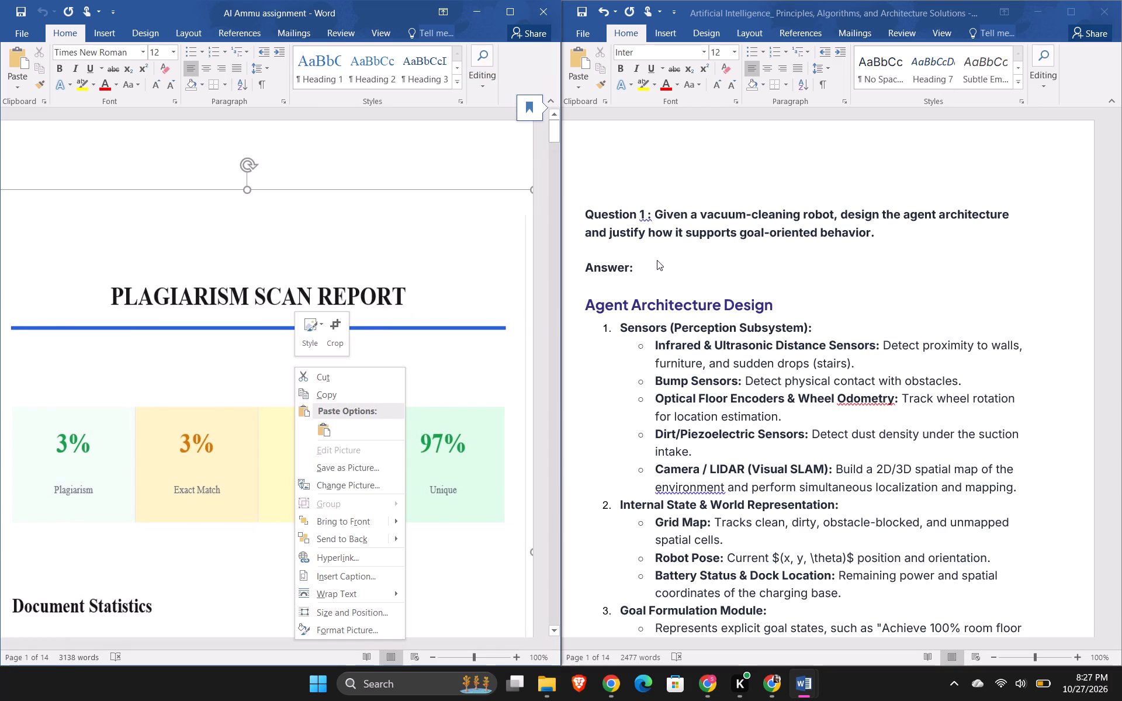
scroll(657, 260, "up", 1)
left_click(633, 172)
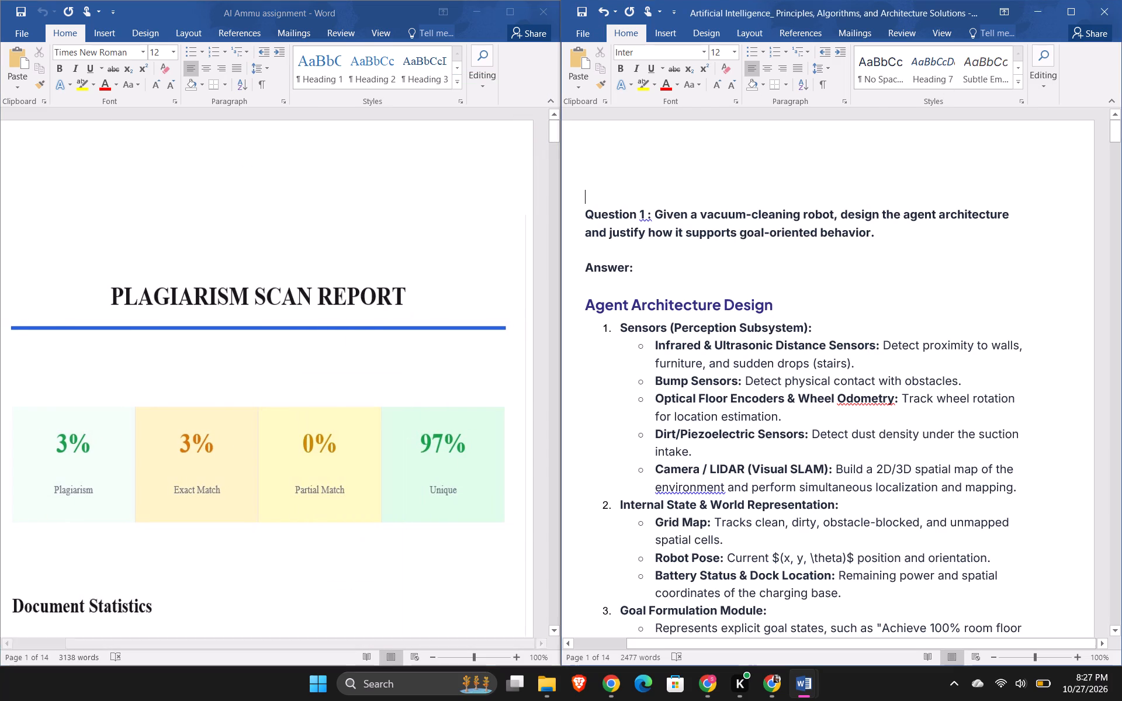
key("ctrl+v")
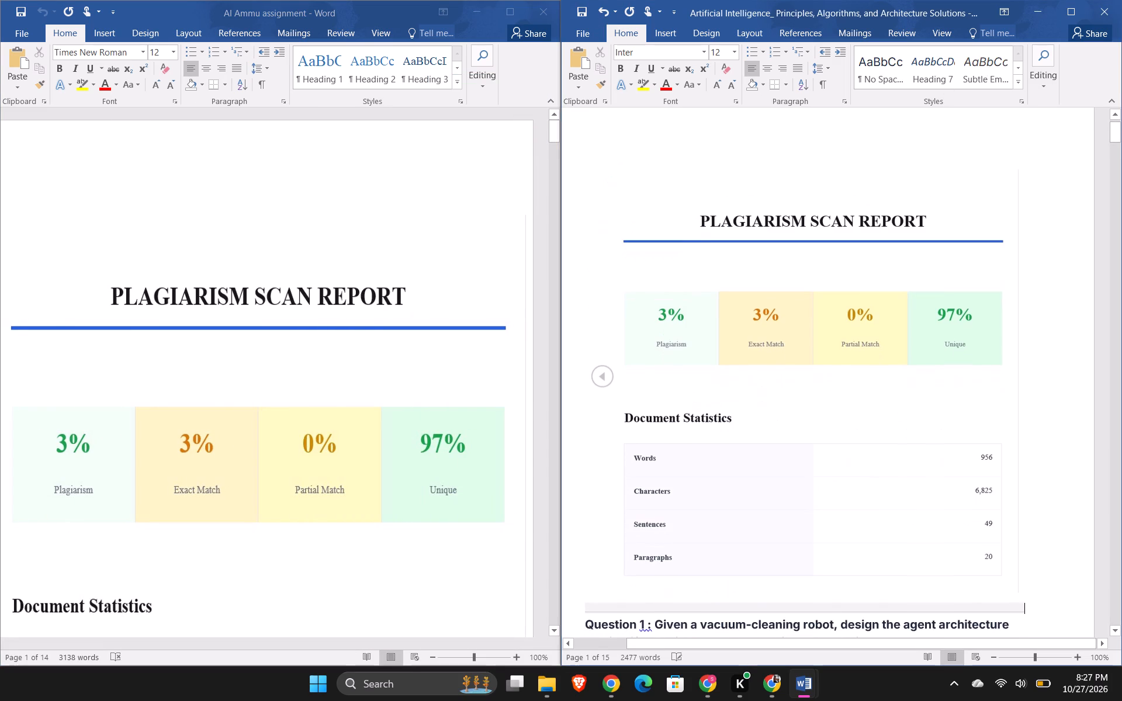
Insert eleven blank lines before the Question 1 text so that it starts on the page after the report picture.
scroll(708, 241, "up", 7)
scroll(709, 241, "down", 14)
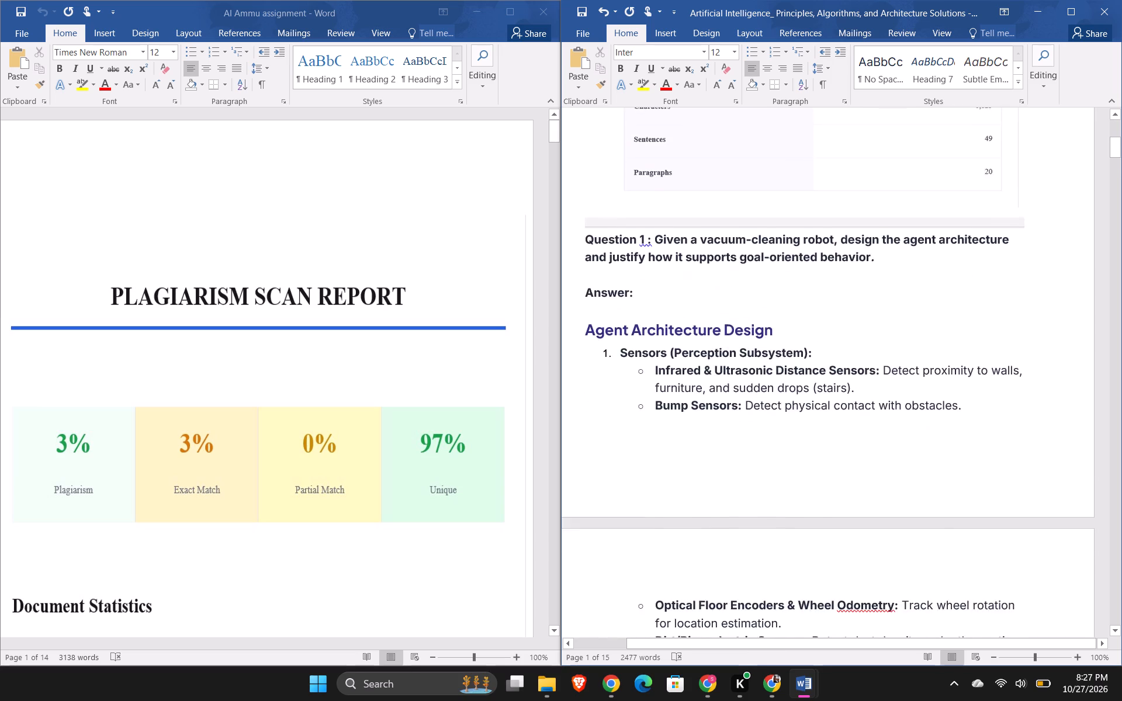
scroll(709, 255, "up", 4)
left_click(579, 322)
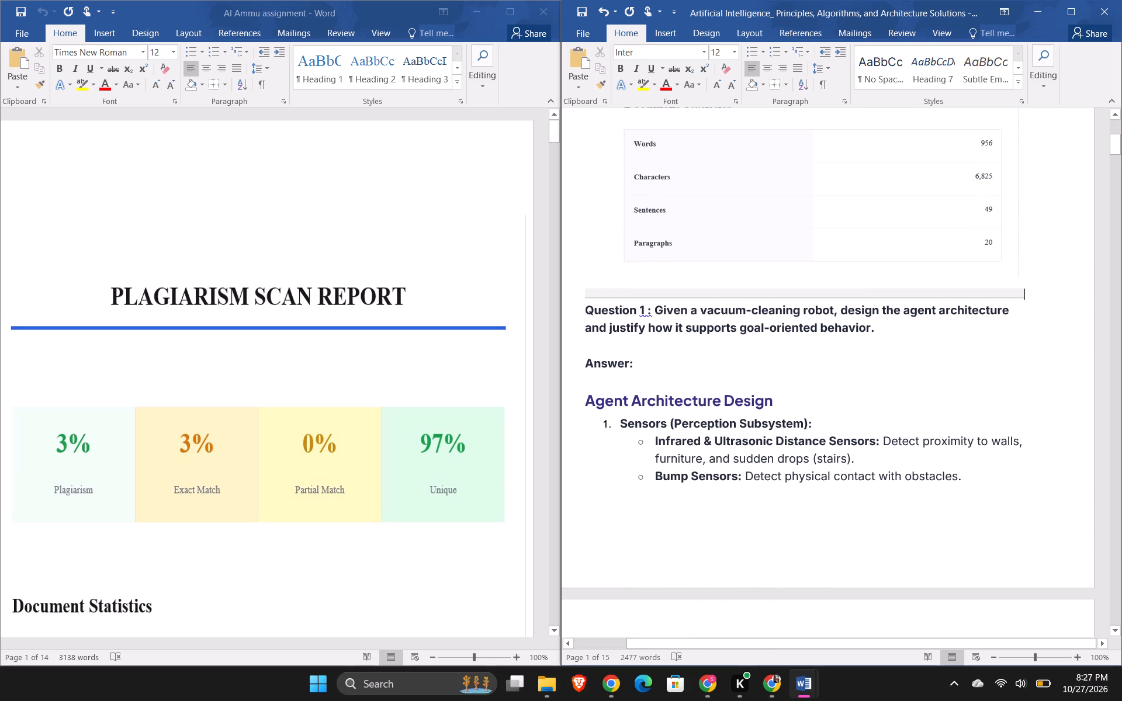
left_click(581, 315)
key("Return")
key("Return")
key("Return")
key("Return")
key("Return")
key("Return")
key("Return")
key("Return")
key("Return")
key("Return")
key("Return")
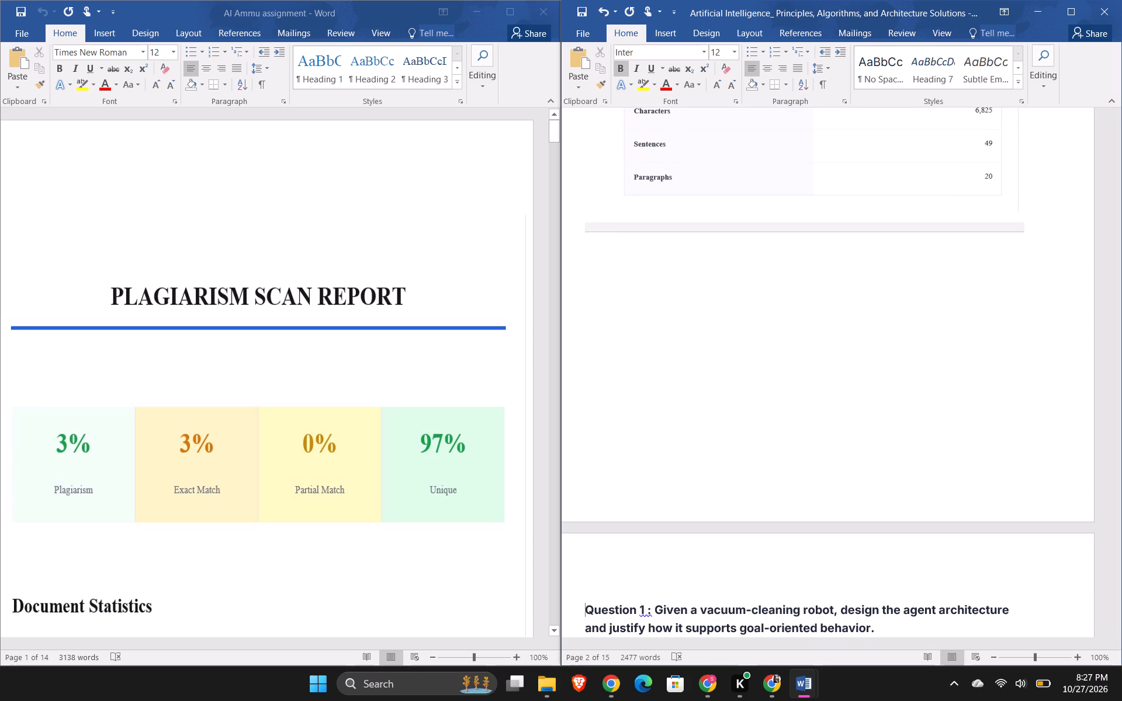
Set the text wrapping of the pasted plagiarism report picture to Tight.
scroll(804, 351, "up", 16)
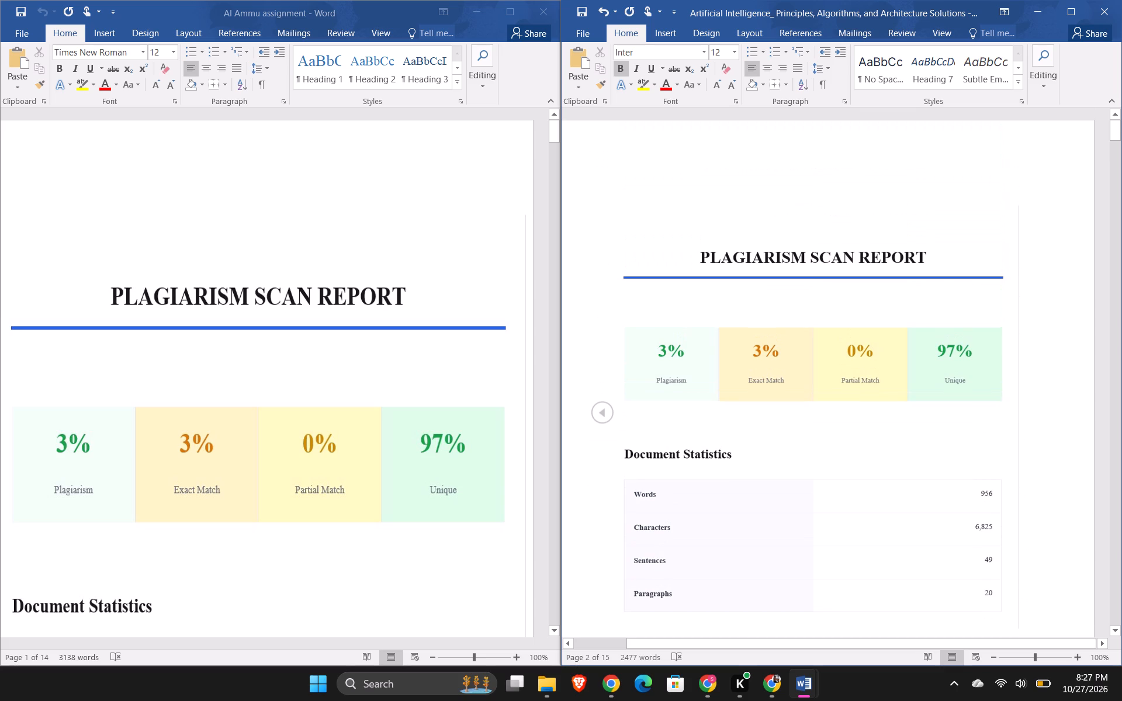
scroll(767, 362, "down", 3)
left_click_drag(767, 362, 823, 470)
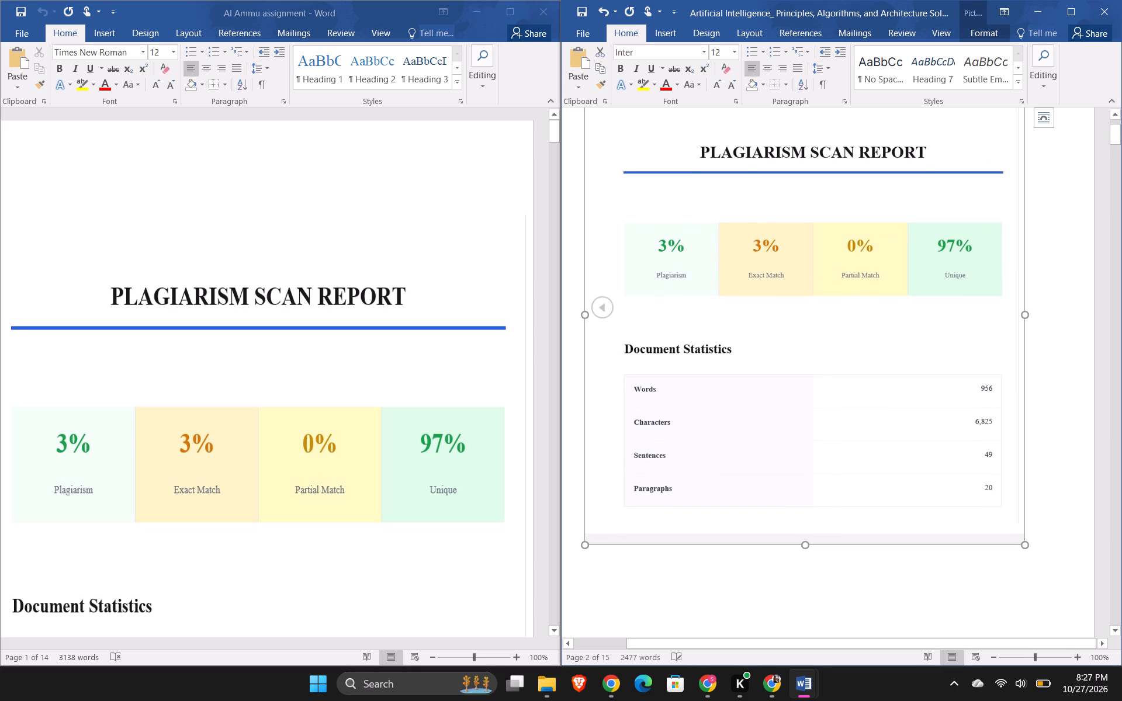
scroll(819, 207, "up", 4)
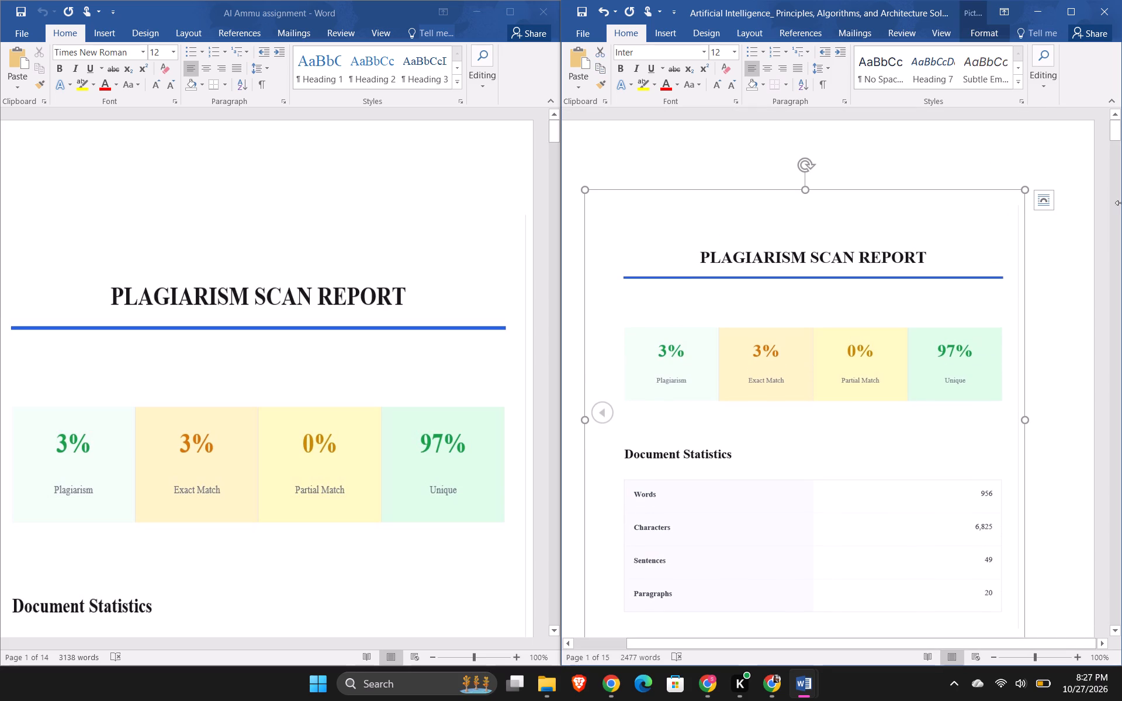
left_click(1051, 203)
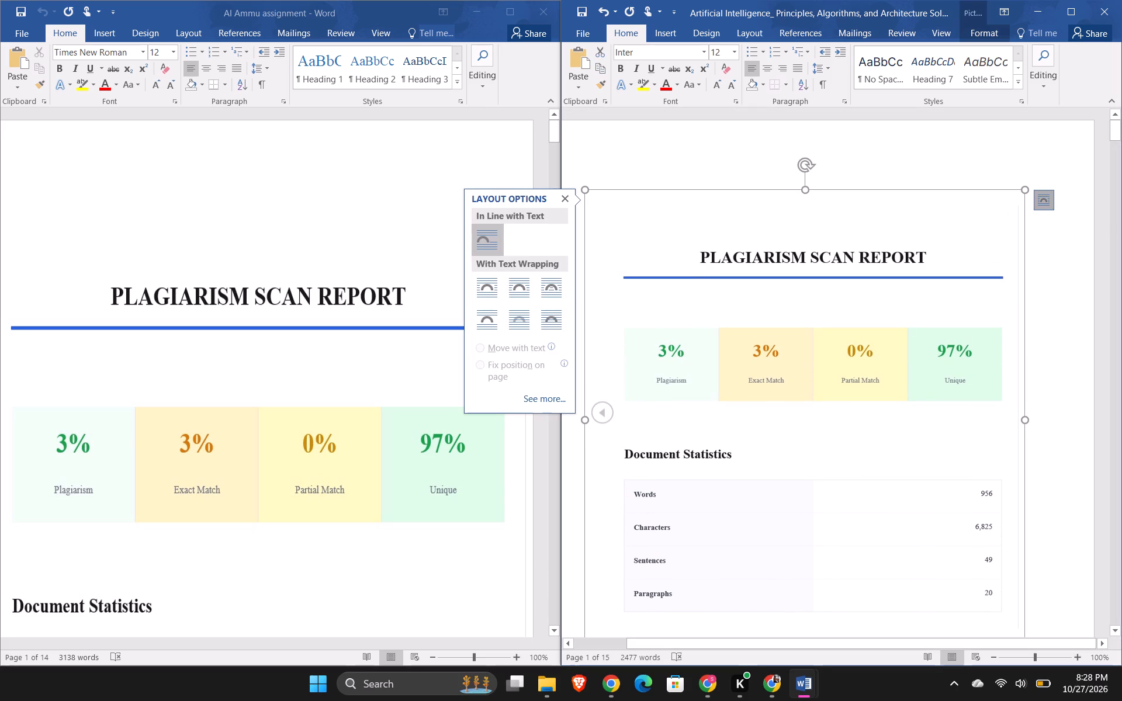
left_click(528, 293)
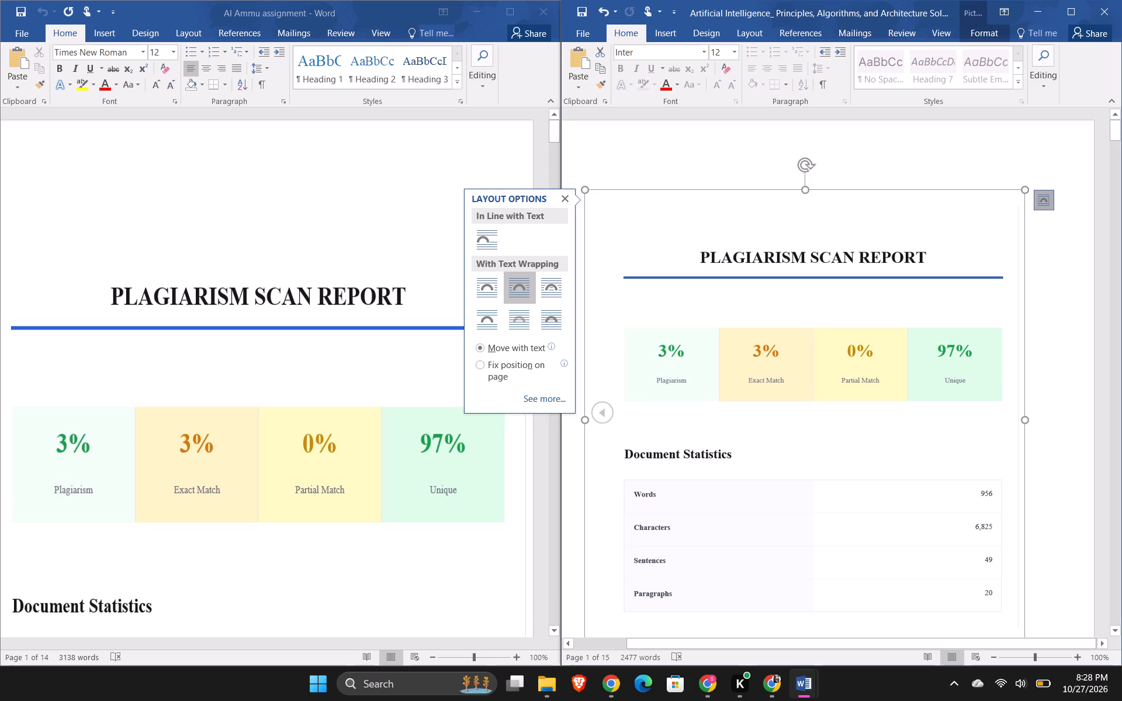
Enlarge and reposition the plagiarism report picture so that it spans the full width of the first page.
left_click_drag(863, 190, 888, 235)
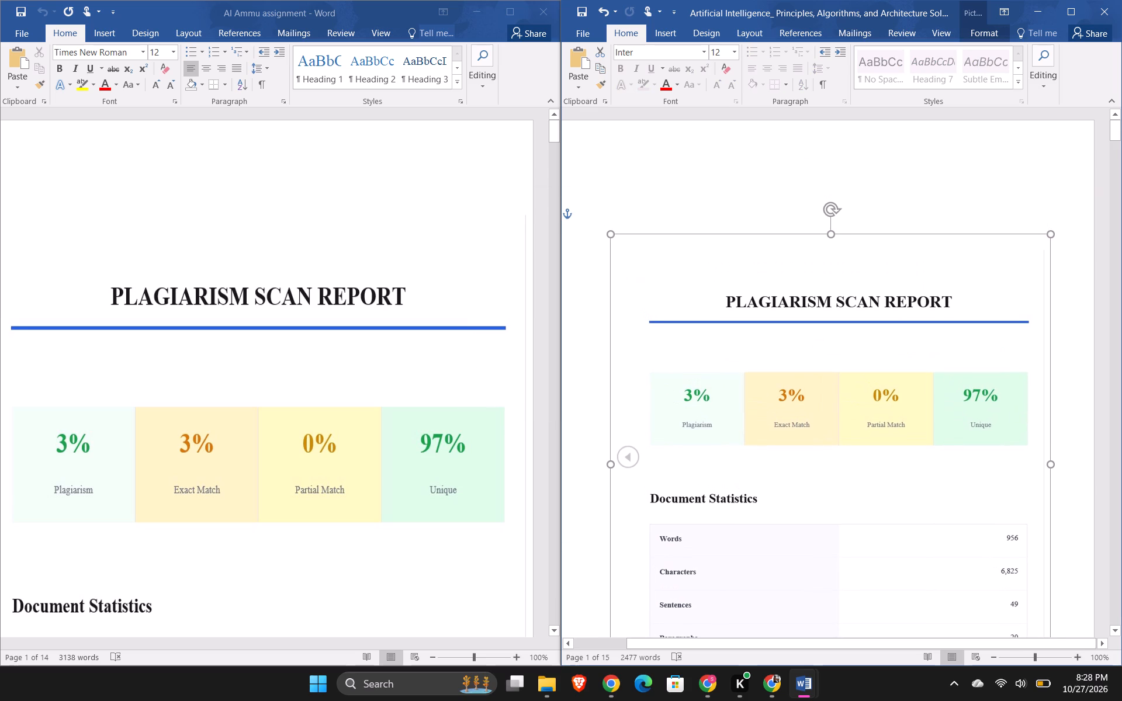
left_click_drag(888, 235, 887, 248)
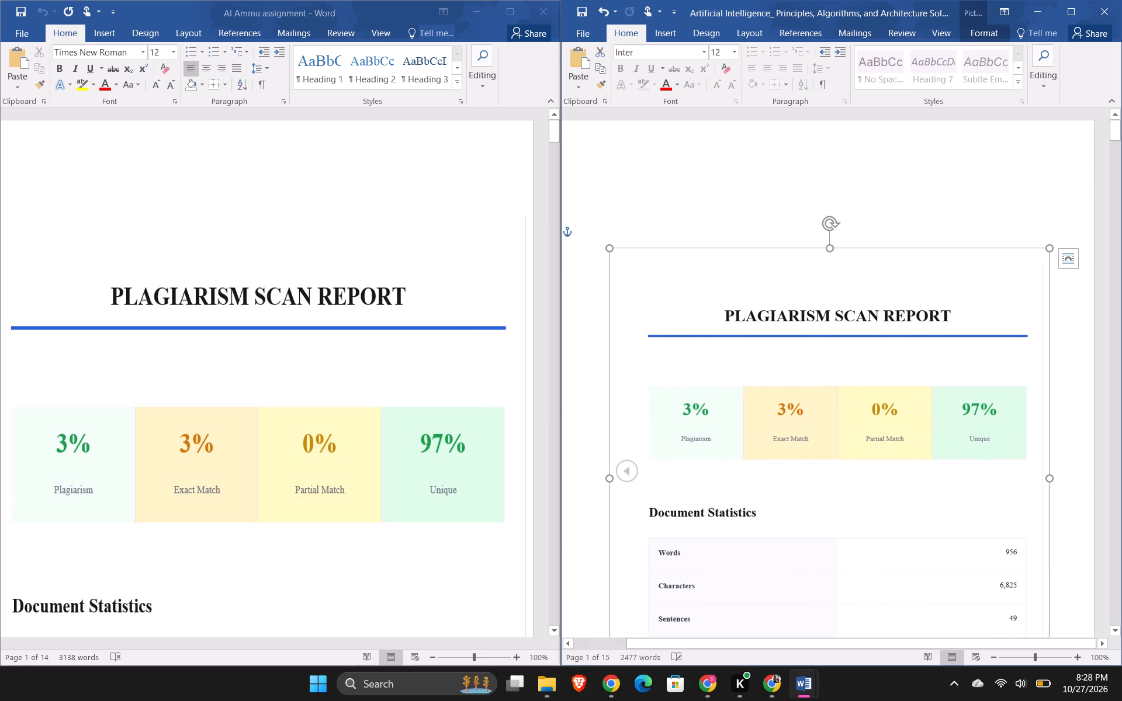
left_click_drag(1050, 251, 1050, 239)
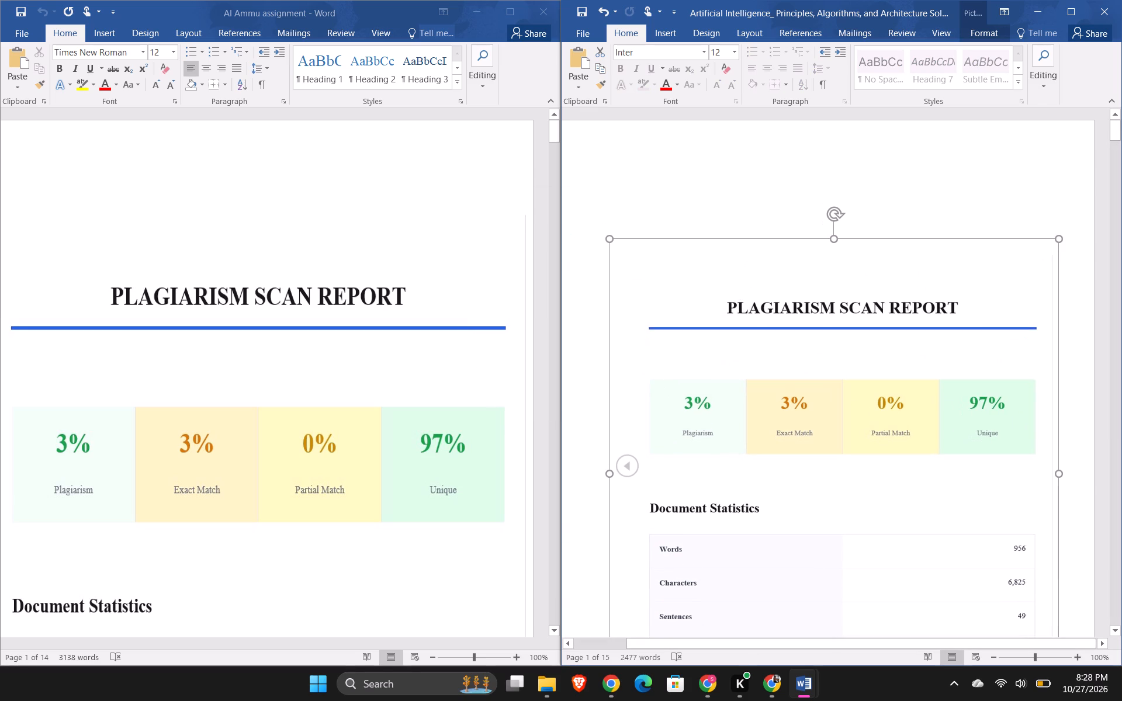
left_click_drag(1050, 239, 1058, 238)
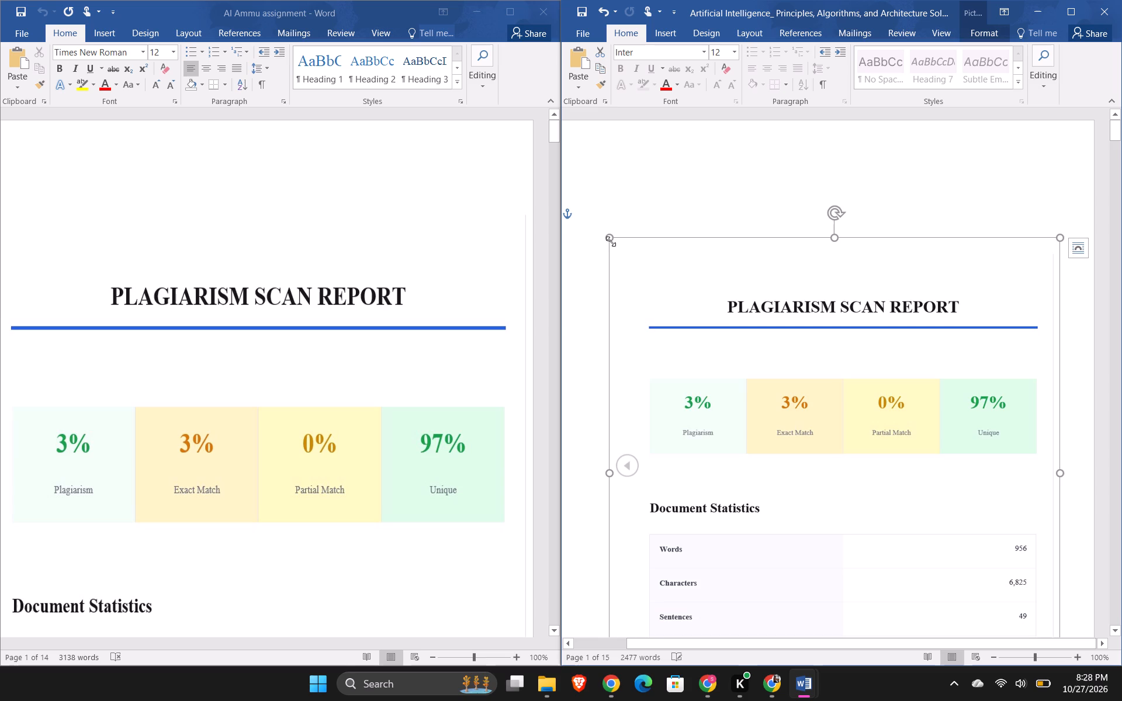
left_click_drag(611, 241, 586, 231)
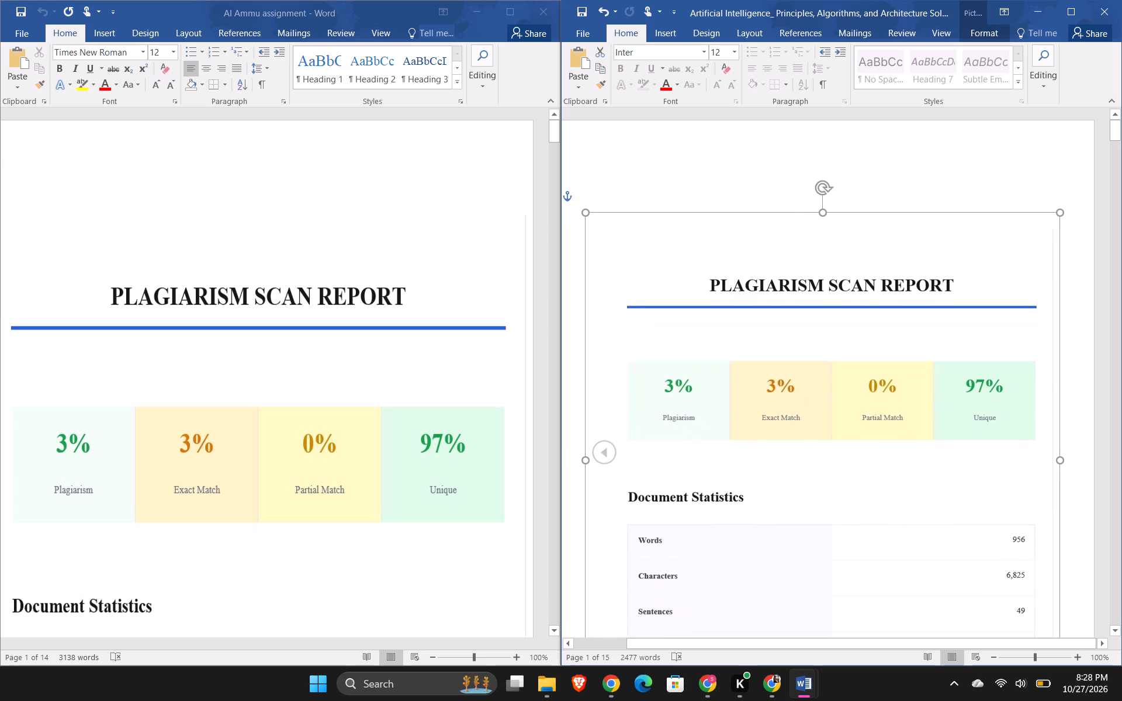
left_click_drag(586, 231, 593, 202)
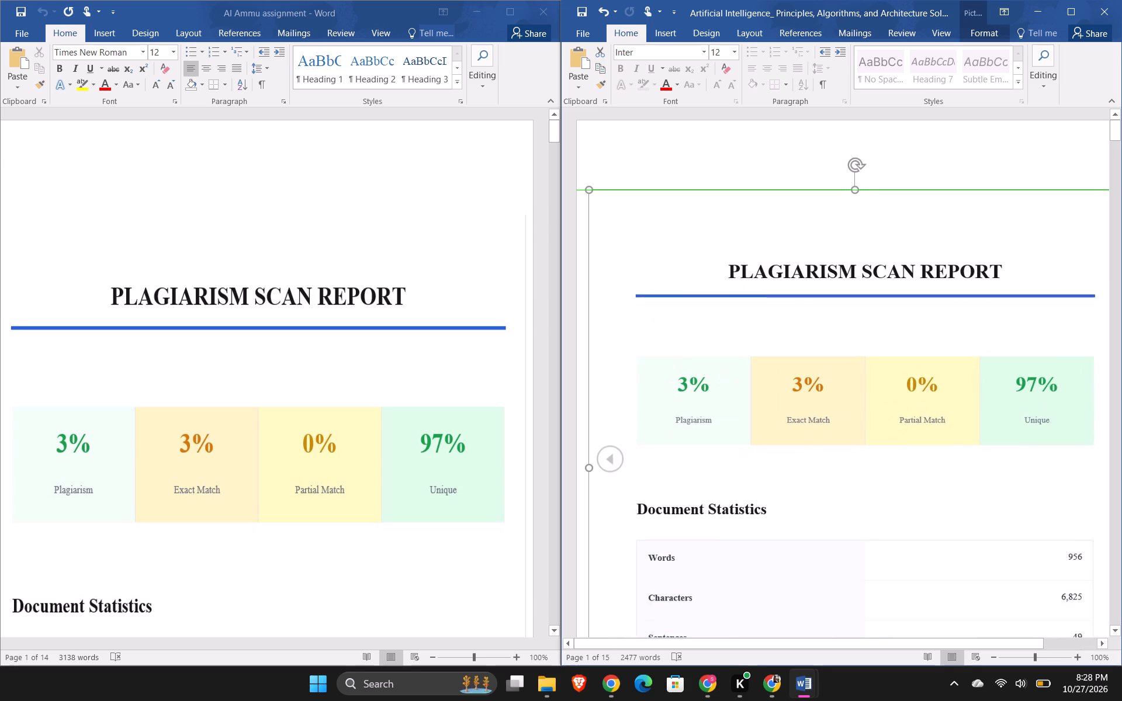
left_click_drag(593, 202, 588, 201)
left_click_drag(874, 264, 826, 240)
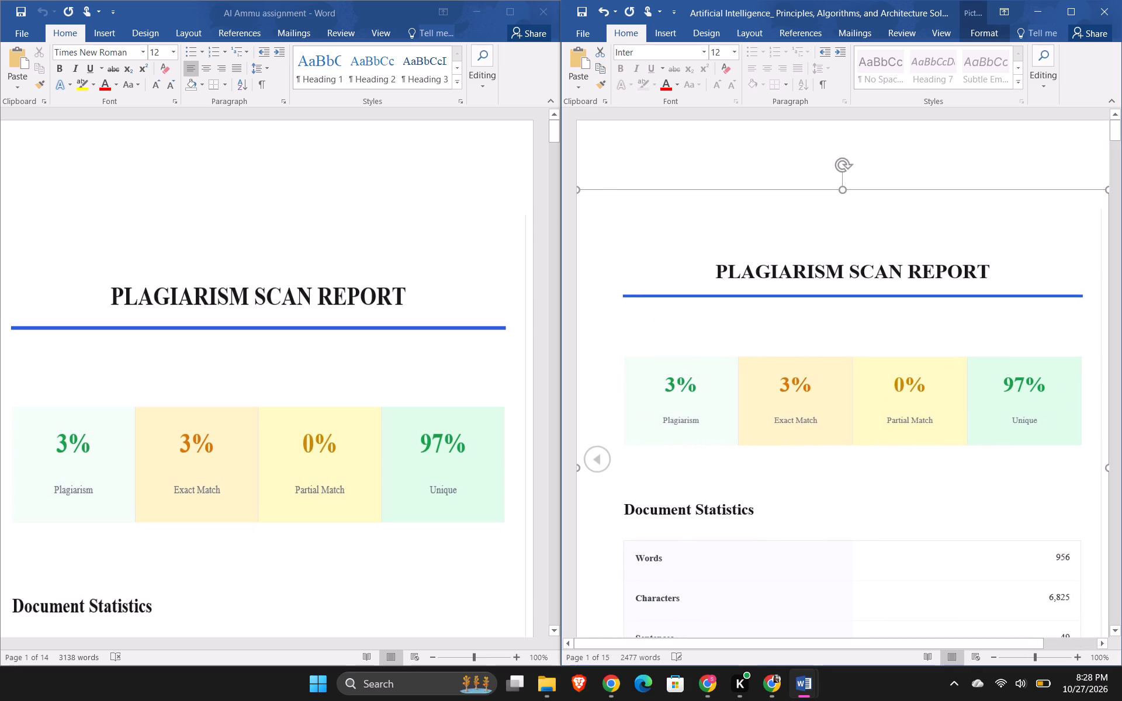
Shorten the report picture slightly from its top edge, place it at the first page's top margin, and deselect it.
left_click_drag(844, 189, 841, 170)
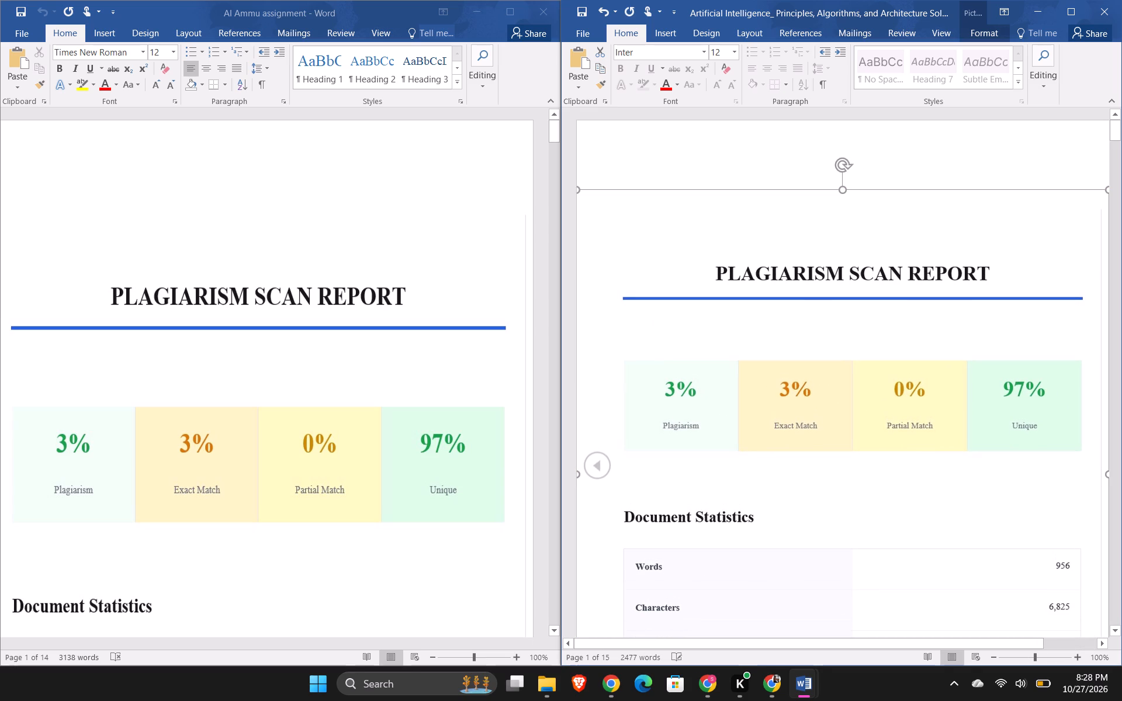
left_click_drag(841, 190, 840, 214)
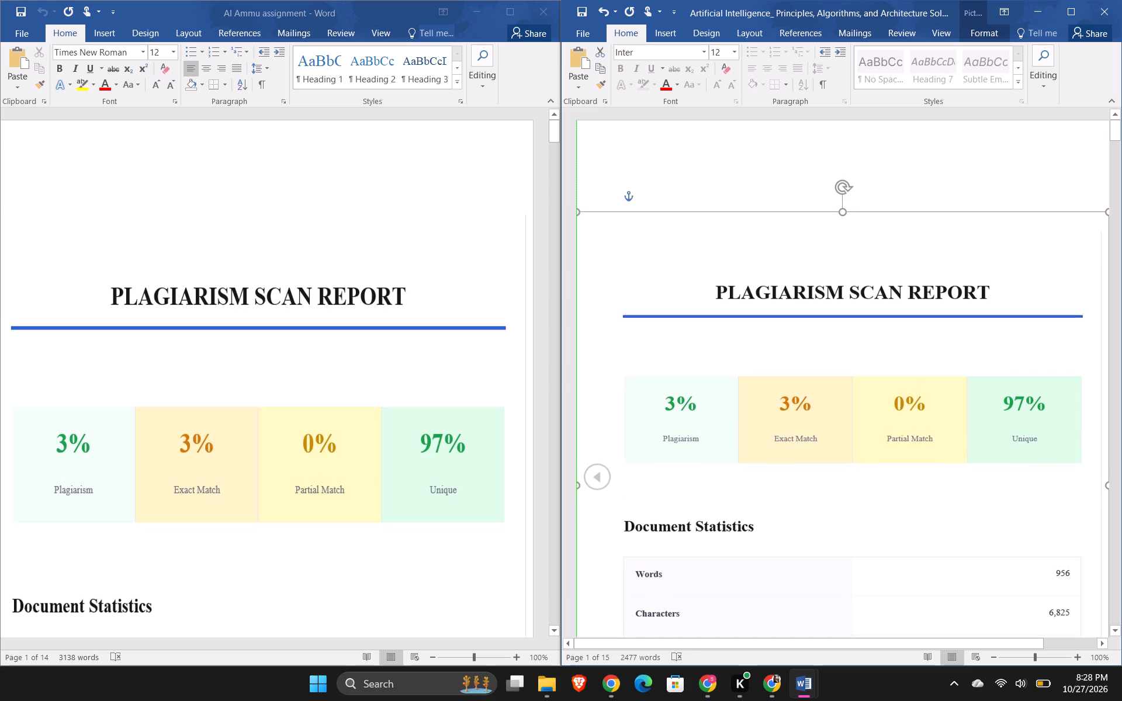
left_click_drag(840, 214, 840, 214)
scroll(864, 318, "down", 13)
scroll(868, 345, "up", 2)
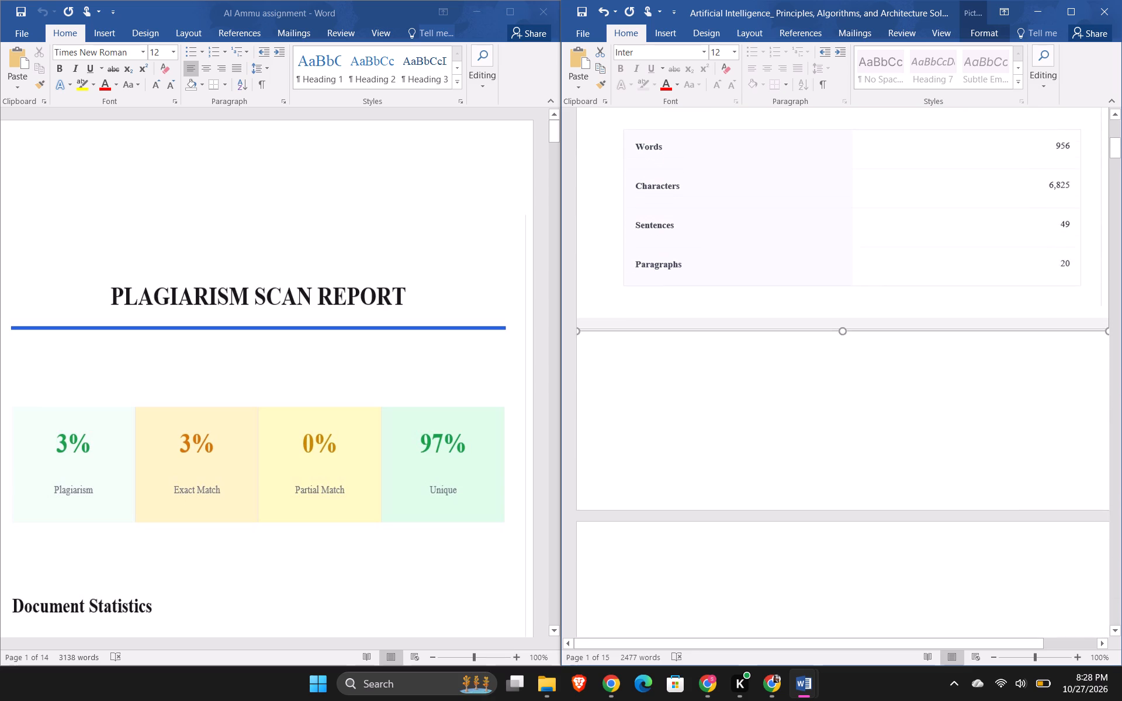
scroll(868, 345, "up", 16)
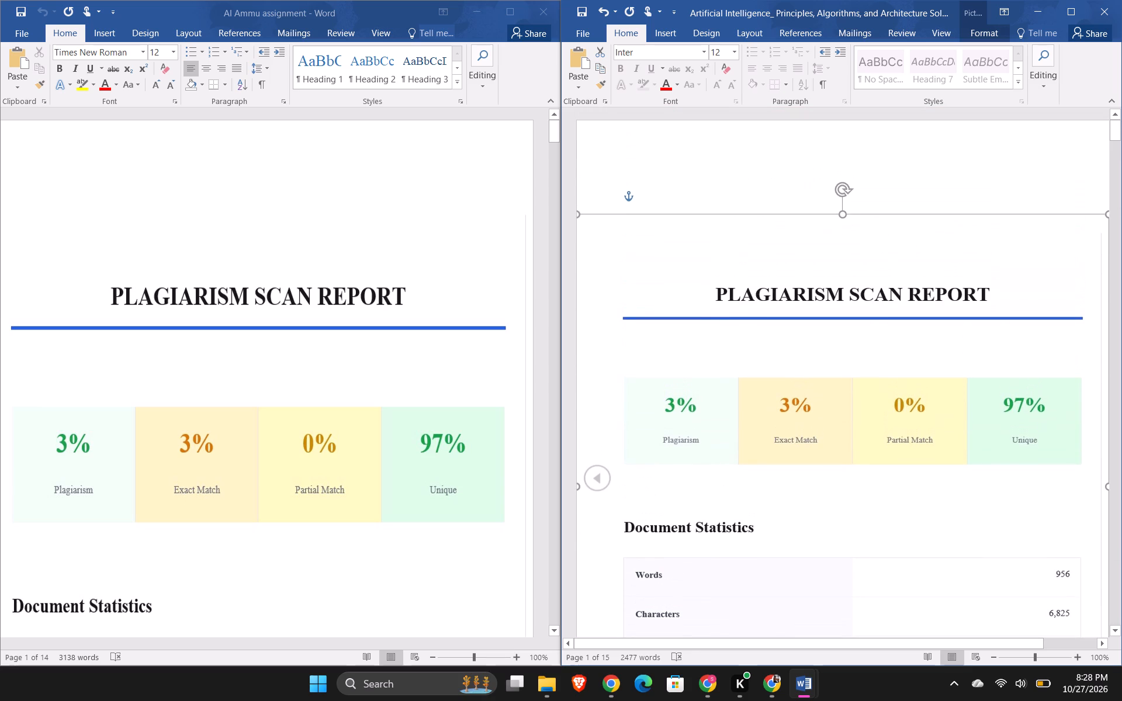
scroll(868, 322, "down", 12)
scroll(868, 322, "up", 13)
left_click_drag(892, 216, 889, 143)
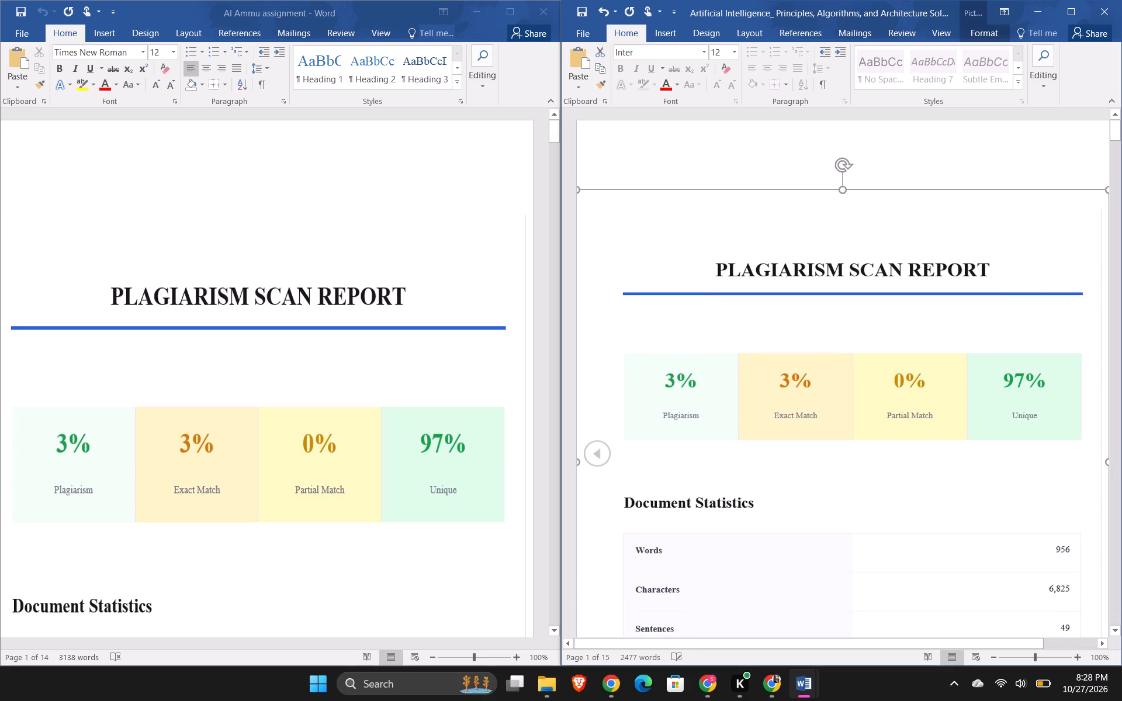
scroll(893, 365, "down", 9)
left_click(816, 561)
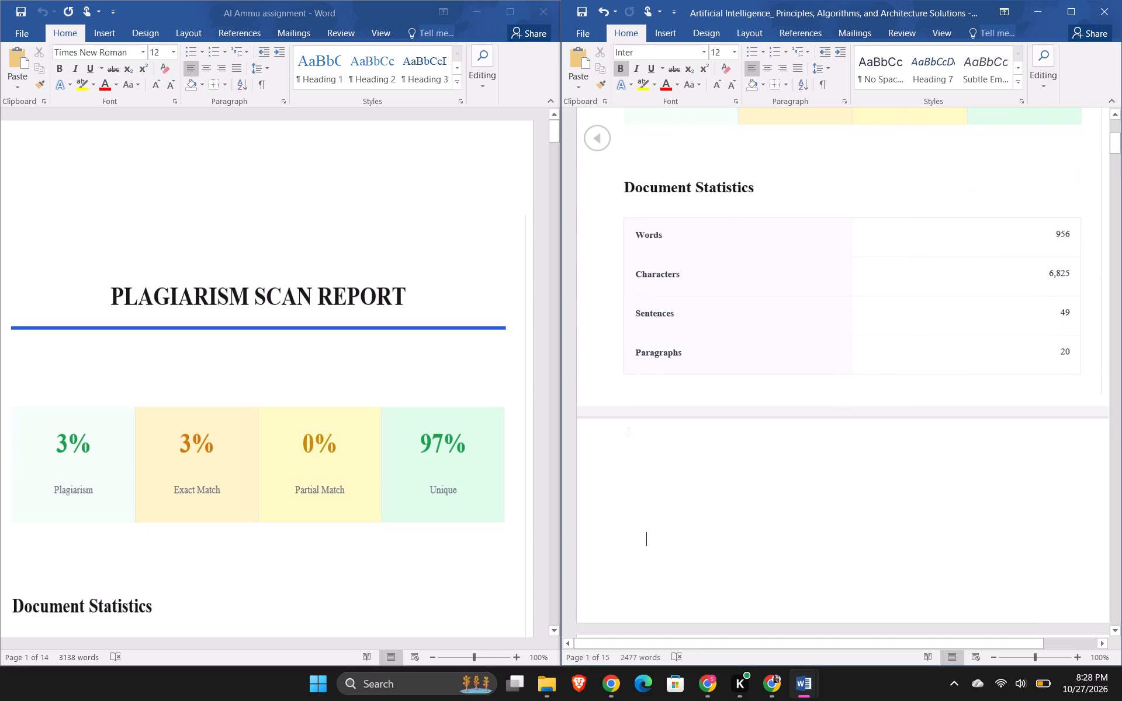
Copy the Institute of Aeronautical Engineering banner from the AI Ammu assignment and paste it above Question 1 in the solutions document.
scroll(811, 546, "down", 10)
left_click(659, 333)
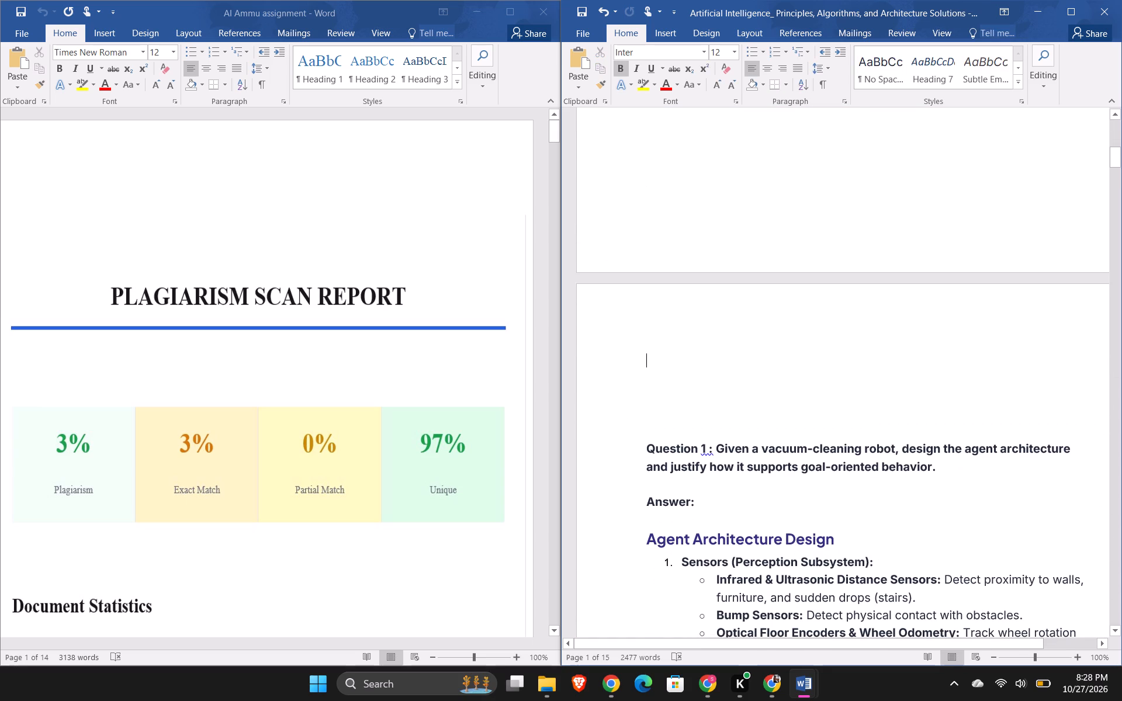
scroll(166, 423, "down", 19)
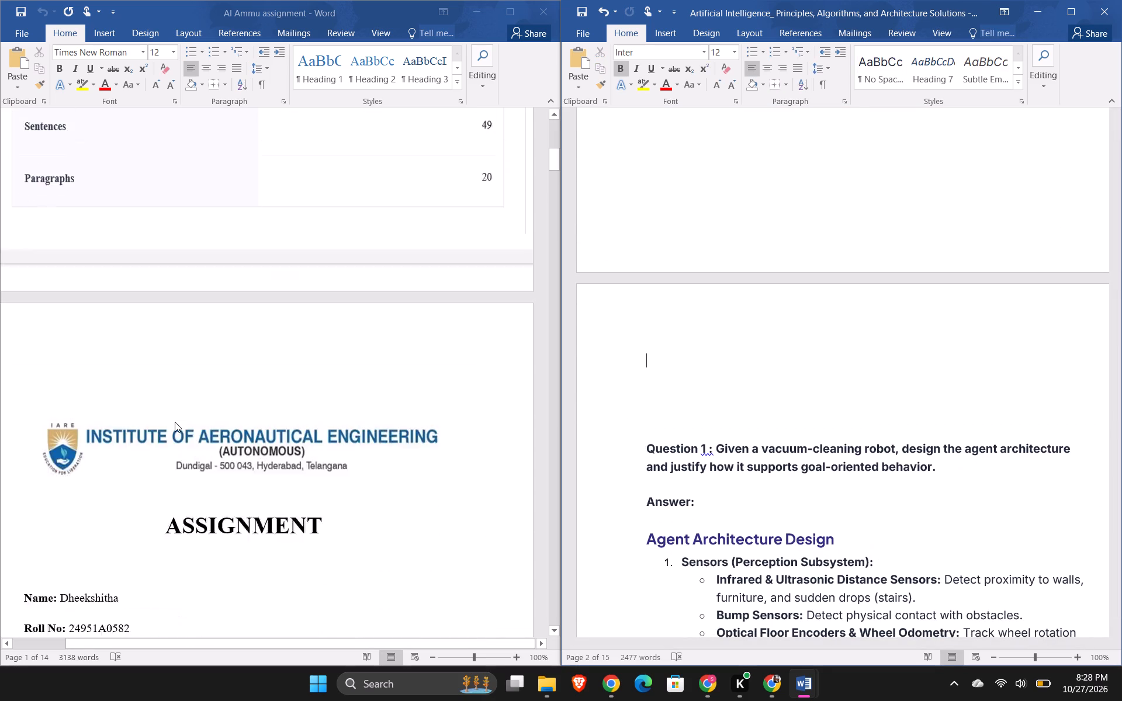
scroll(175, 422, "down", 11)
scroll(176, 422, "up", 4)
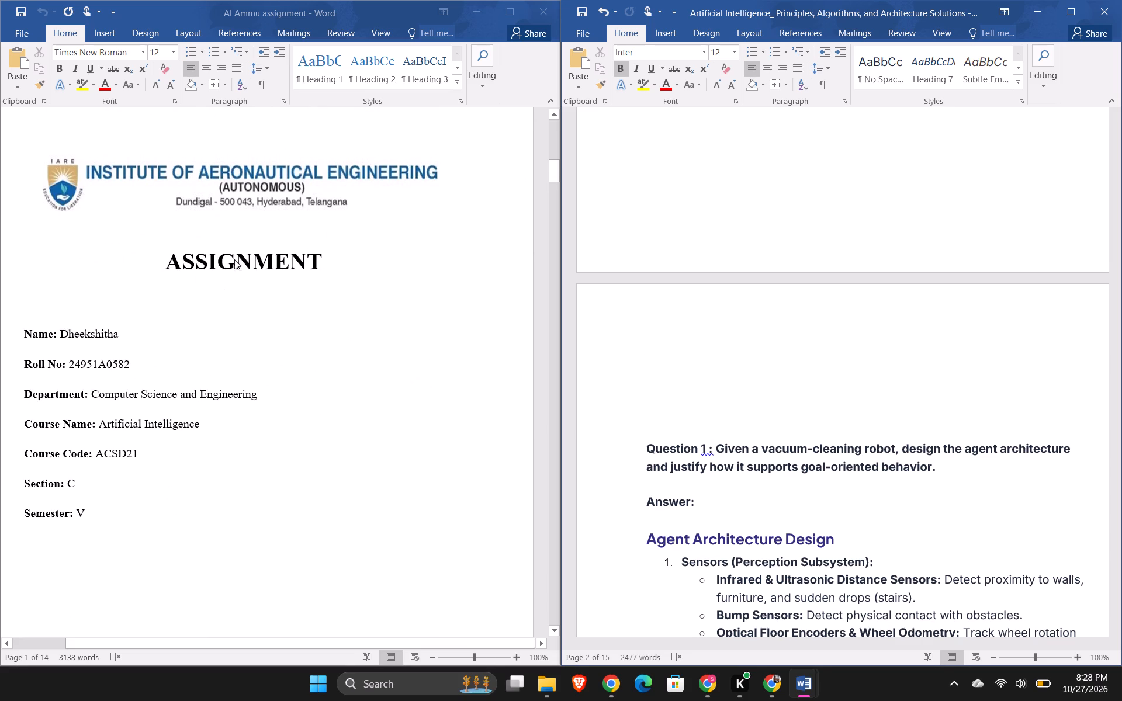
left_click_drag(248, 178, 745, 318)
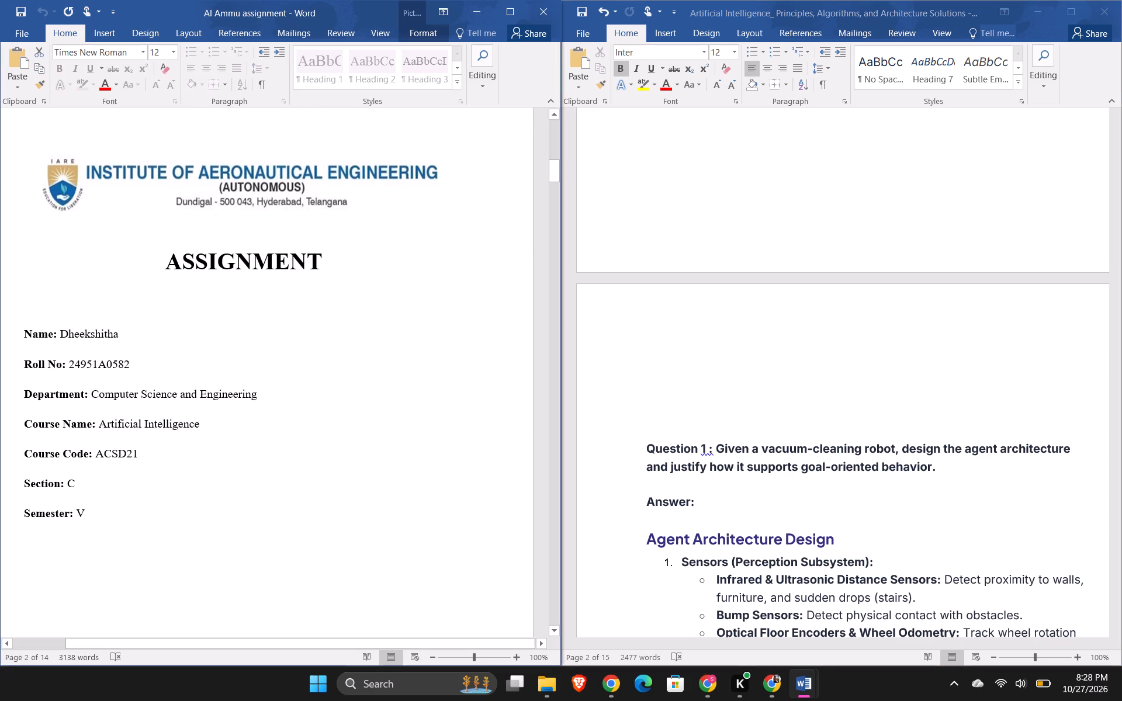
left_click(198, 172)
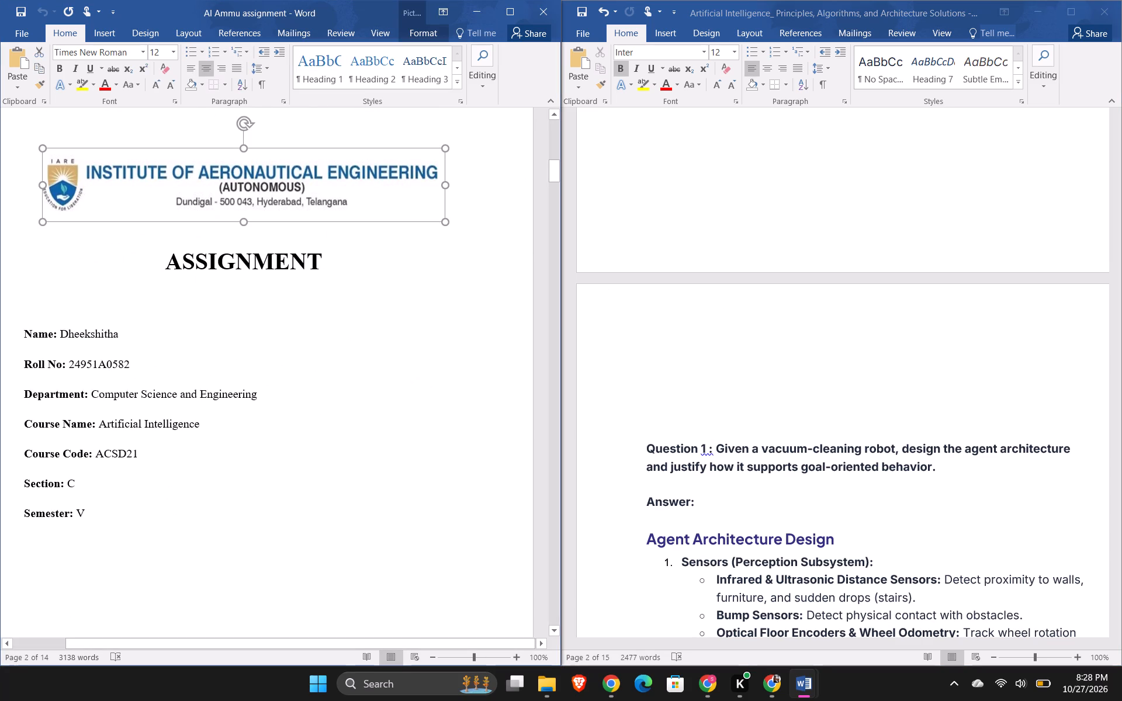
right_click(158, 161)
left_click(187, 181)
left_click(653, 348)
key("ctrl+v")
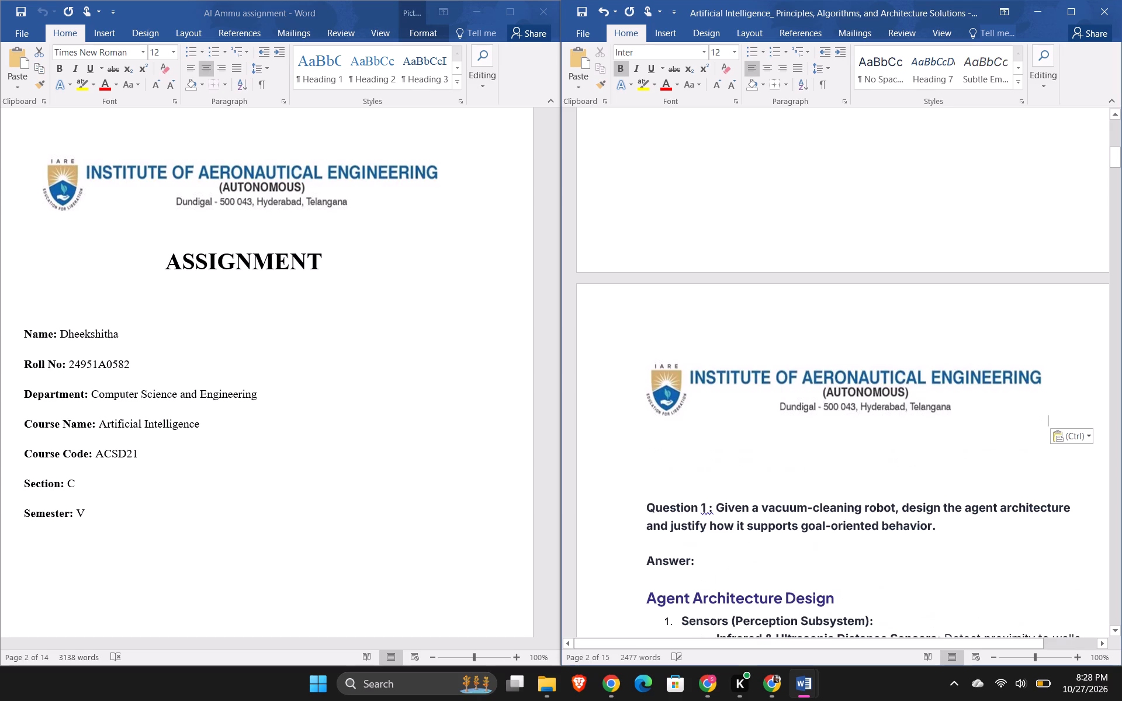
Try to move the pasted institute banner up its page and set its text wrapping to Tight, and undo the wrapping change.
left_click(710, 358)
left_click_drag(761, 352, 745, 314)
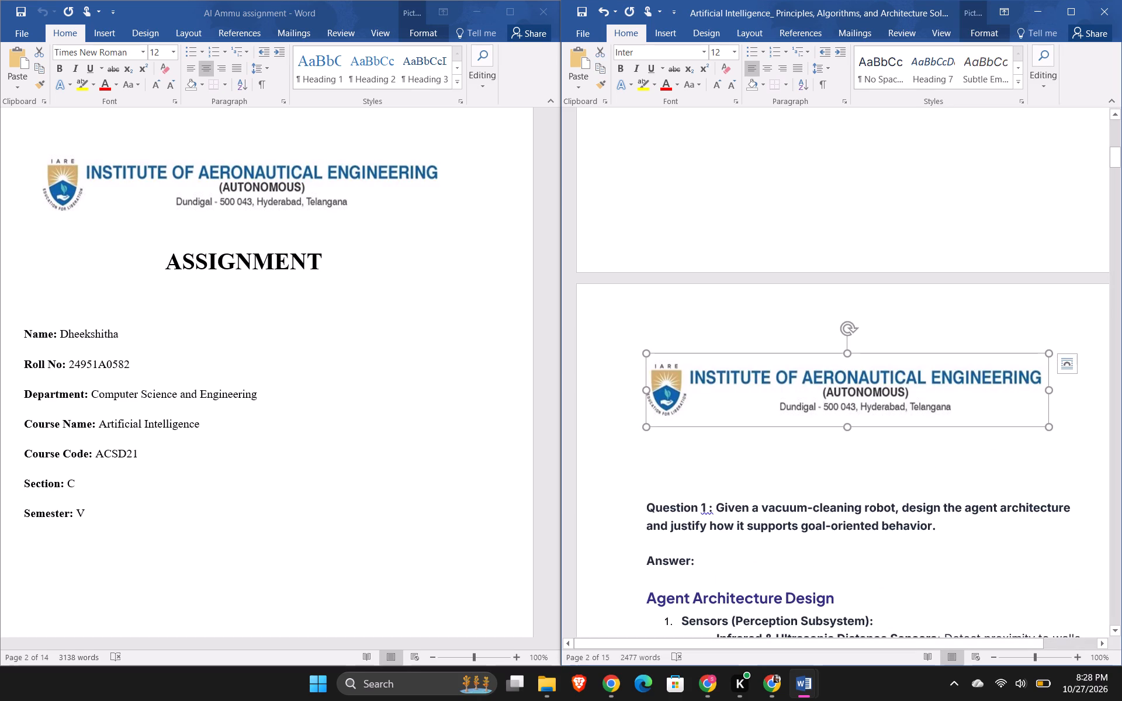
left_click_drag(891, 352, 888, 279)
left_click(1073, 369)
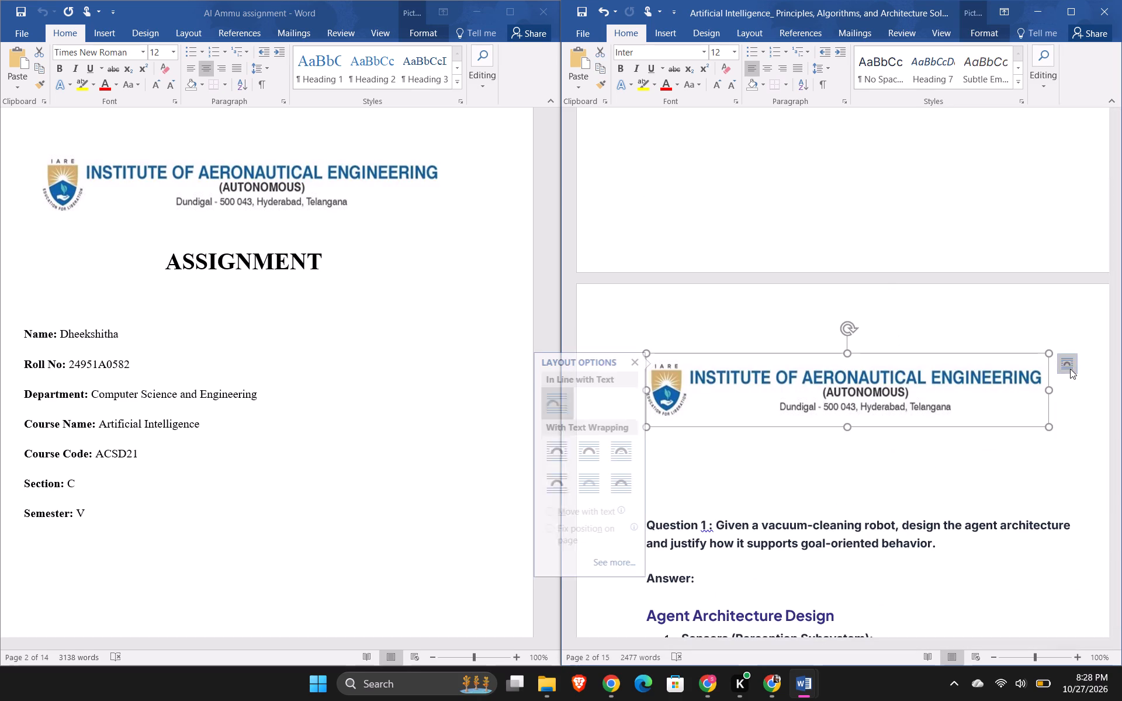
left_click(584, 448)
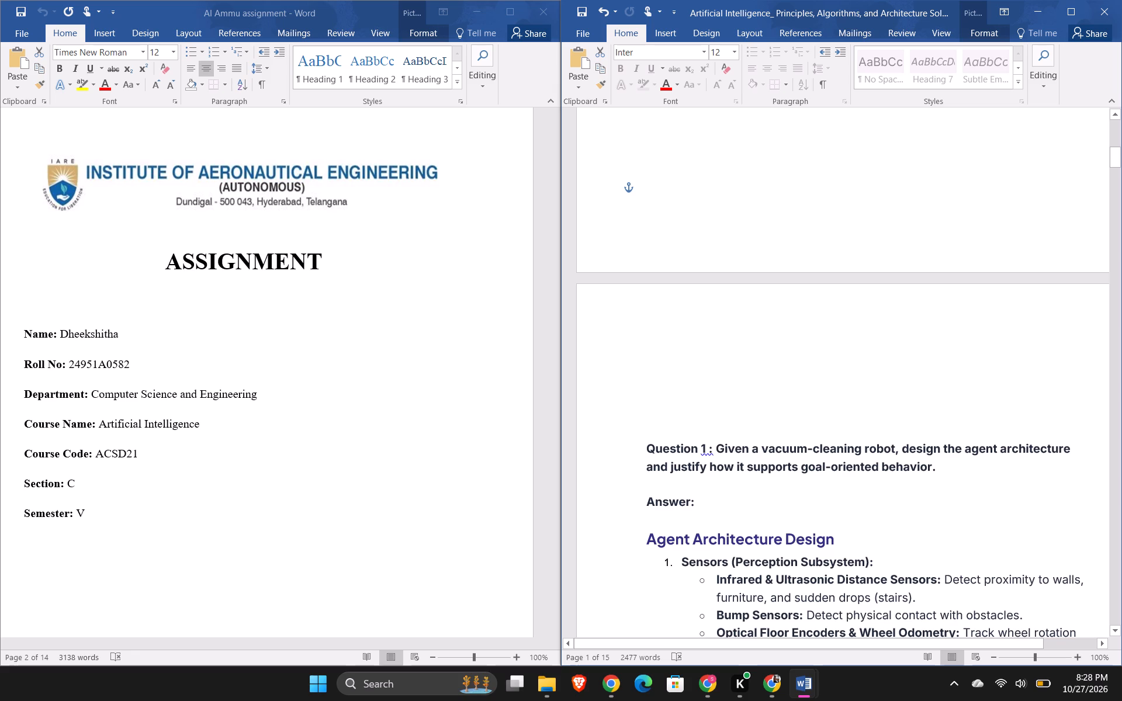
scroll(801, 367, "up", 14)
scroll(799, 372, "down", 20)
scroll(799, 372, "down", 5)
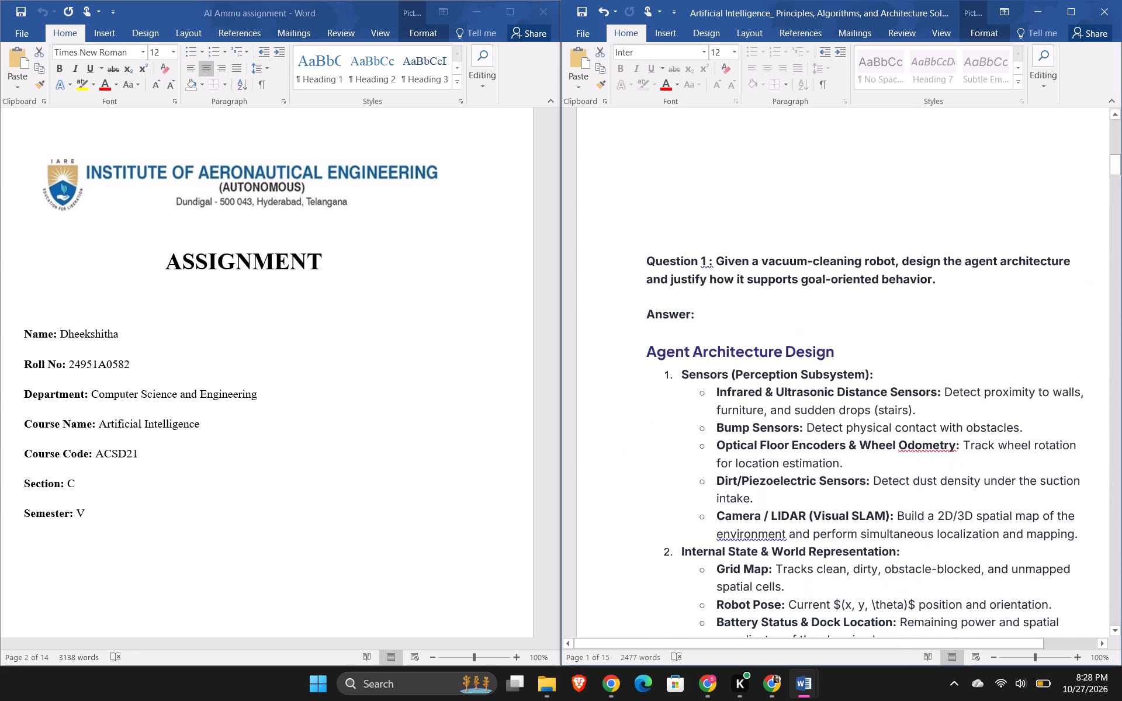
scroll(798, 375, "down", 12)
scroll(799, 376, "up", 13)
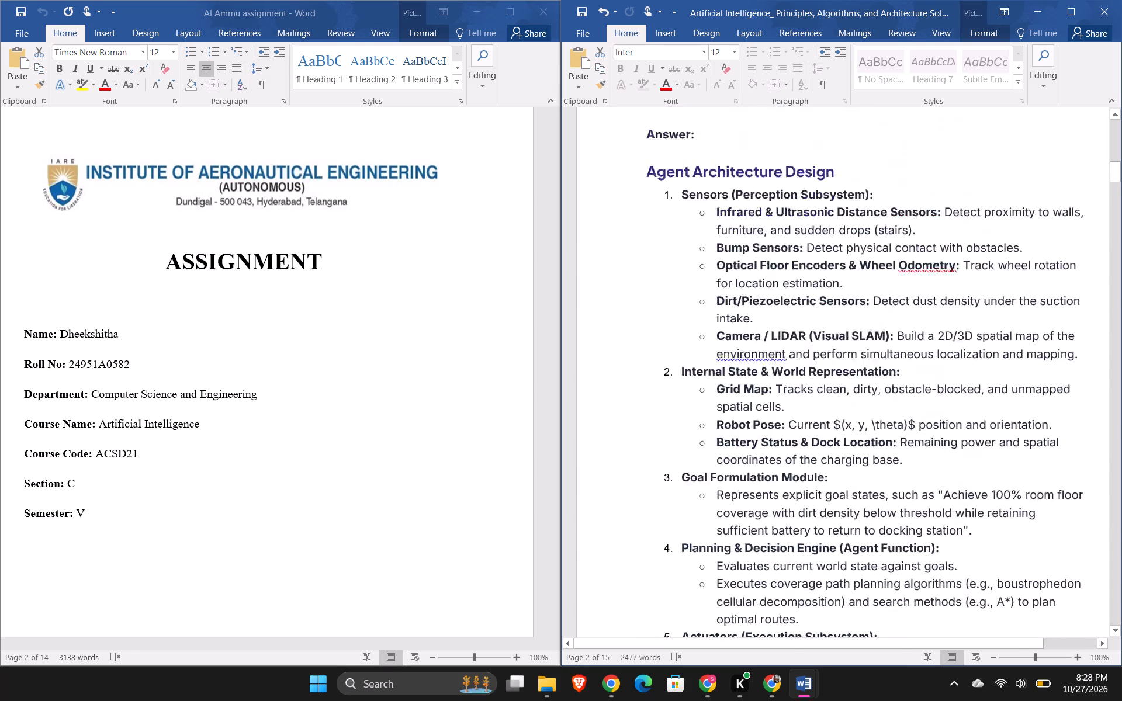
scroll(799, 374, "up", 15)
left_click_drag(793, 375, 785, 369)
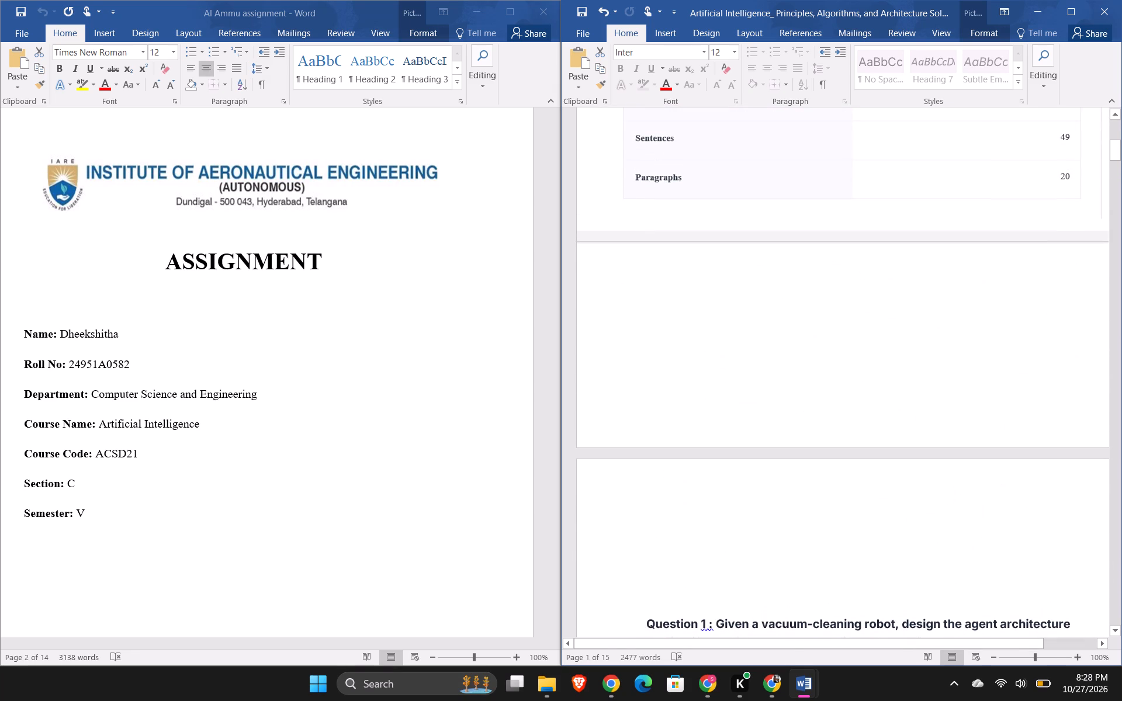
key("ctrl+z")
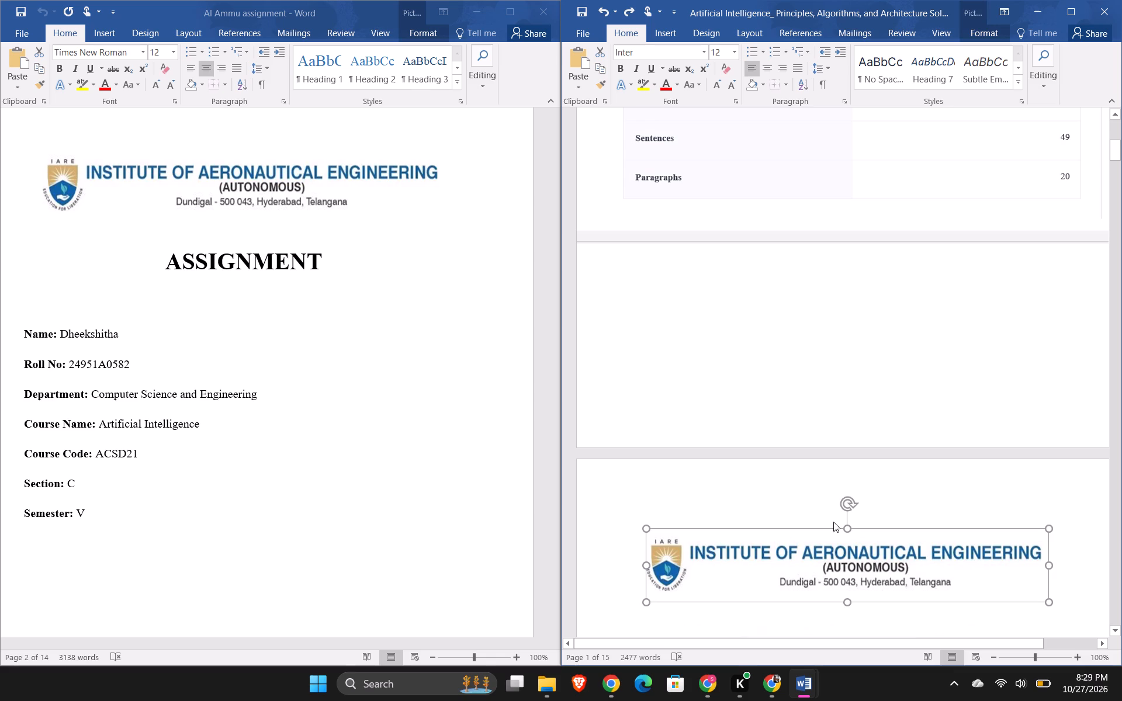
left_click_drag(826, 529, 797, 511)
Insert 32 blank lines below the institute banner so that Question 1 starts at the top of a new page.
scroll(857, 541, "down", 6)
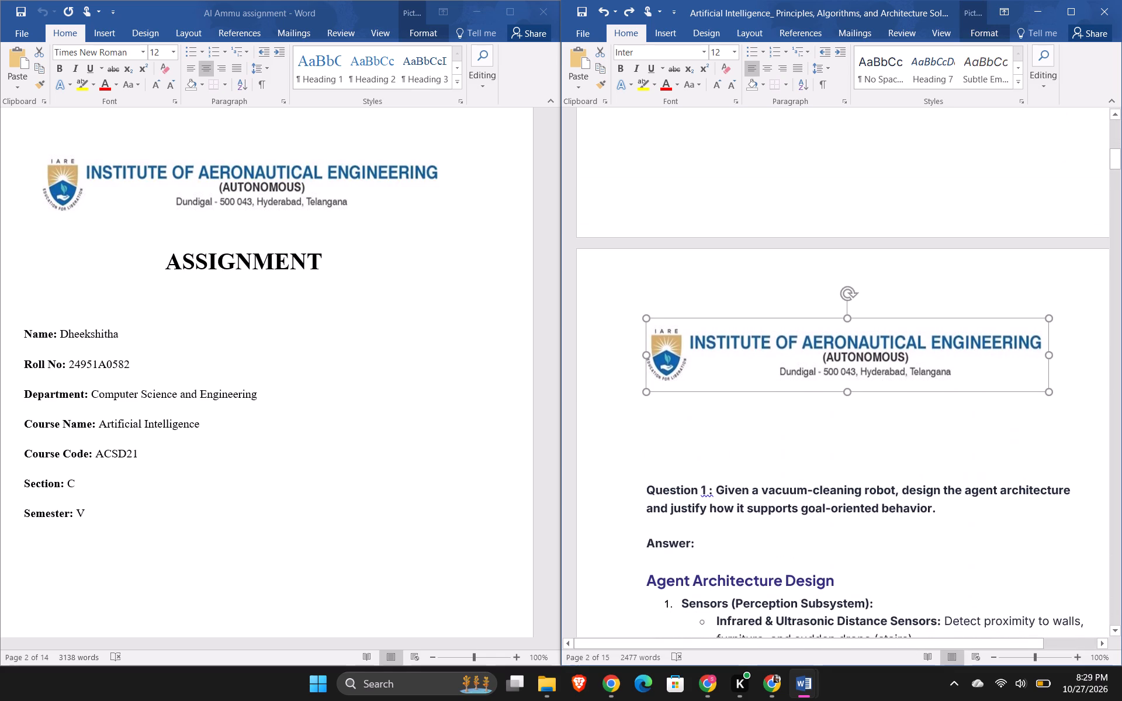
left_click(695, 418)
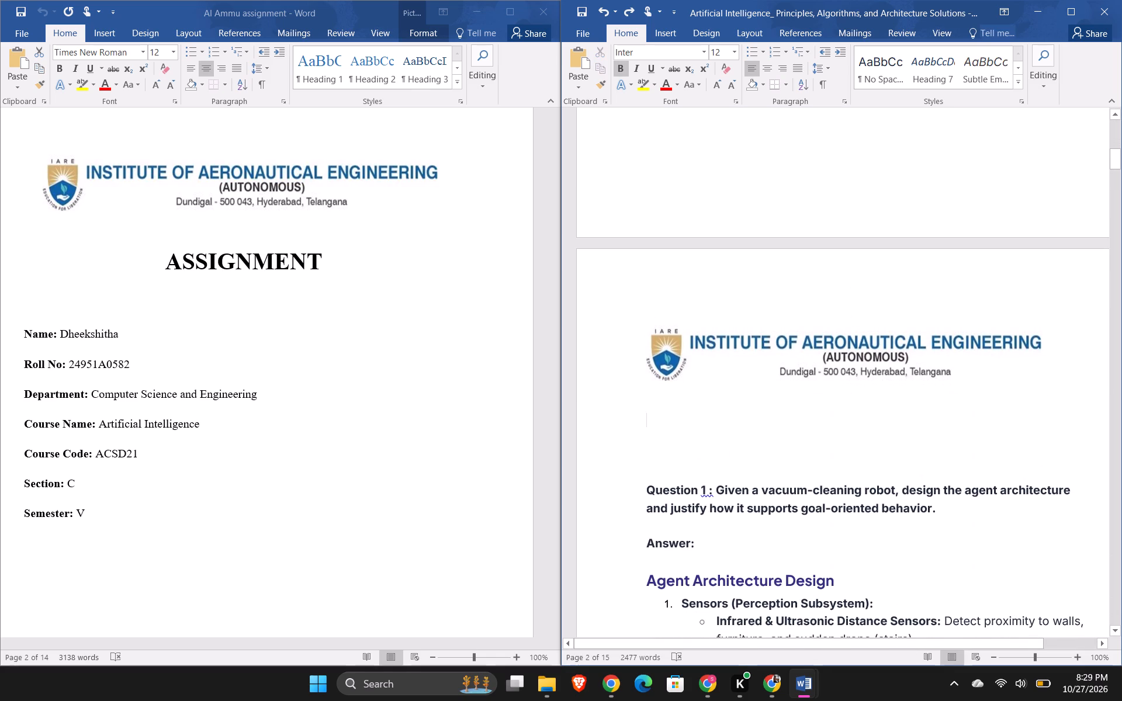
key("Return")
key("Return")
key("Return")
key("Return")
key("Return")
key("Return")
key("Return")
key("Return")
key("Return")
key("Return")
key("Return")
key("Return")
key("Return")
key("Return")
key("Return")
key("Return")
key("Return")
key("Return")
key("Return")
key("Return")
scroll(698, 425, "down", 5)
key("Return")
key("Return")
key("Return")
key("Return")
key("Return")
key("Return")
key("Return")
key("Return")
key("Return")
key("Return")
key("Return")
key("Return")
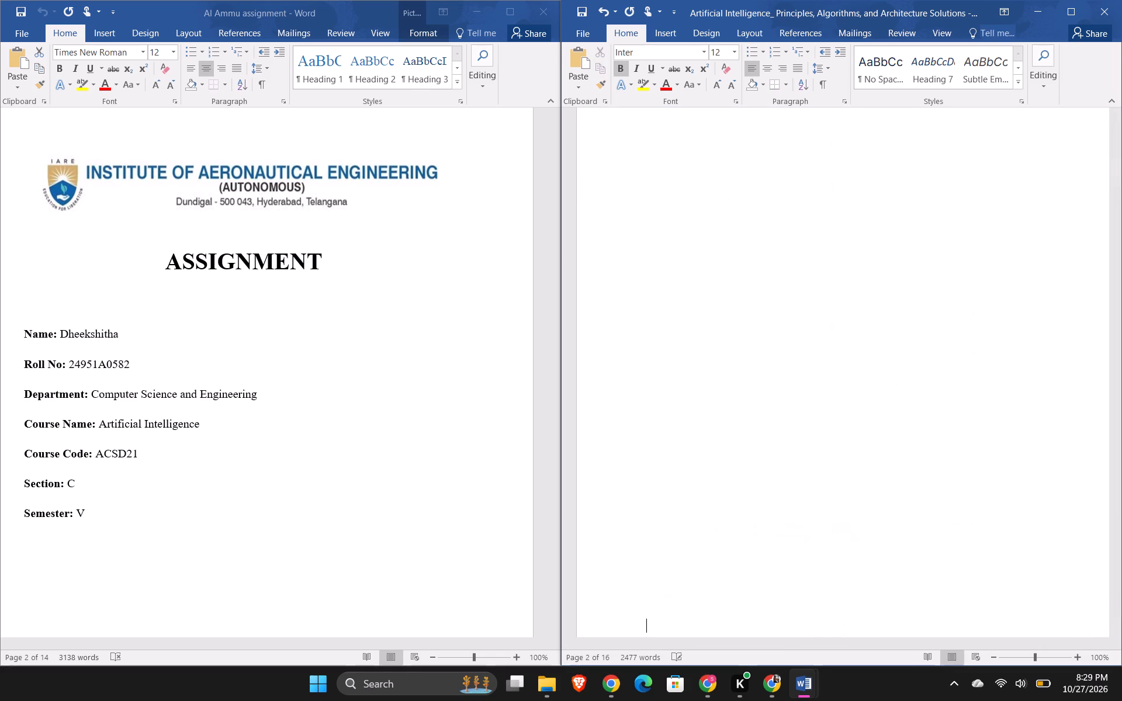
scroll(698, 425, "down", 6)
scroll(706, 216, "down", 5)
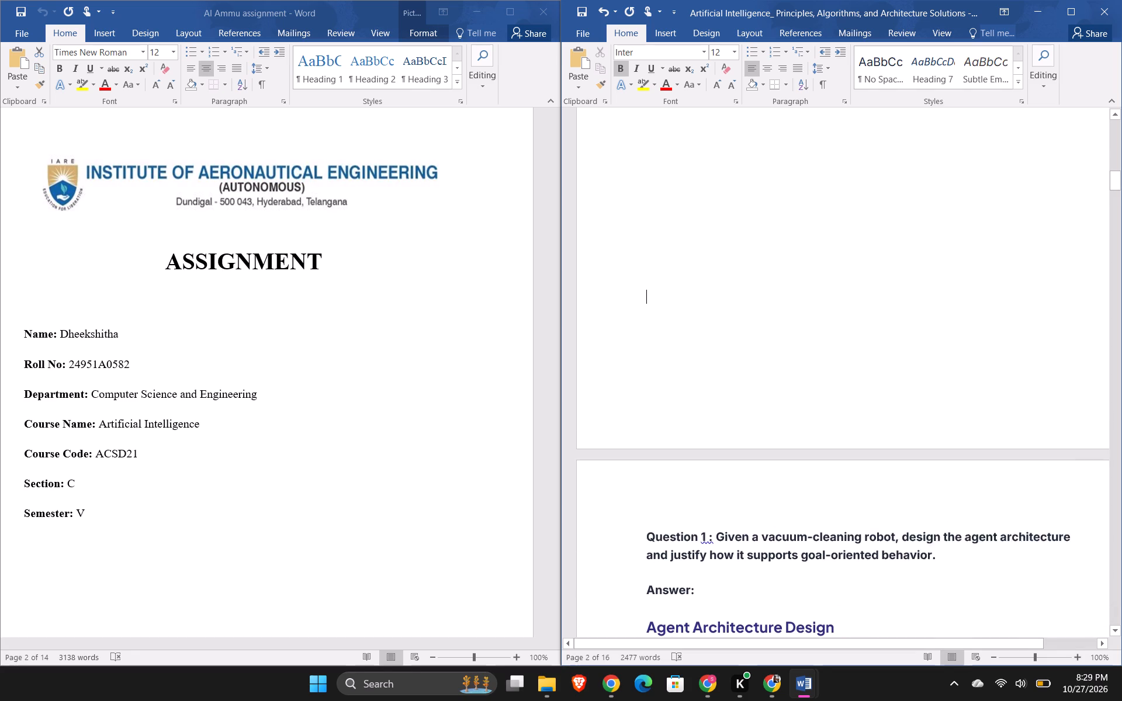
left_click(634, 459)
left_click(640, 460)
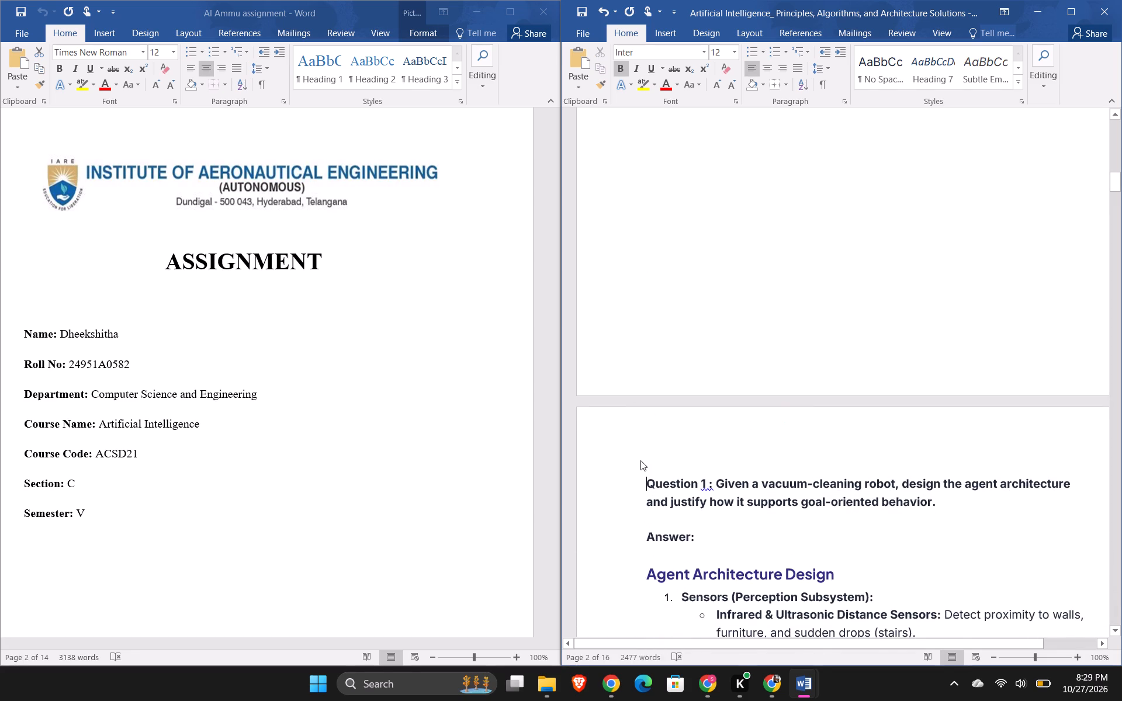
Copy the ASSIGNMENT heading from the AI Ammu assignment and paste it below the institute banner in the solutions document.
scroll(637, 457, "up", 6)
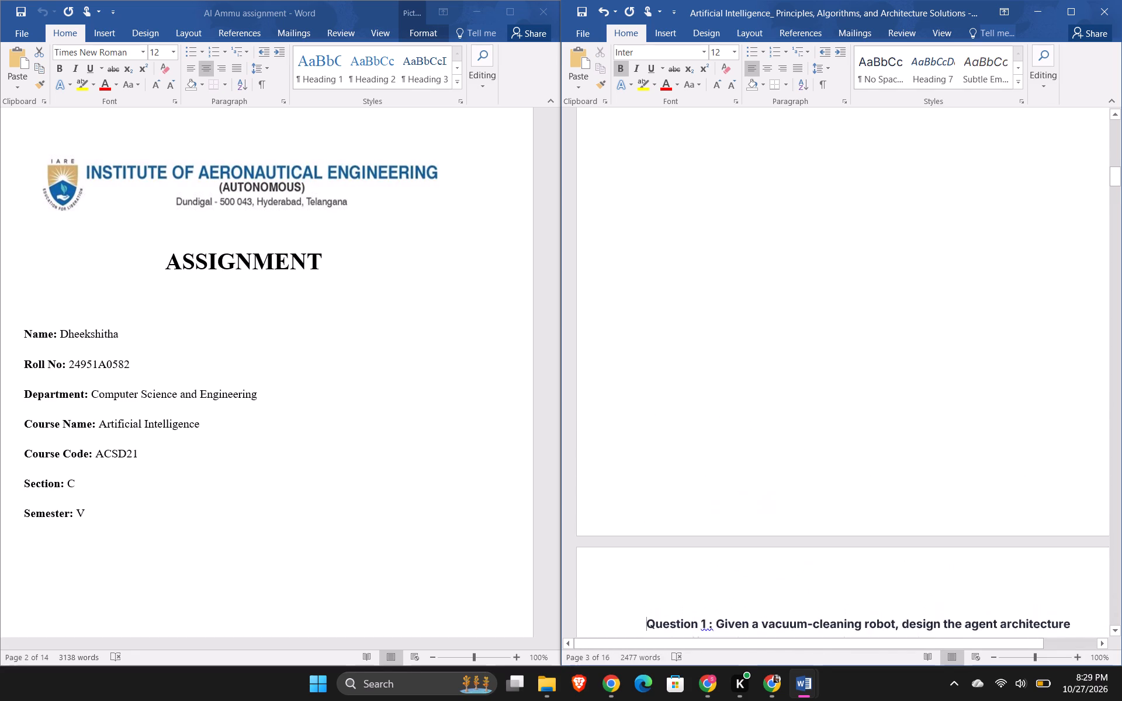
scroll(637, 457, "up", 8)
scroll(629, 452, "down", 3)
left_click(654, 221)
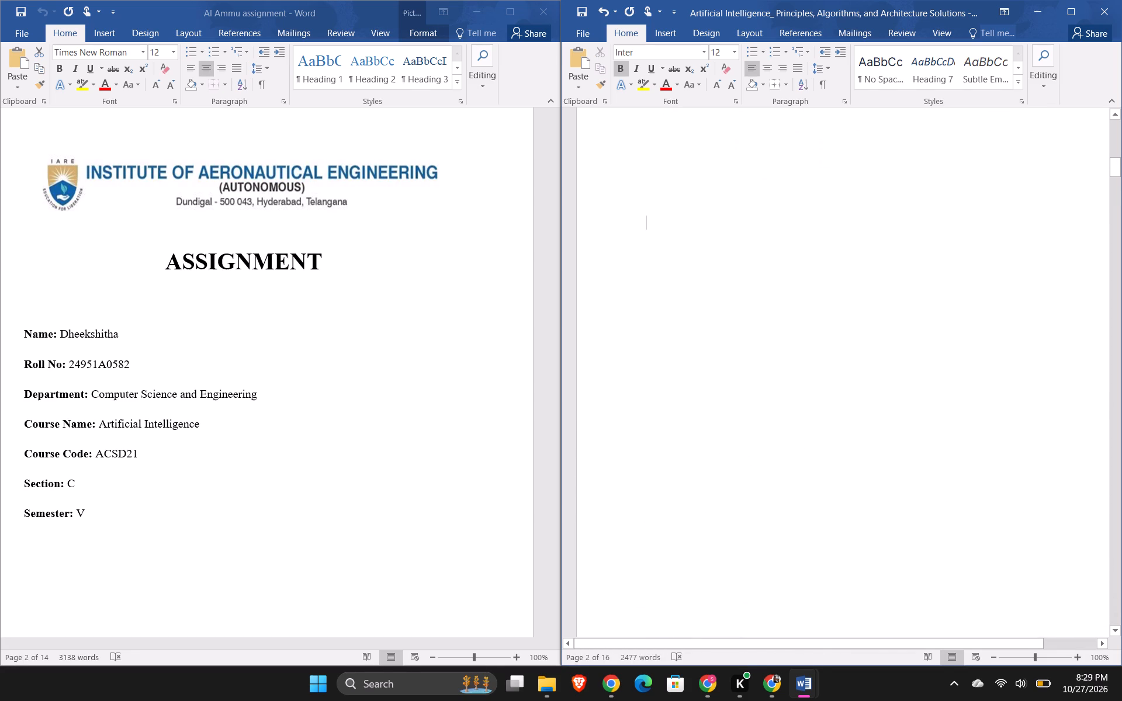
scroll(655, 223, "up", 4)
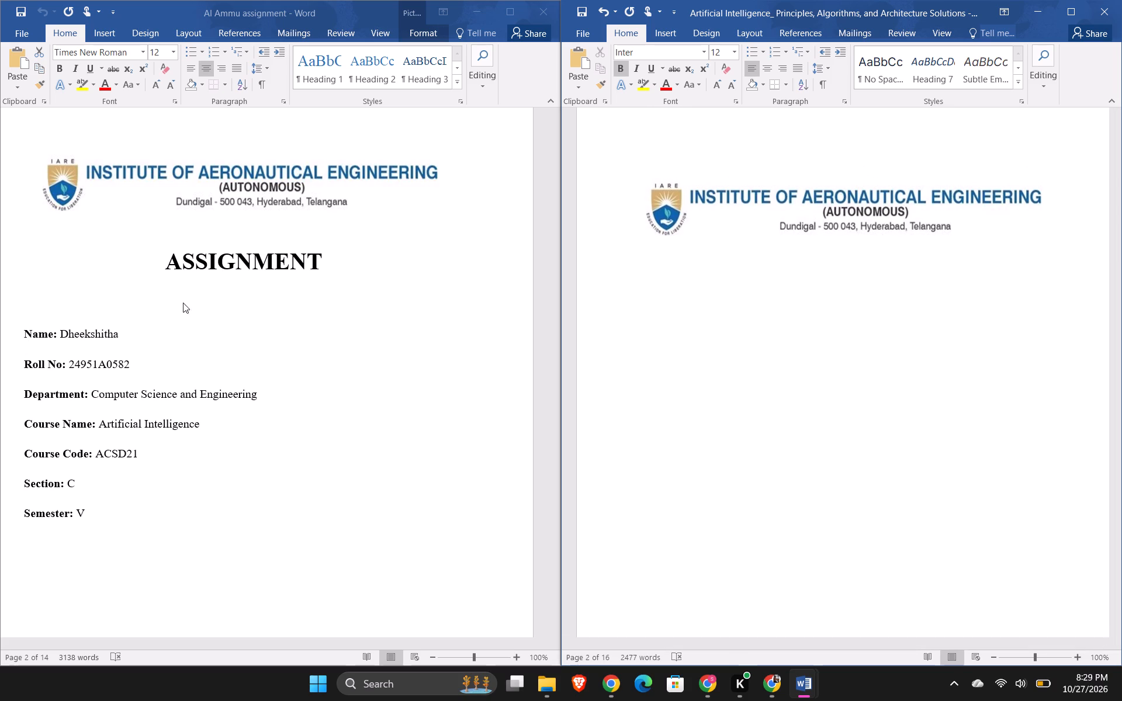
left_click(168, 254)
left_click(181, 250)
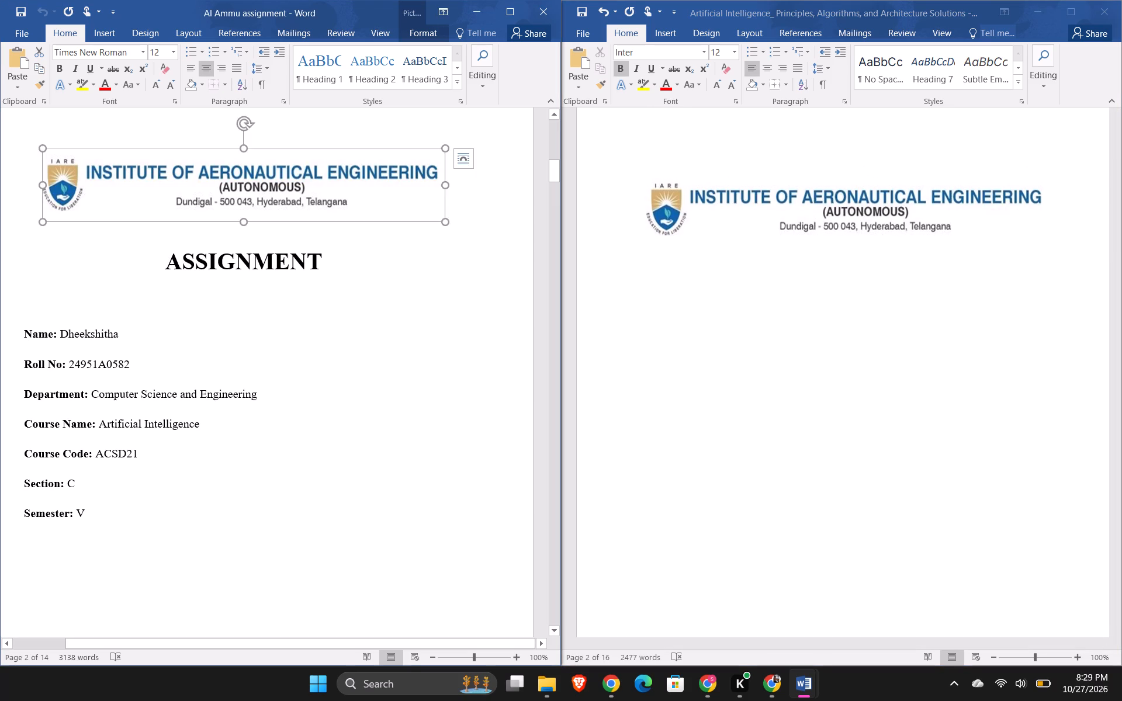
left_click_drag(169, 254, 332, 273)
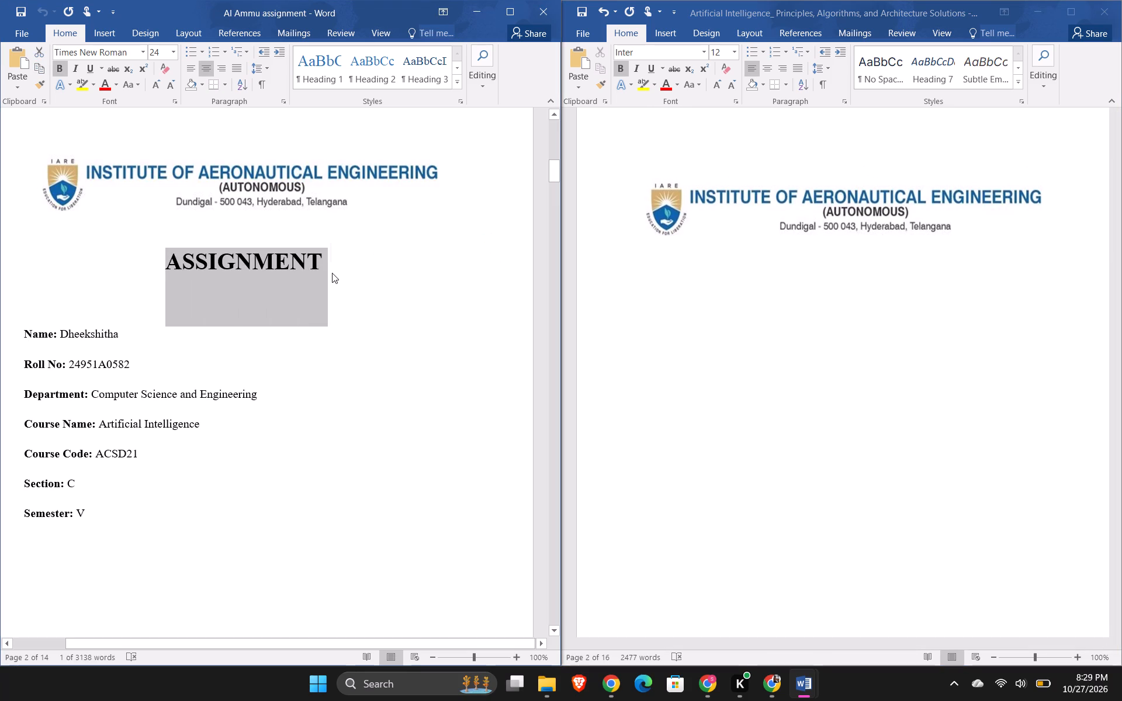
key("ctrl+c")
left_click(786, 277)
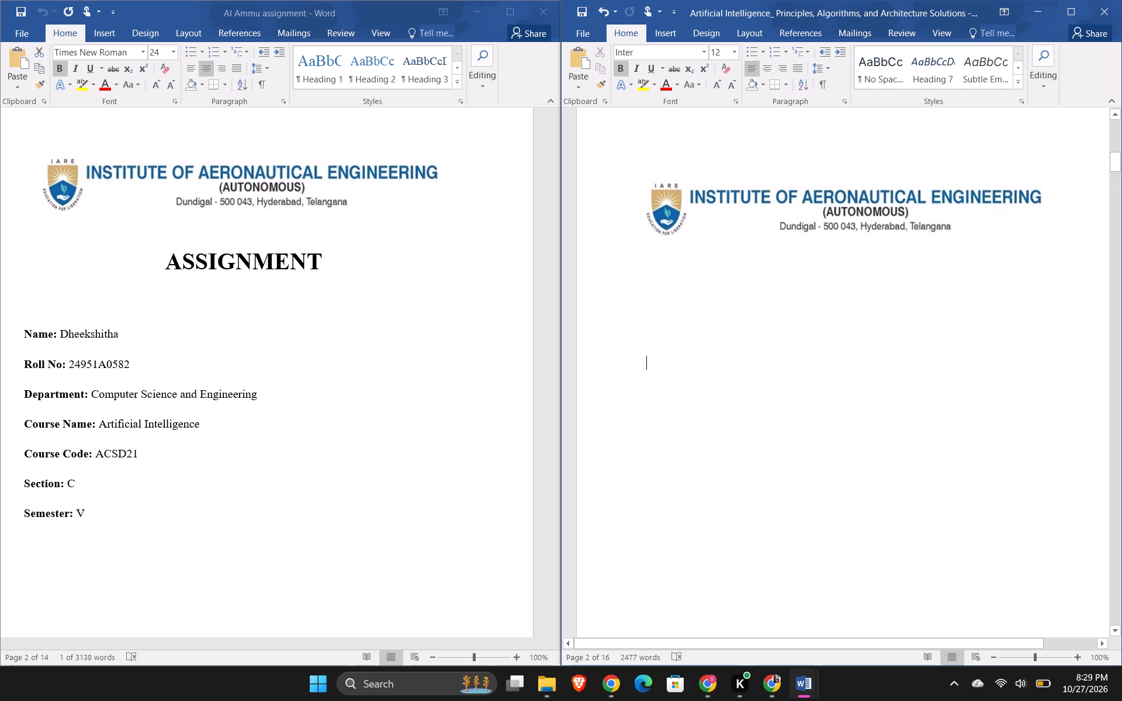
key("Tab")
left_click(770, 258)
key("Tab")
key("Tab")
key("Tab")
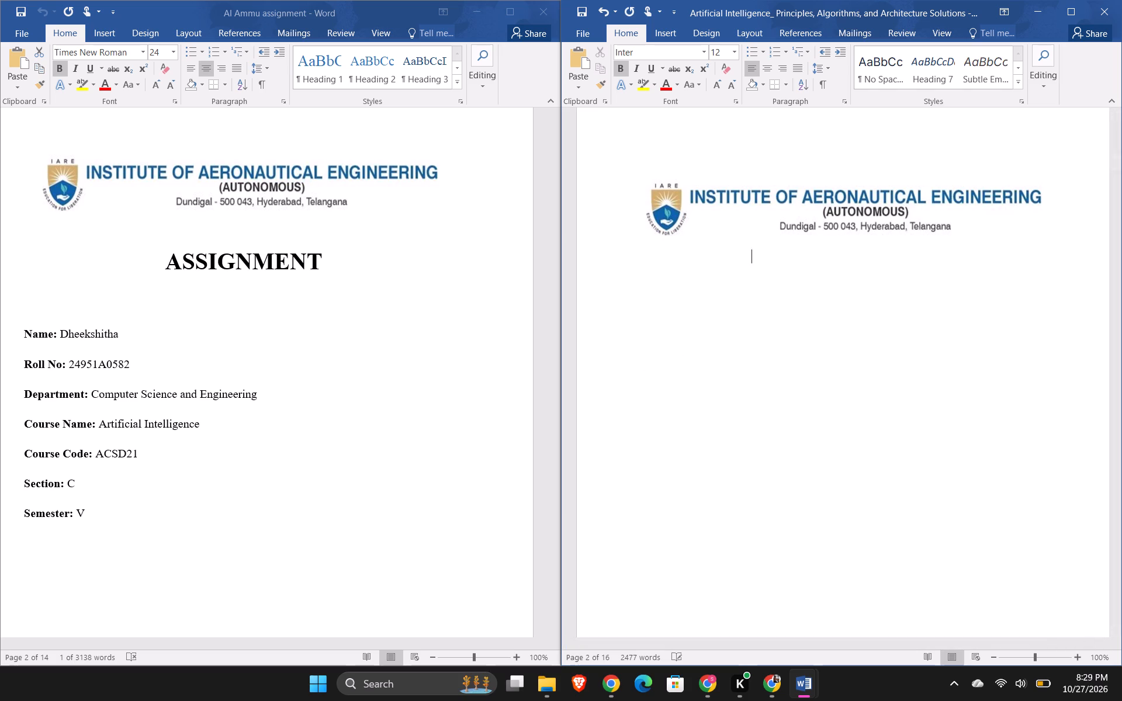
key("Tab")
key("Tab")
key("BackSpace")
key("BackSpace")
key("ctrl+v")
Remove the three tab indents in front of the pasted ASSIGNMENT heading to centre it on the page.
left_click(856, 305)
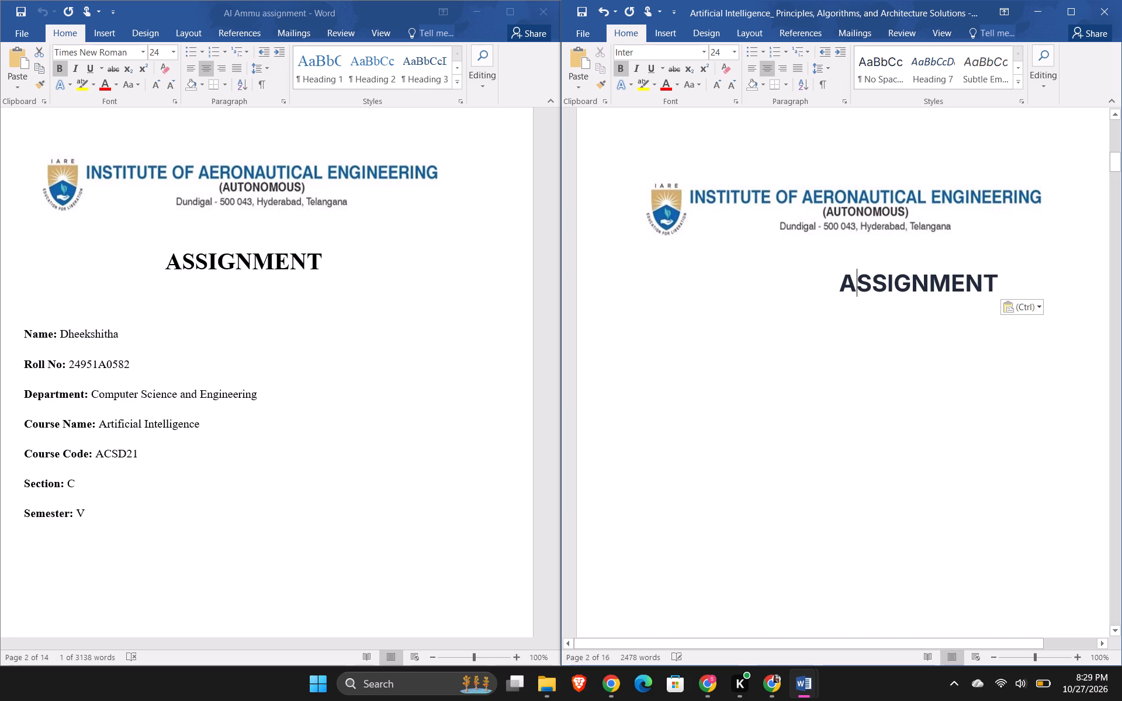
left_click(839, 283)
key("BackSpace")
key("BackSpace")
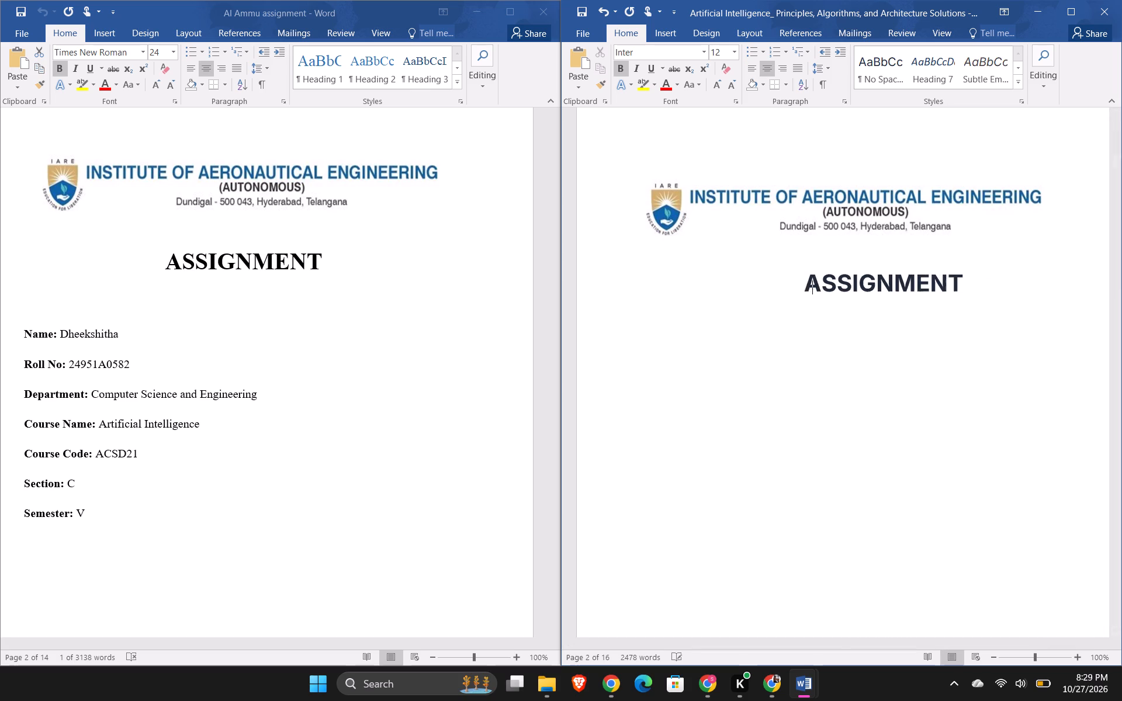
key("BackSpace")
Copy the student details block, from Name to Semester, from the AI Ammu assignment and paste it below the ASSIGNMENT heading.
scroll(843, 303, "down", 4)
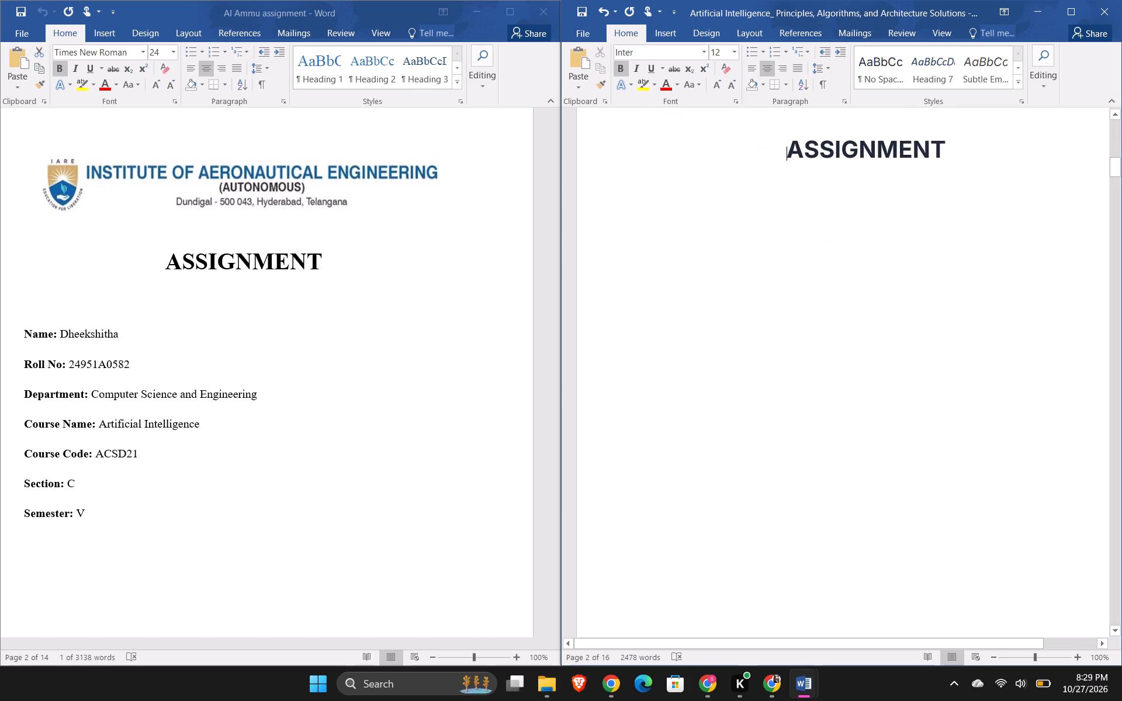
scroll(841, 410, "down", 3)
left_click(82, 511)
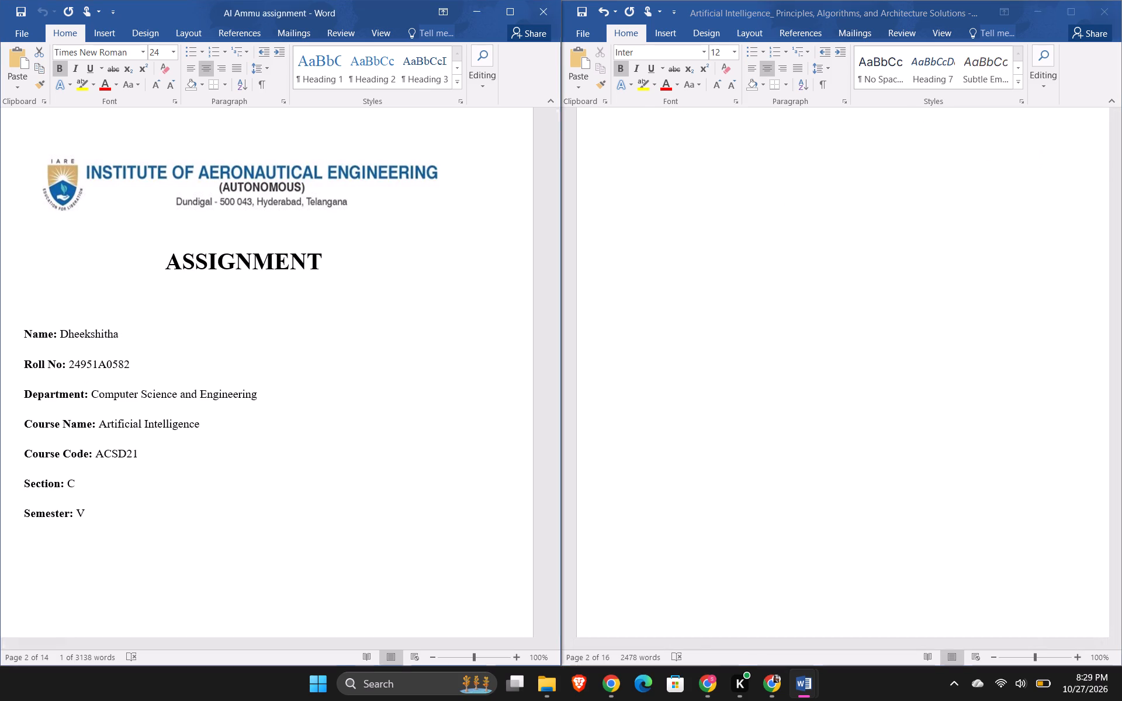
left_click_drag(92, 513, 36, 338)
right_click(37, 339)
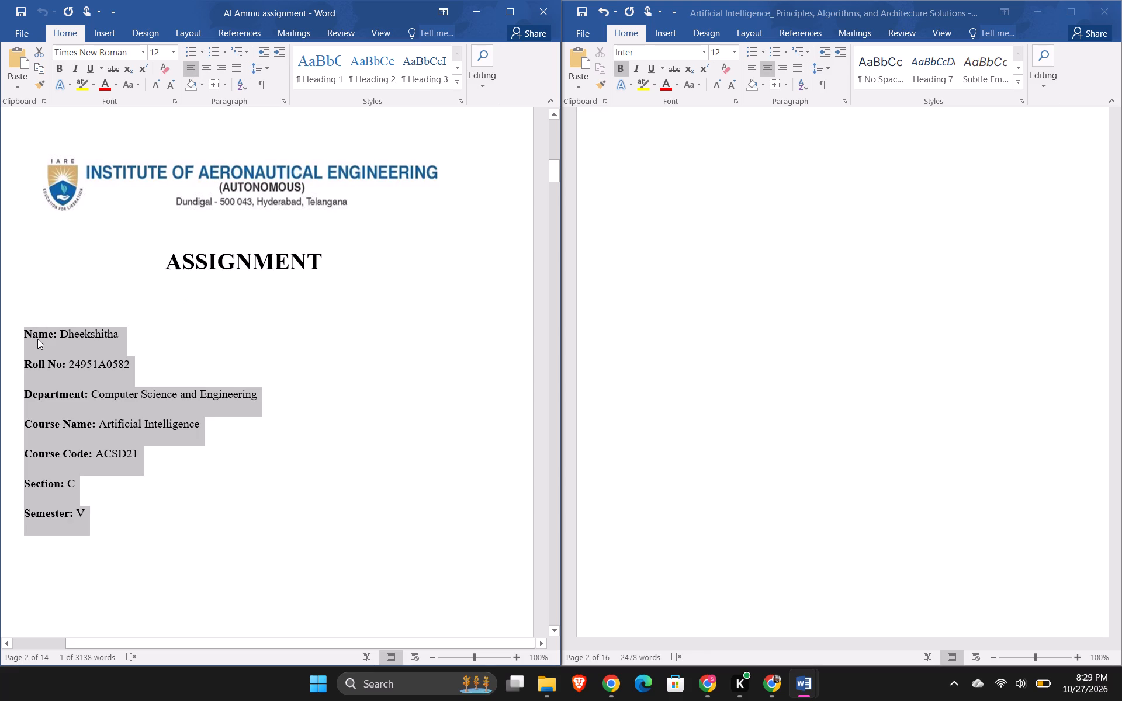
left_click(74, 362)
left_click(712, 202)
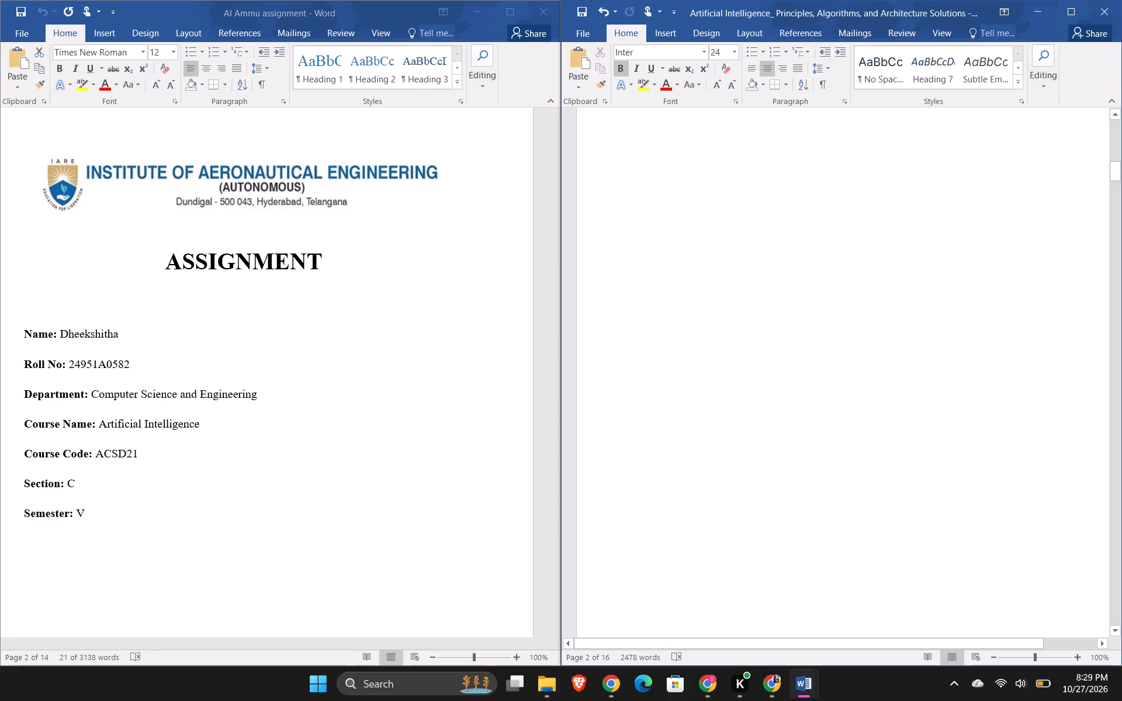
left_click(705, 211)
key("ctrl+v")
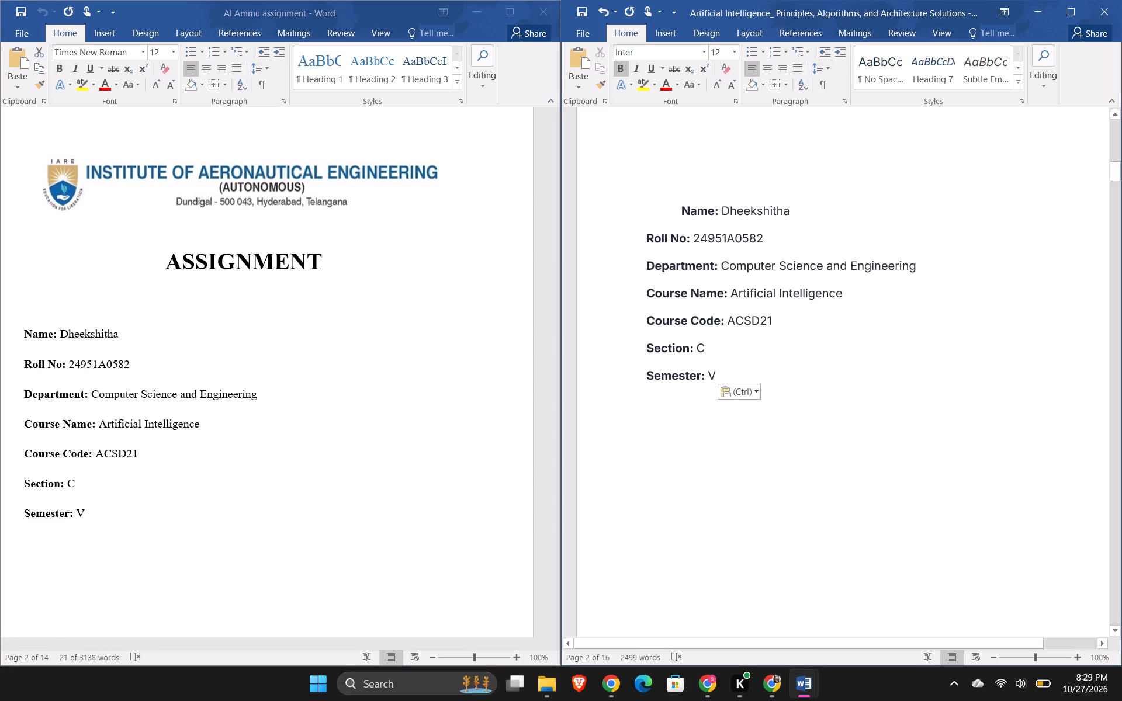
Remove the indent in front of the Name line so it aligns with the other student details.
left_click(678, 211)
key("BackSpace")
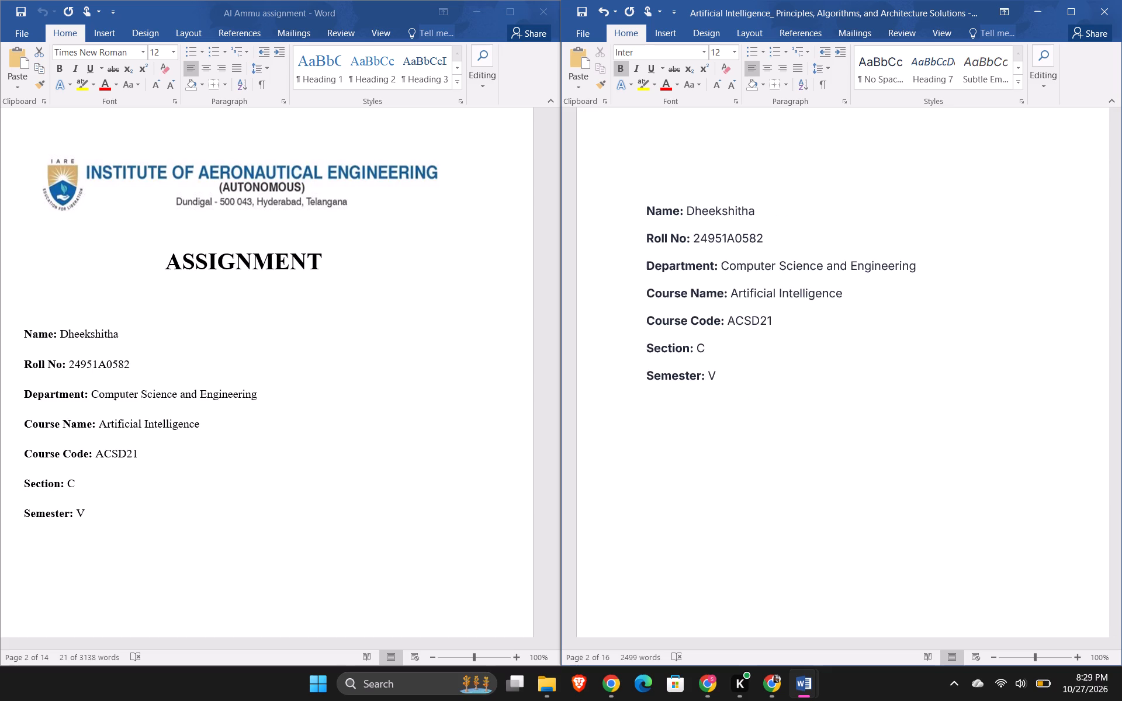
Delete five blank lines between the ASSIGNMENT heading and the student details block, keeping the heading text intact.
scroll(681, 211, "up", 6)
scroll(681, 213, "down", 2)
left_click(657, 261)
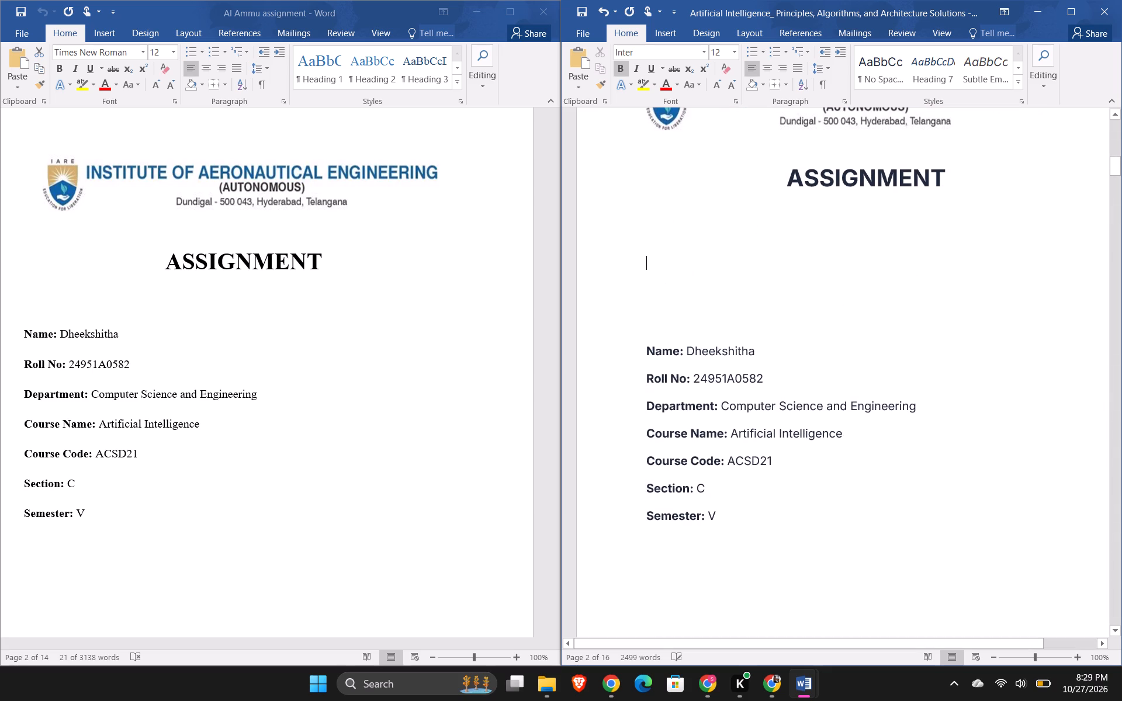
key("BackSpace")
key("BackSpace")
key("BackSpace")
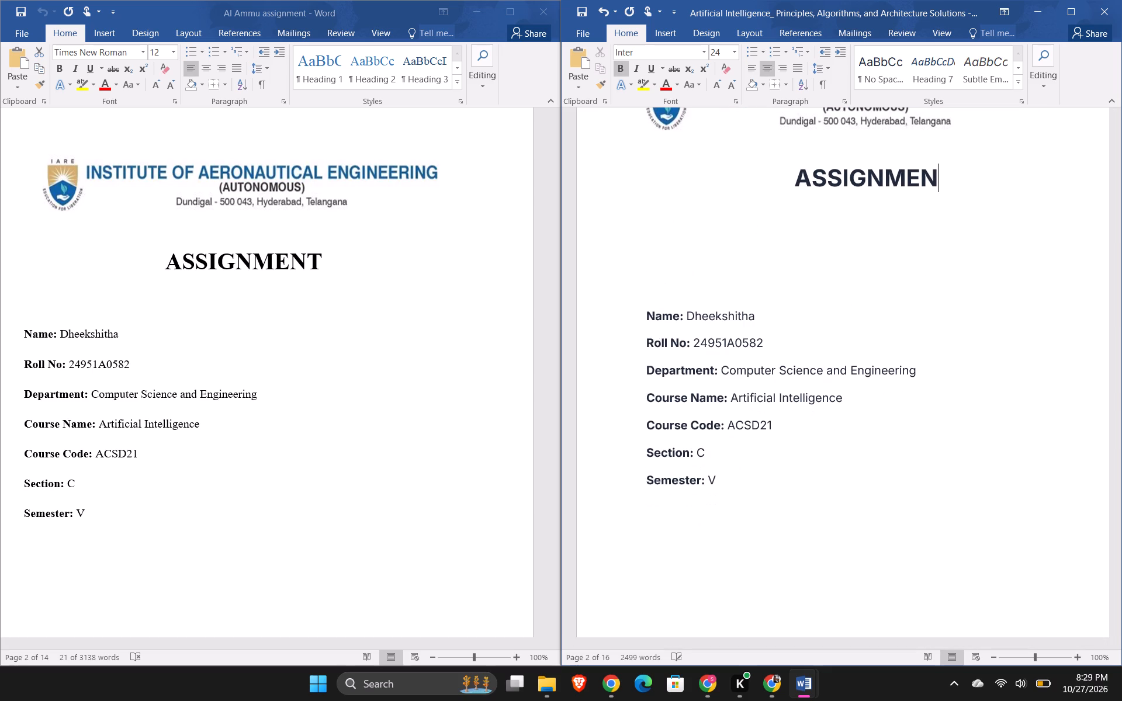
key("ctrl+z")
left_click(667, 299)
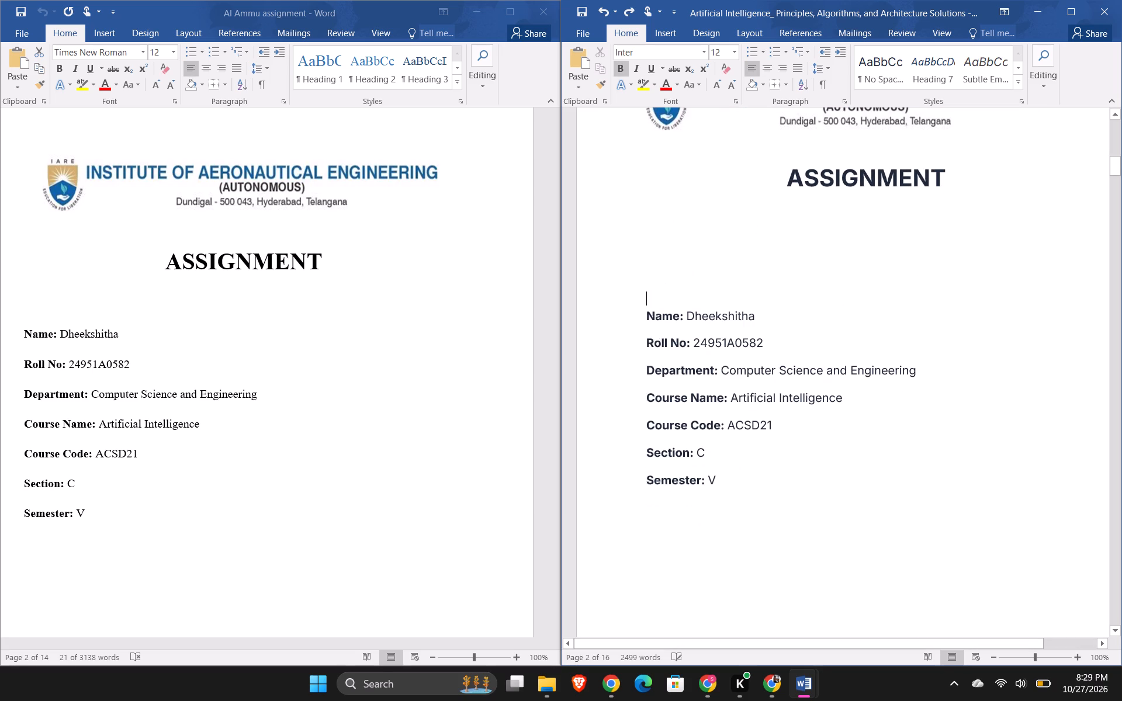
key("BackSpace")
key("BackSpace")
key("BackSpace")
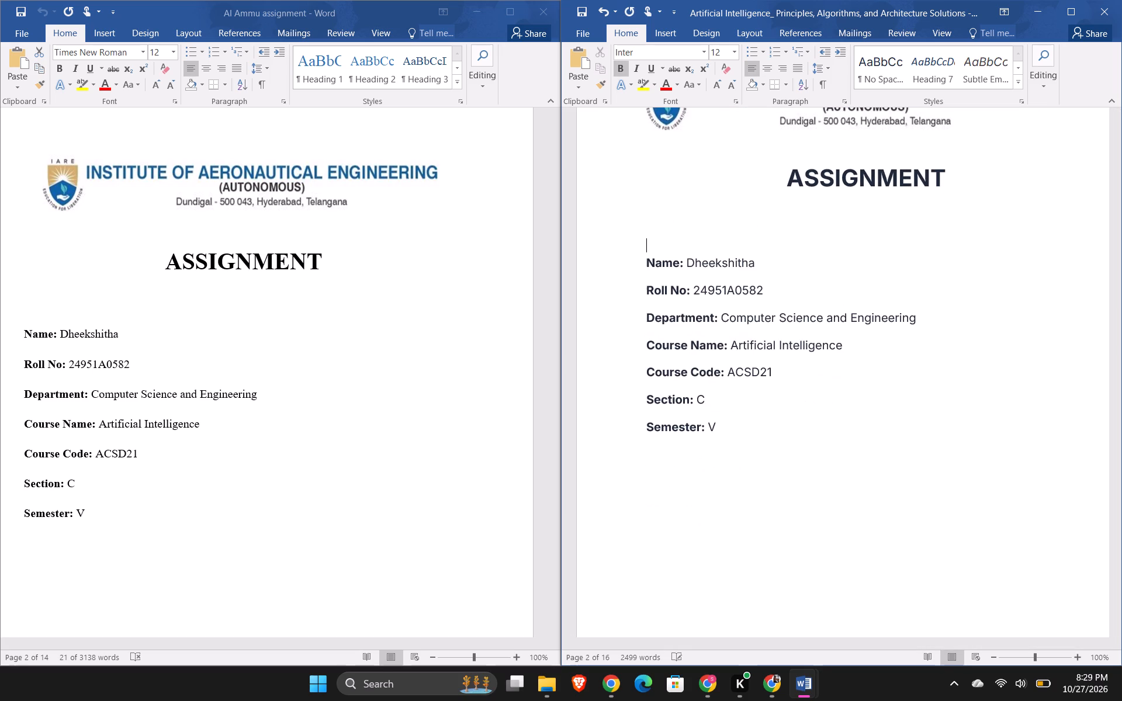
Replace the copied student's name on the Name line with this assignment's own student name, written with a leading initial.
left_click(764, 270)
key("BackSpace")
key("BackSpace")
key("BackSpace")
key("BackSpace")
key("BackSpace")
key("BackSpace")
key("BackSpace")
key("BackSpace")
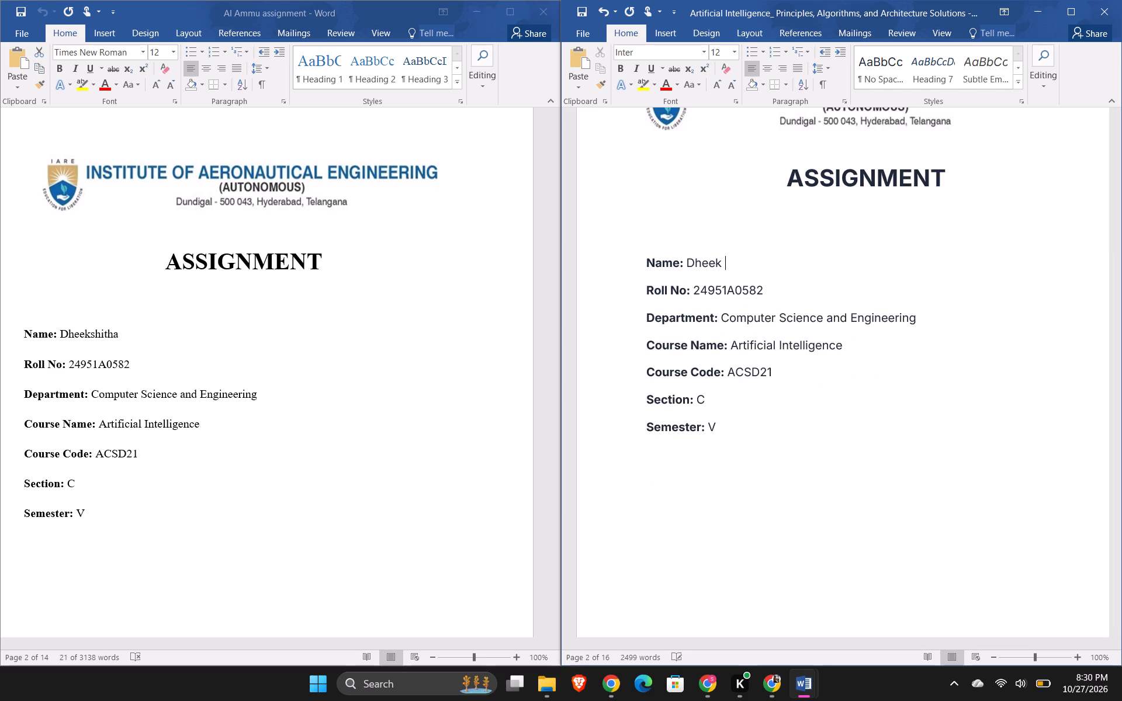
key("BackSpace")
key("BackSpace")
key("BackSpace")
key("BackSpace")
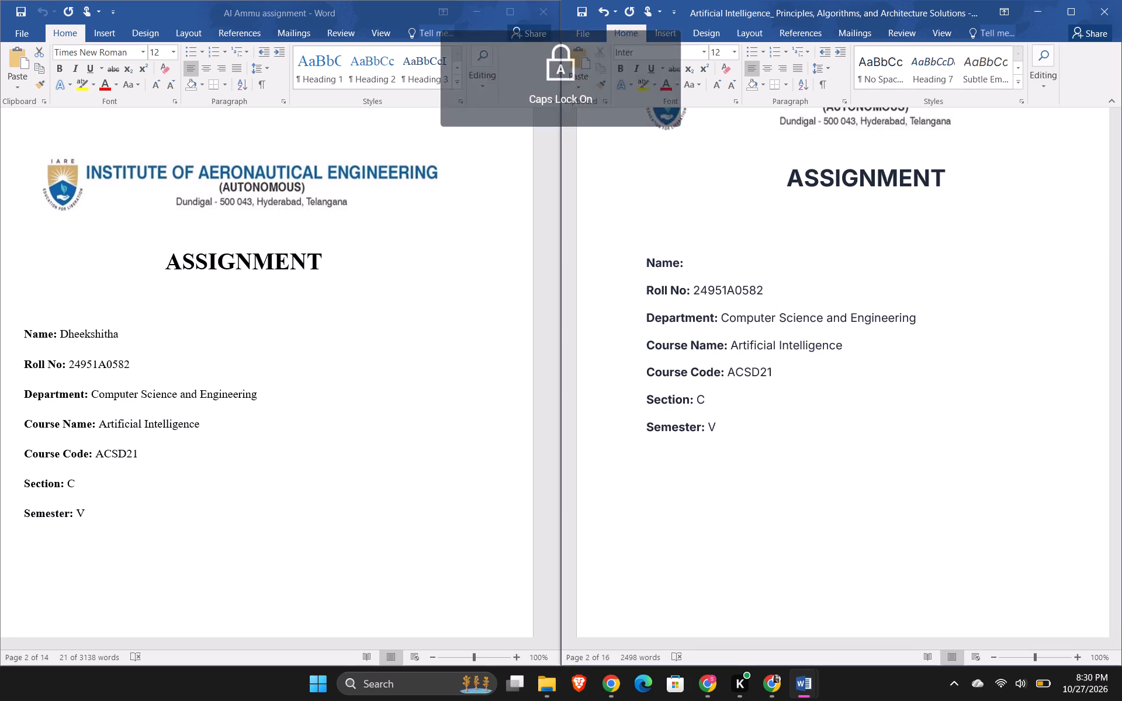
key("c")
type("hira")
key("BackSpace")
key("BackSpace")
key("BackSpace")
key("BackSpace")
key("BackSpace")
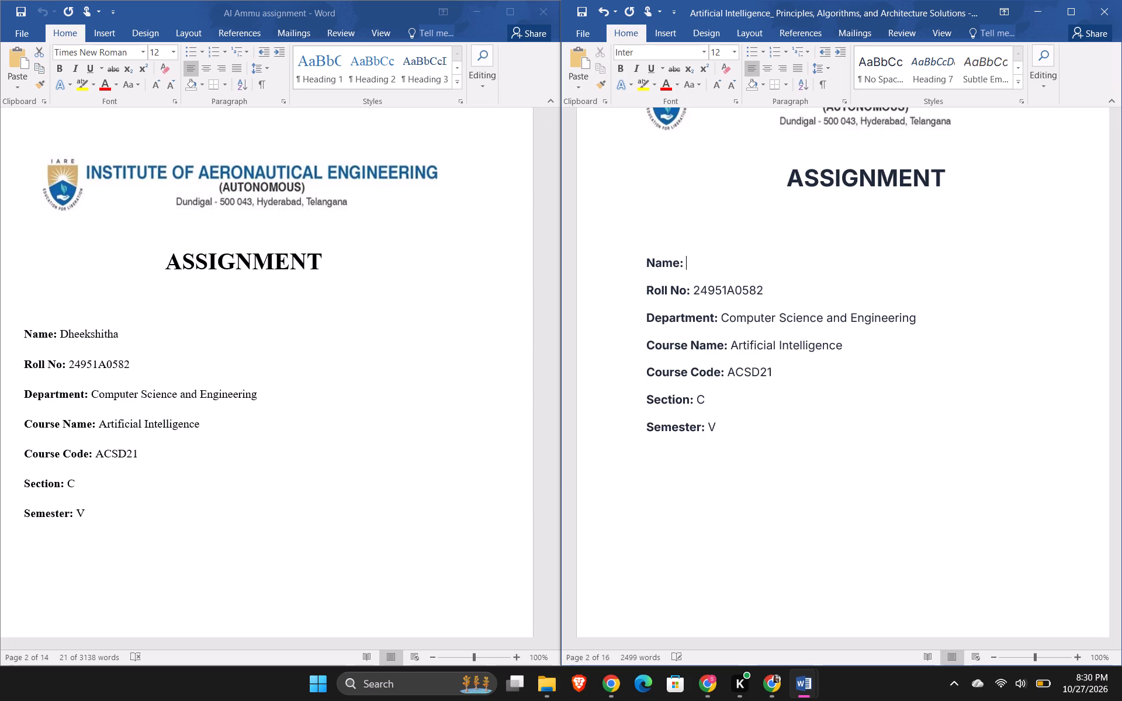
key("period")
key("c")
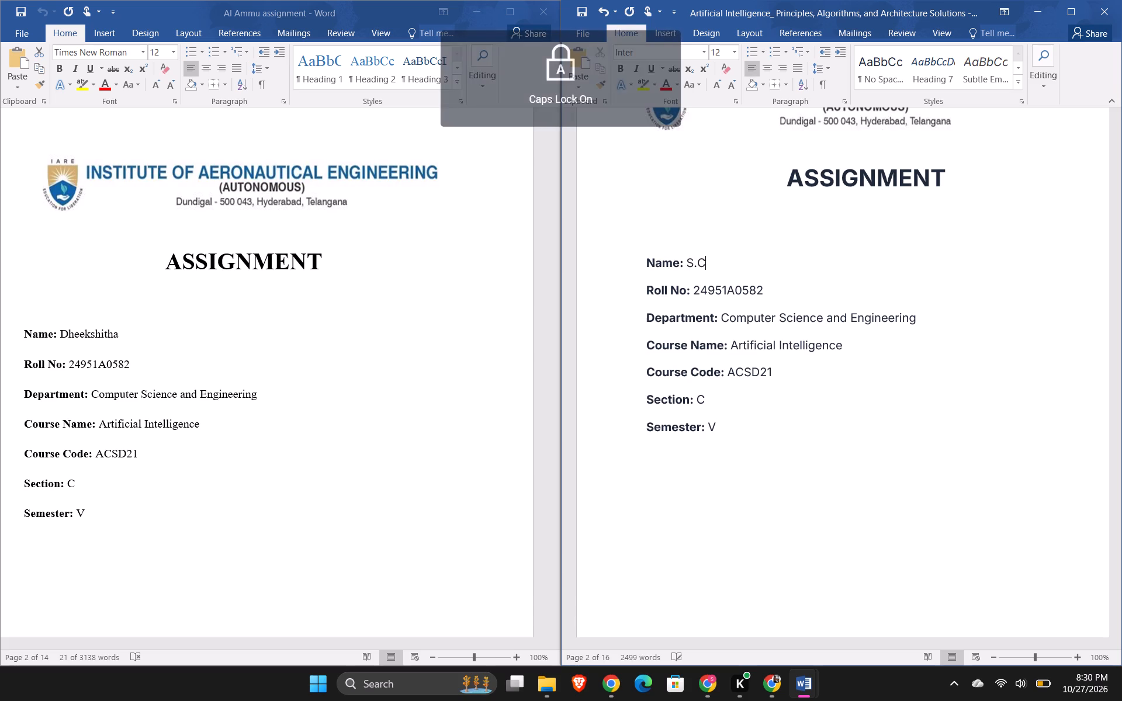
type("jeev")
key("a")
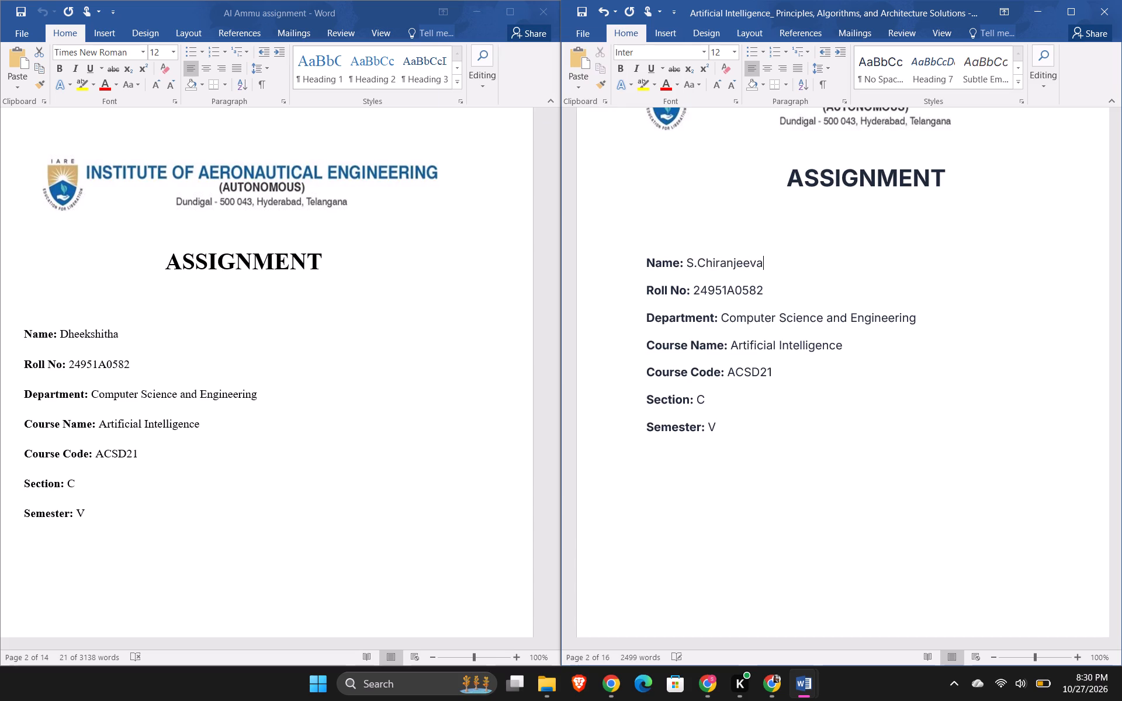
Replace the last two digits of the Roll No with those of this assignment's own student.
left_click(767, 289)
key("BackSpace")
key("BackSpace")
type("73")
Save the solutions document as a Word document named AI assignment doc in the chiruu aat 5th sem folder on drive E.
scroll(767, 289, "down", 1)
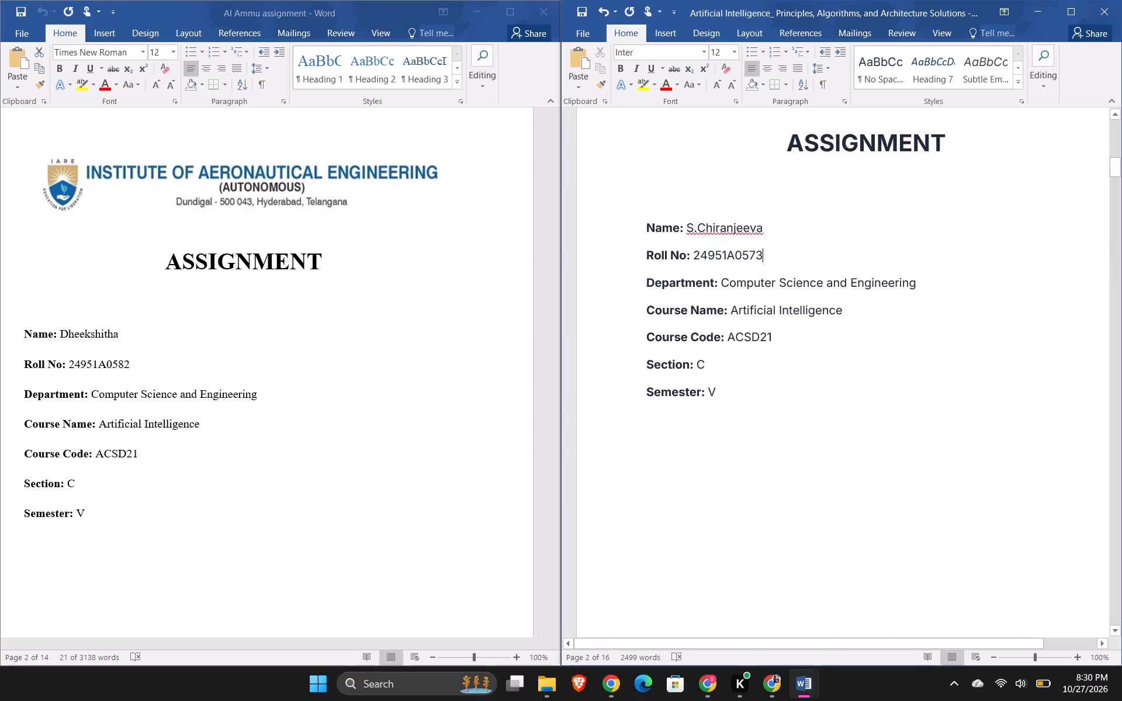
left_click(579, 30)
left_click(611, 164)
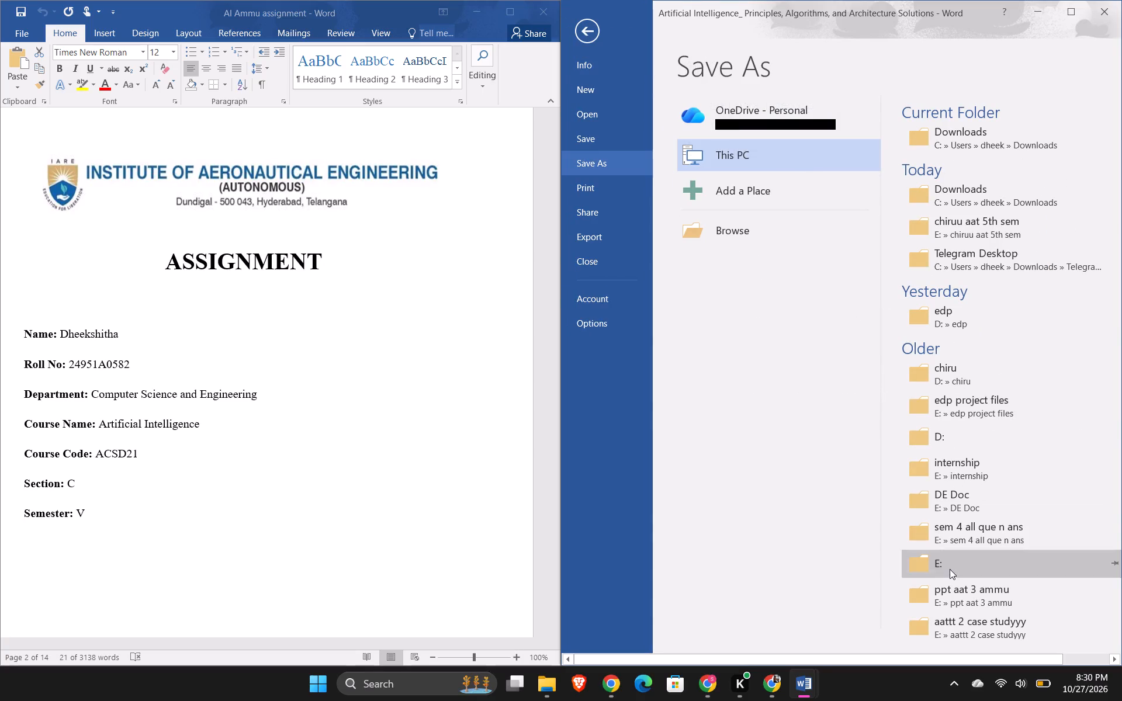
left_click(950, 569)
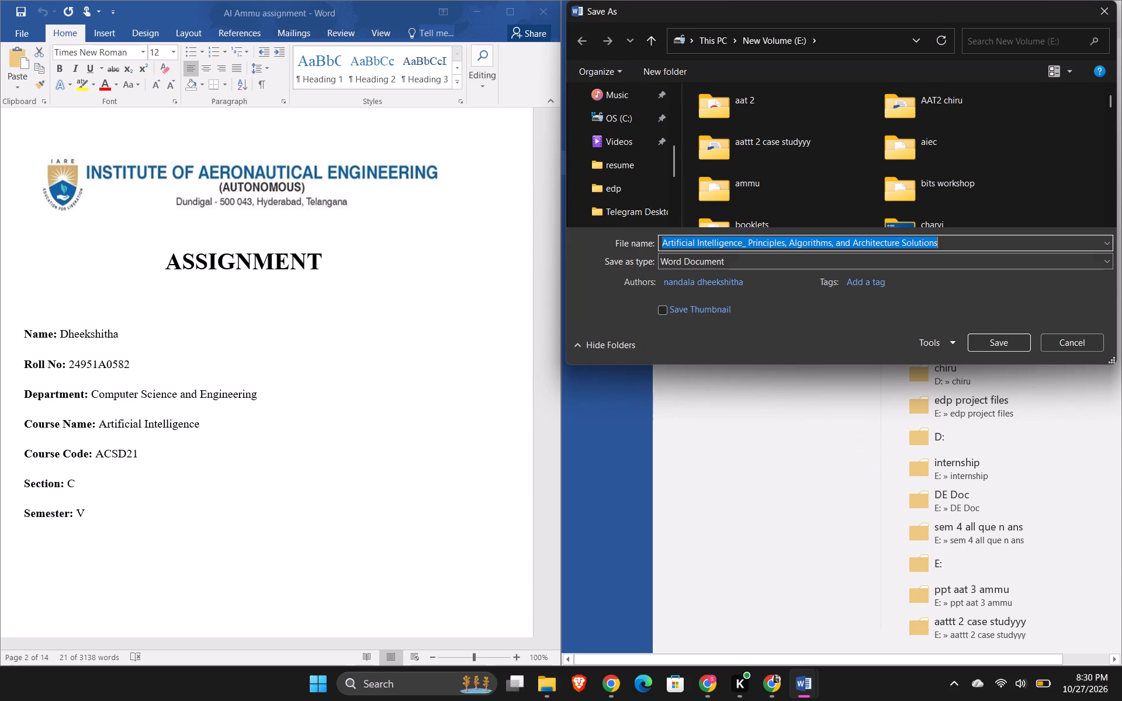
key("BackSpace")
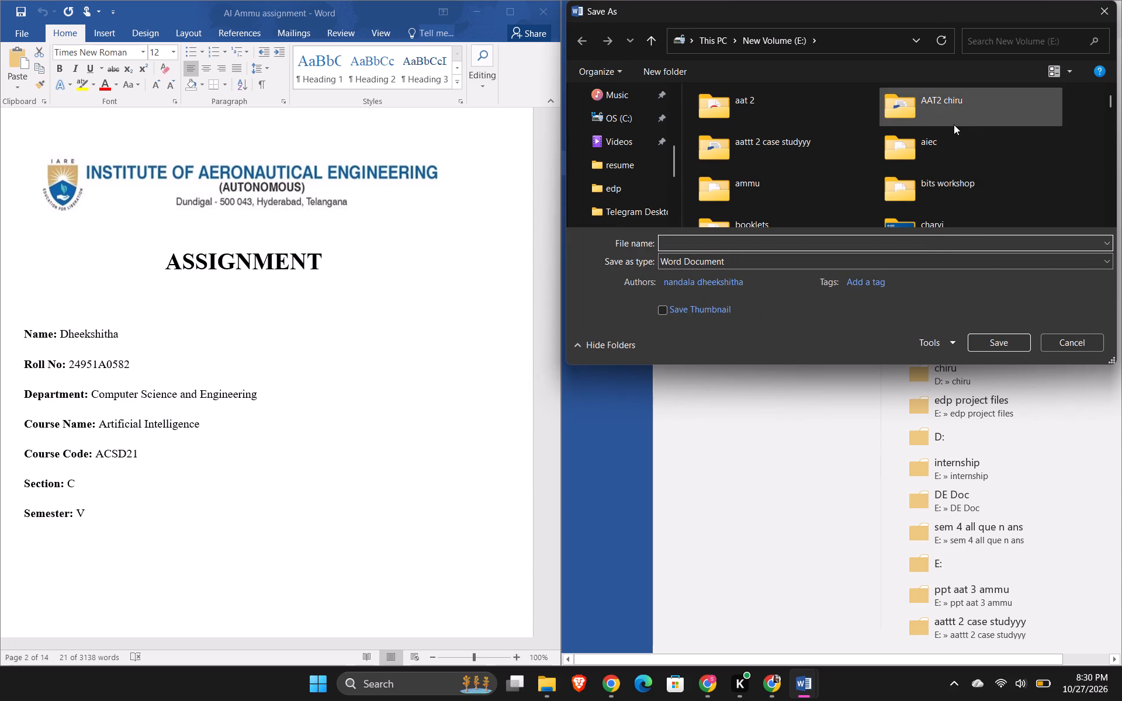
left_click(982, 41)
type("chiru")
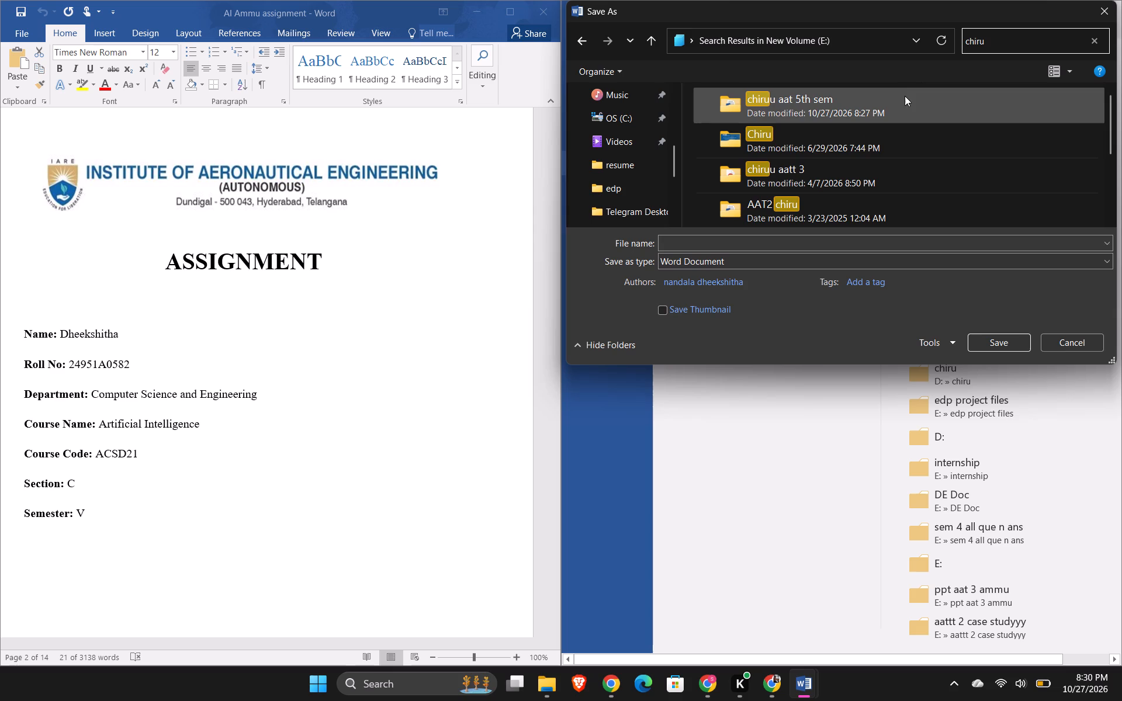
double_click(888, 110)
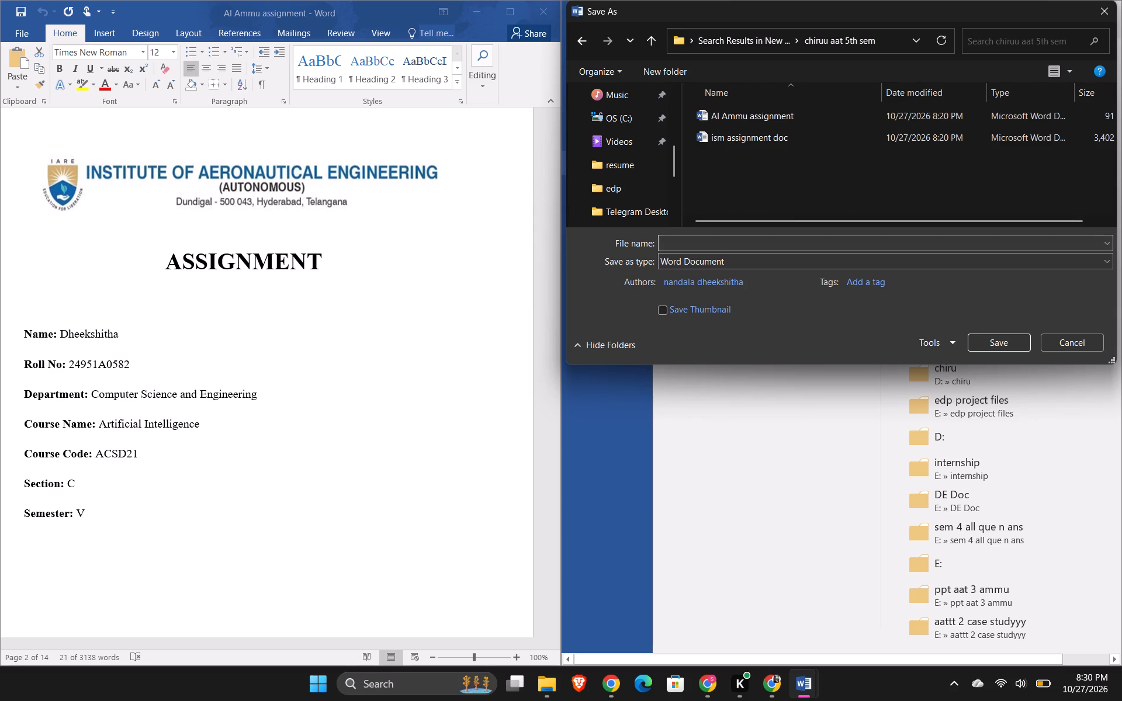
left_click(764, 243)
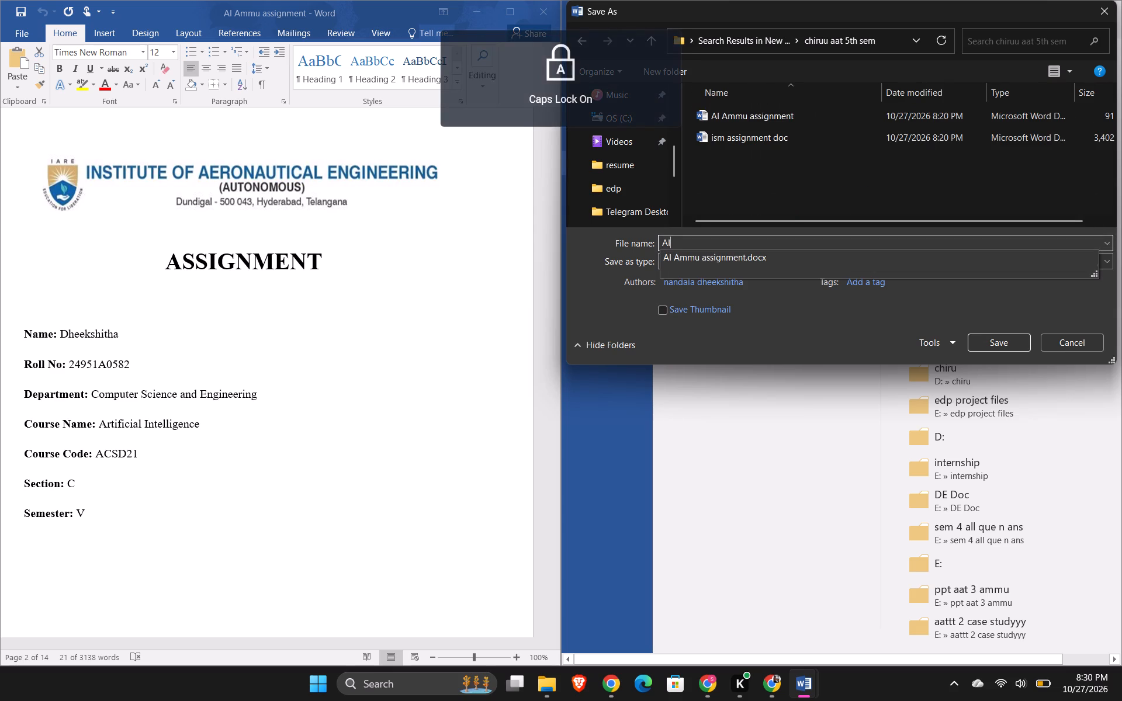
key("space")
type("ass")
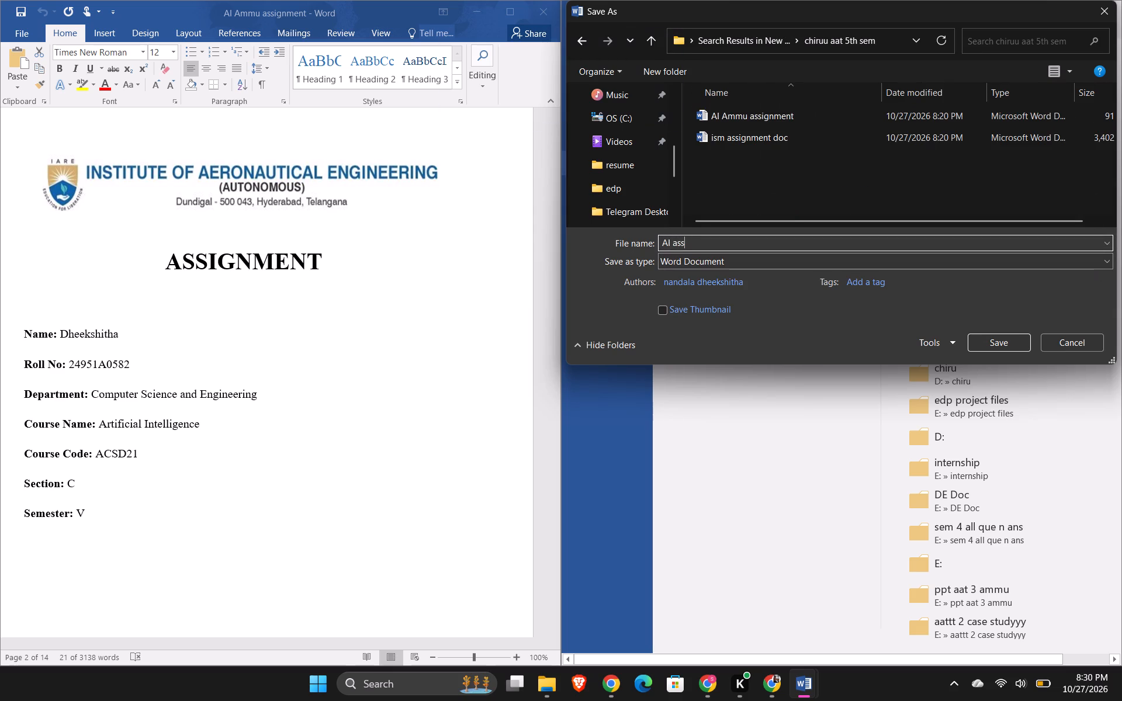
type("ig")
type("nment")
key("space")
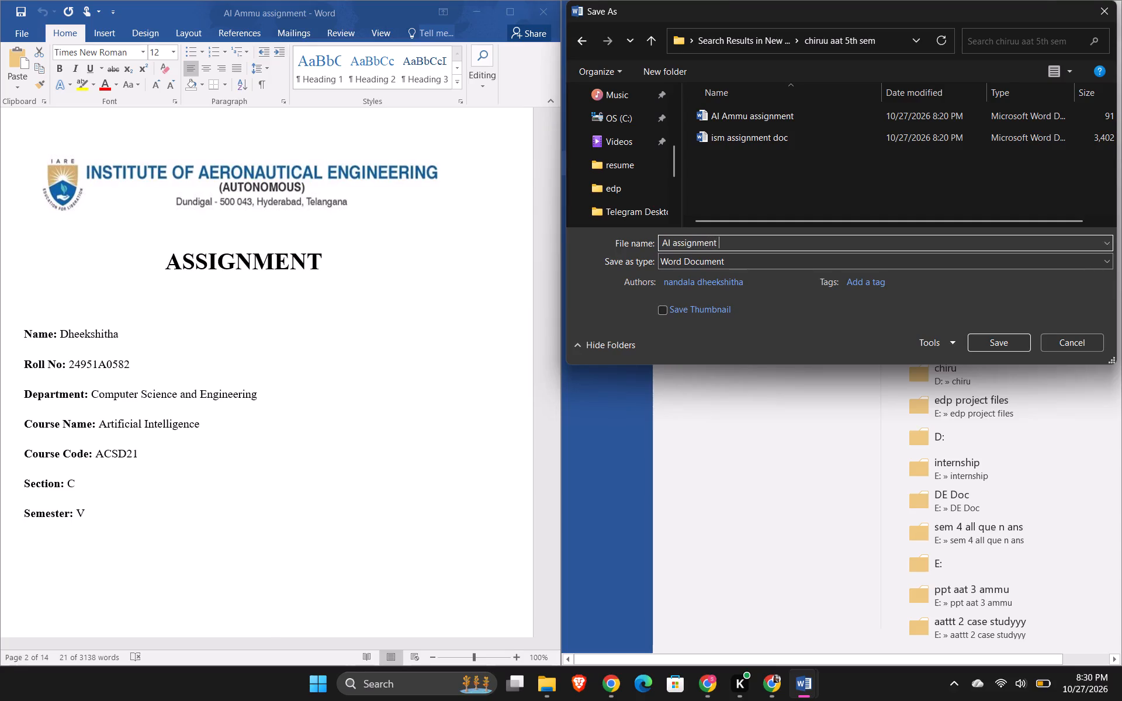
type("doc")
key("space")
key("Return")
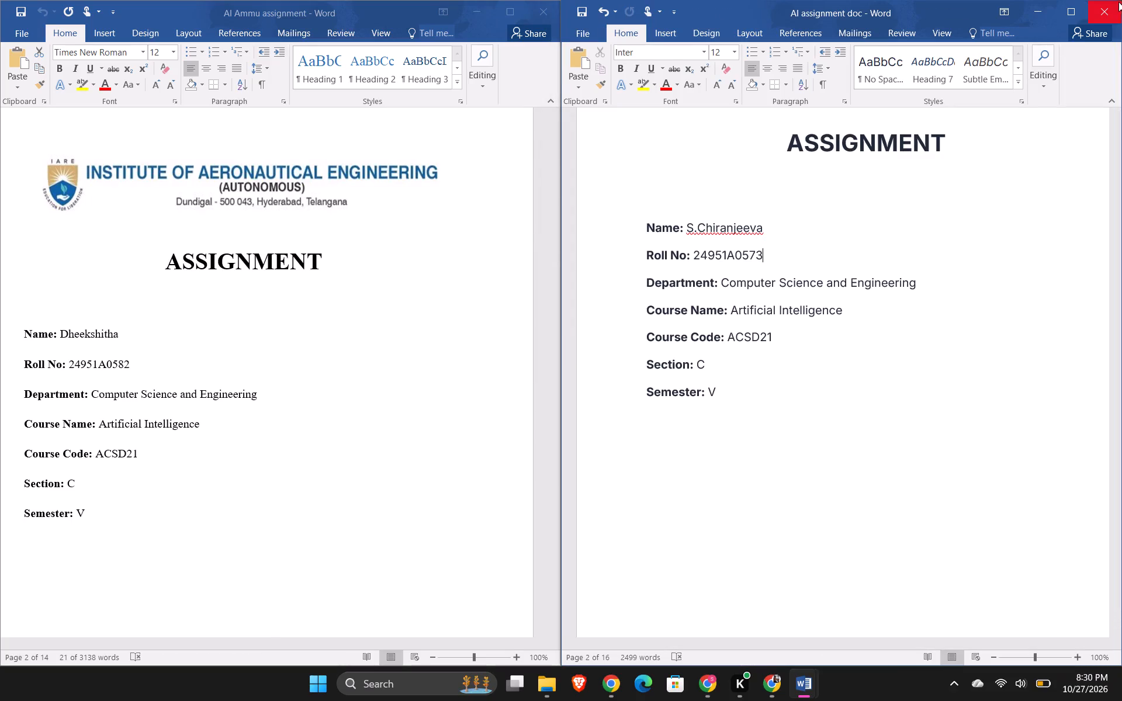
Close the AI assignment doc document and deselect the student details in the AI Ammu assignment.
left_click(1114, 5)
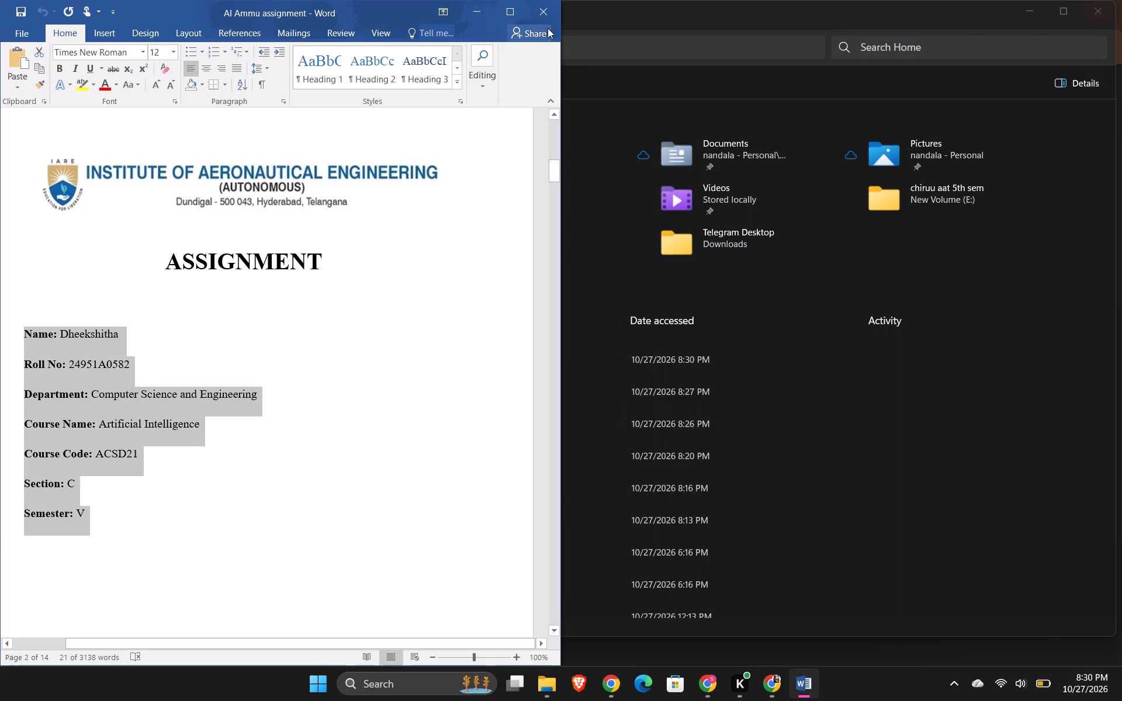
left_click(369, 319)
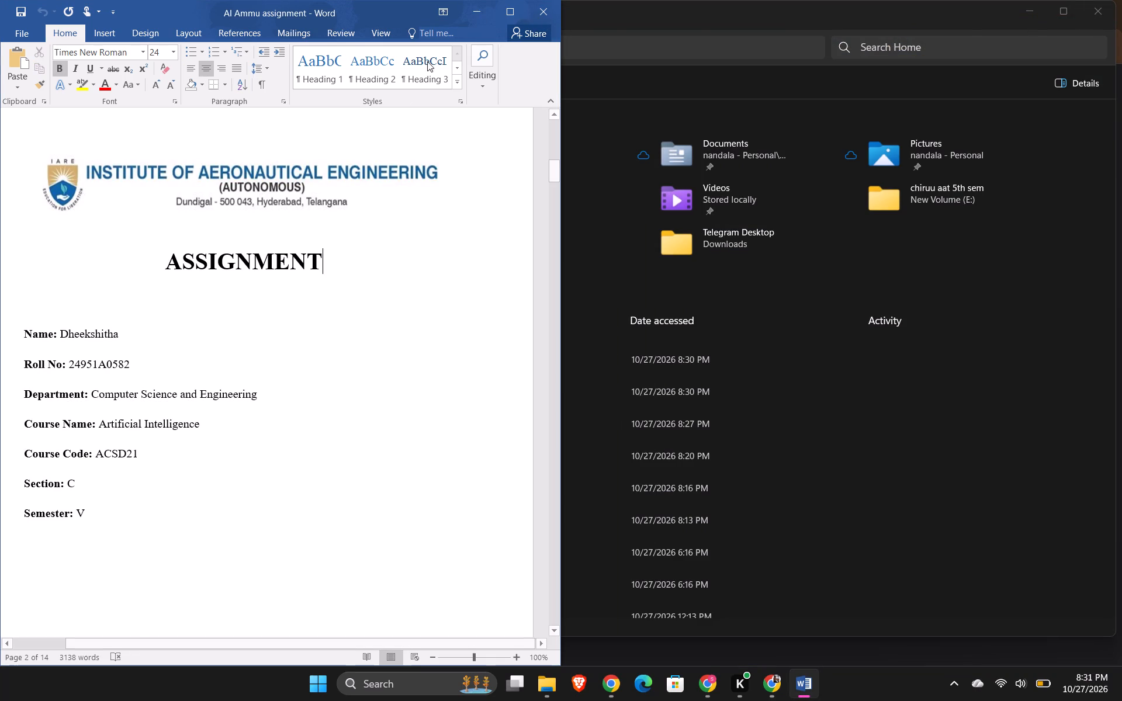
Maximize the AI Ammu assignment document window to fill the screen.
left_click(501, 10)
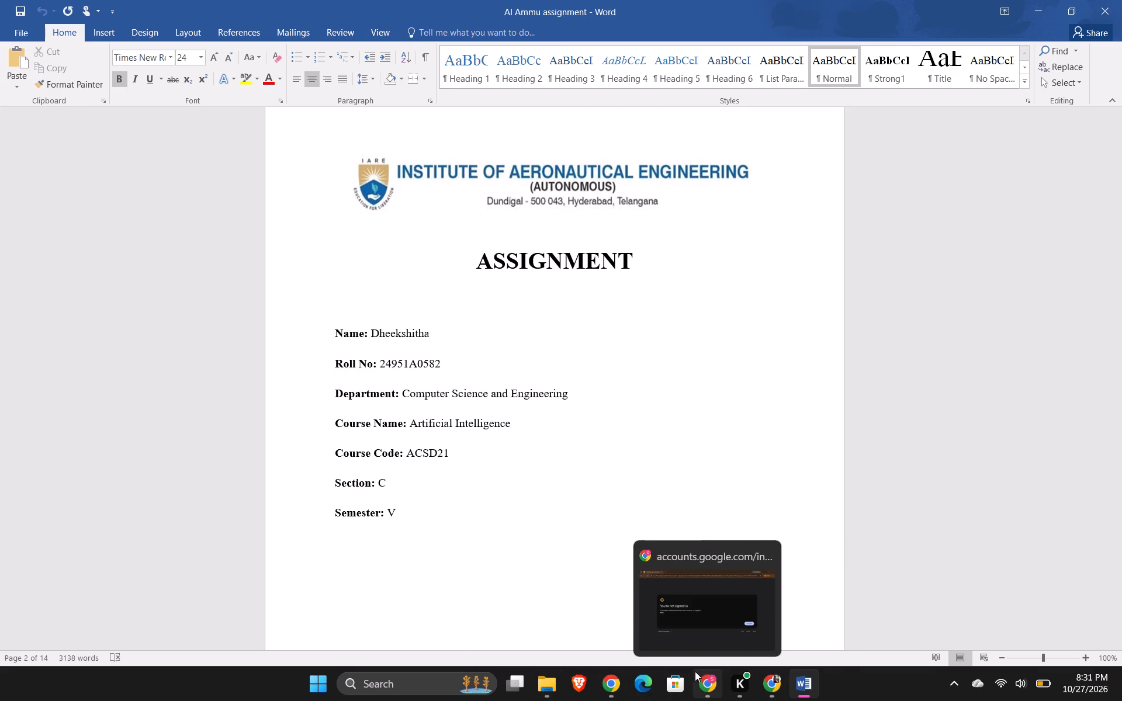
Open the Windows search.
left_click(368, 683)
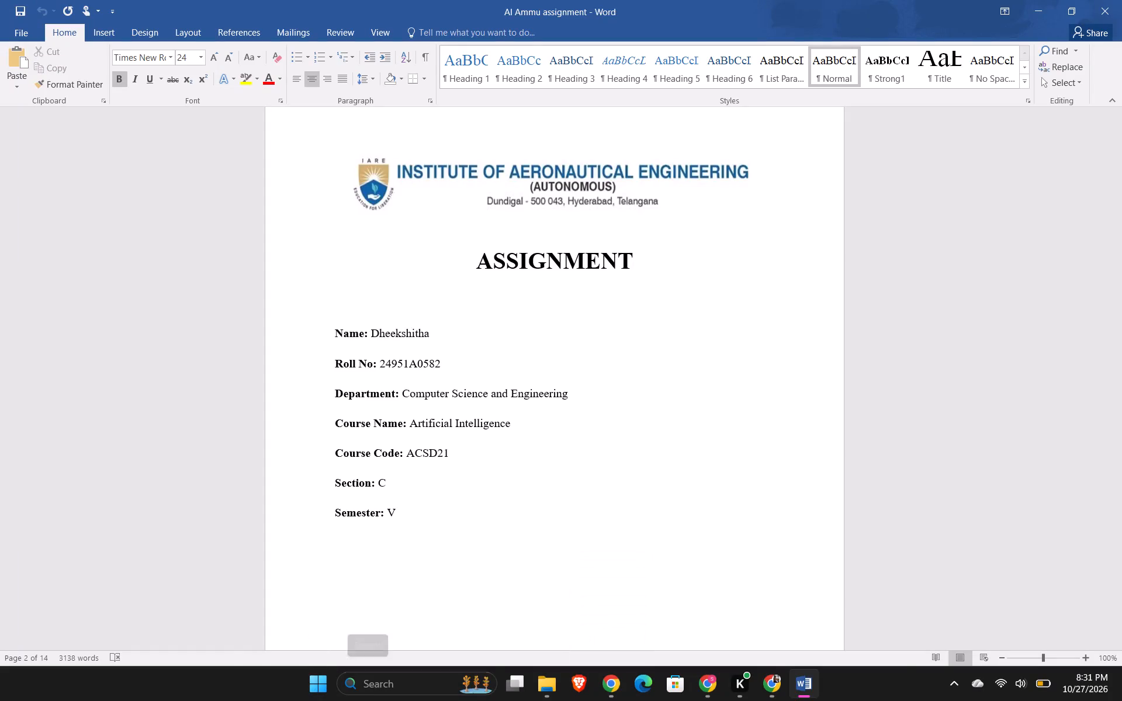
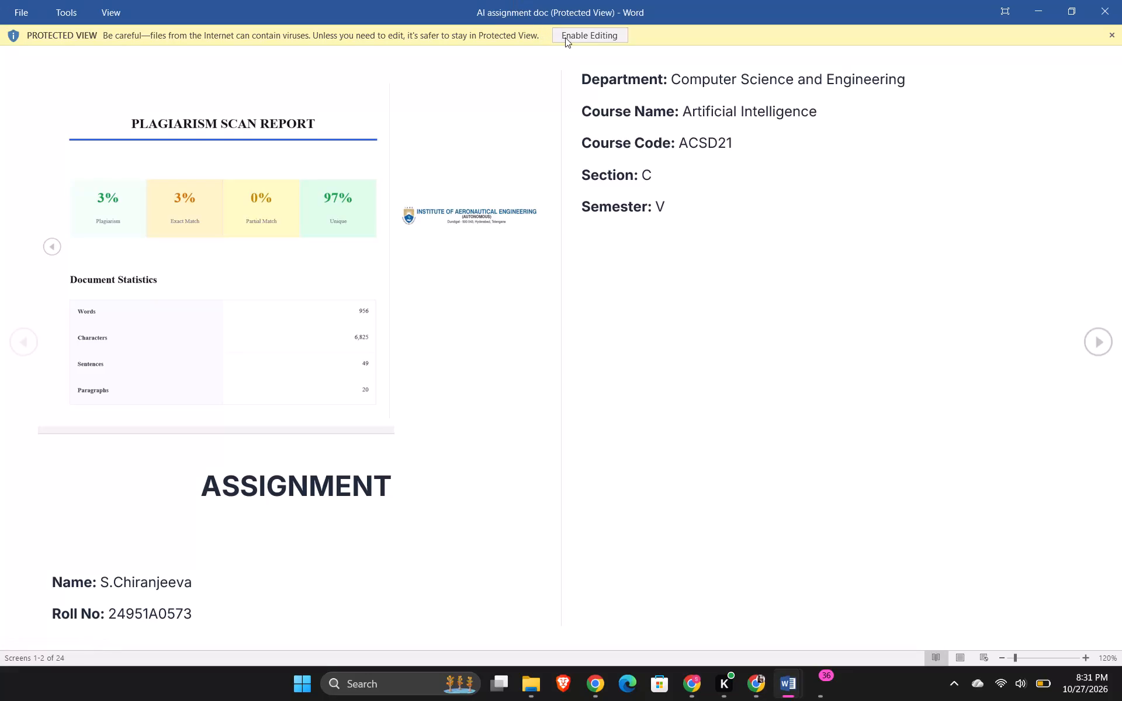
Enable editing in the AI assignment doc, review its pages from the plagiarism report through the student details and answers, and close it.
left_click(566, 37)
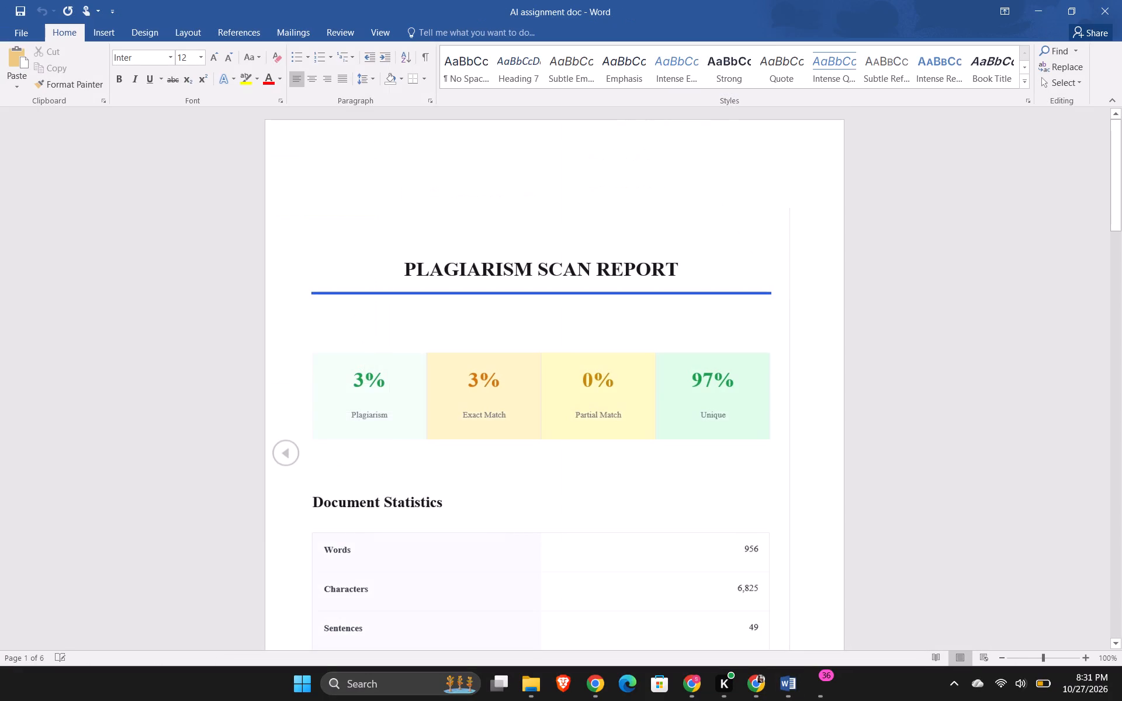
scroll(748, 266, "down", 15)
scroll(748, 266, "down", 15)
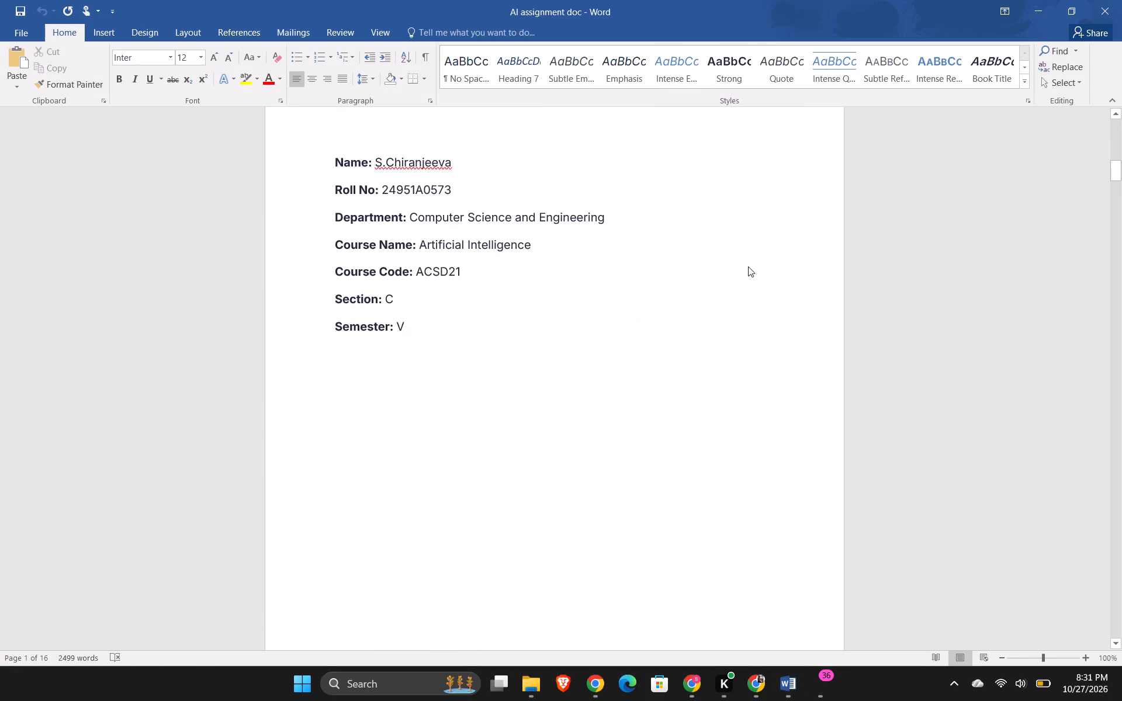
scroll(748, 266, "down", 10)
scroll(748, 266, "down", 20)
scroll(748, 266, "down", 7)
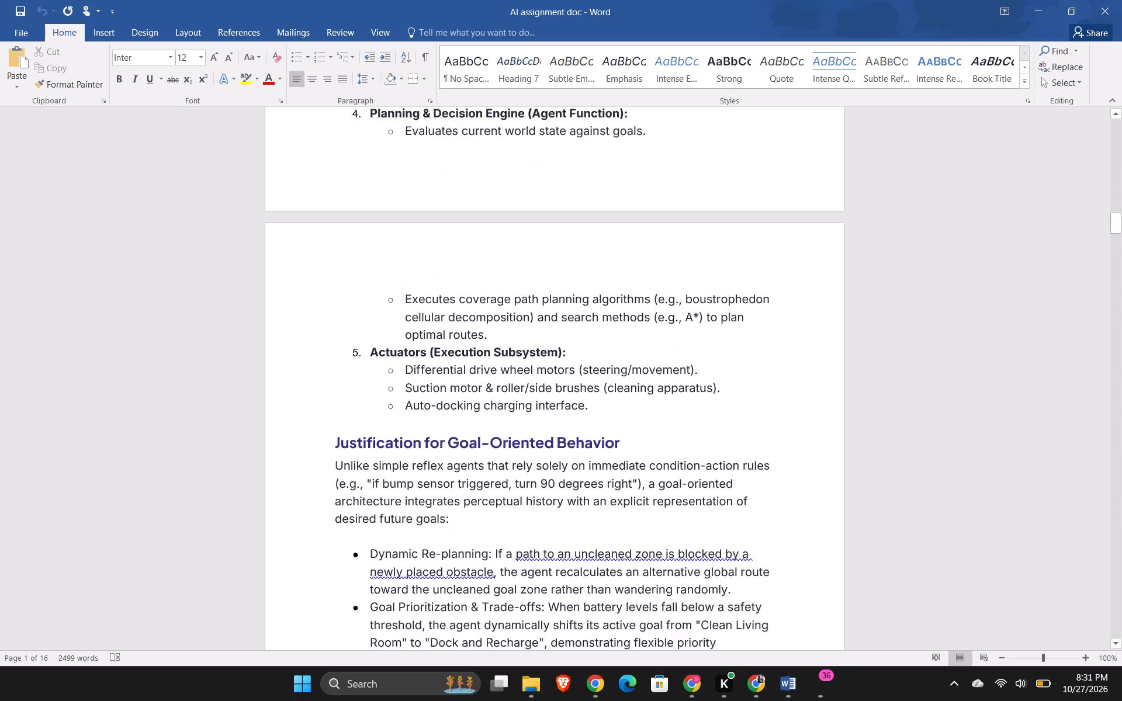
scroll(748, 266, "down", 19)
scroll(748, 266, "down", 18)
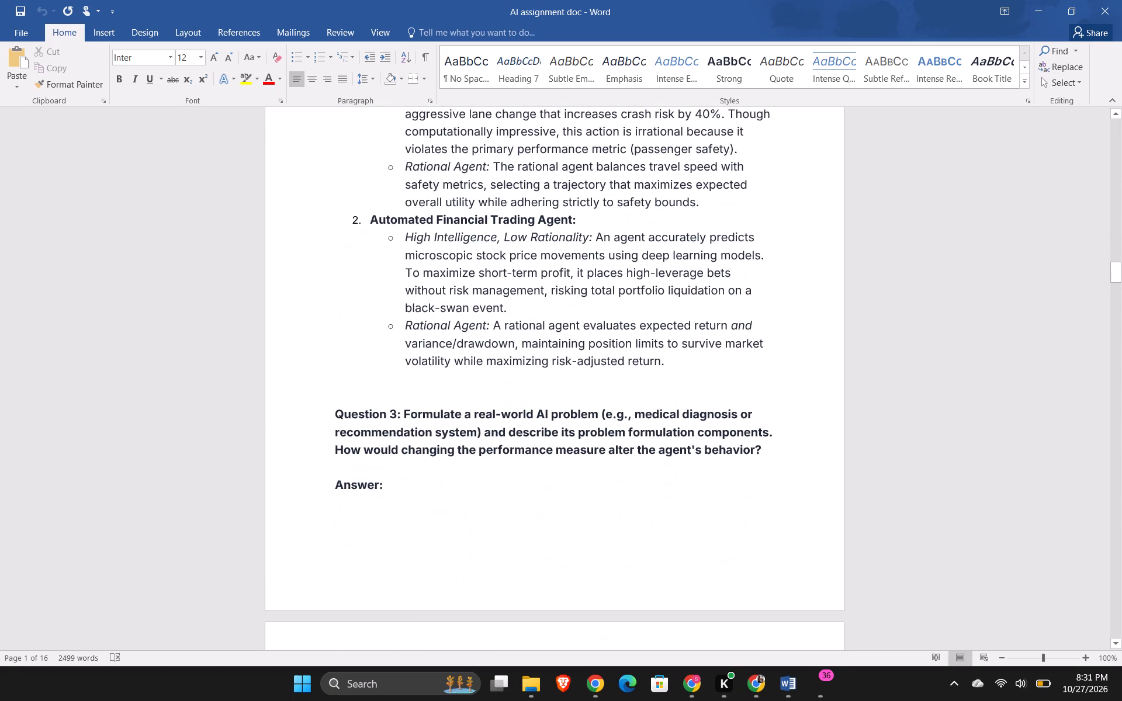
scroll(744, 262, "down", 6)
left_click(1120, 3)
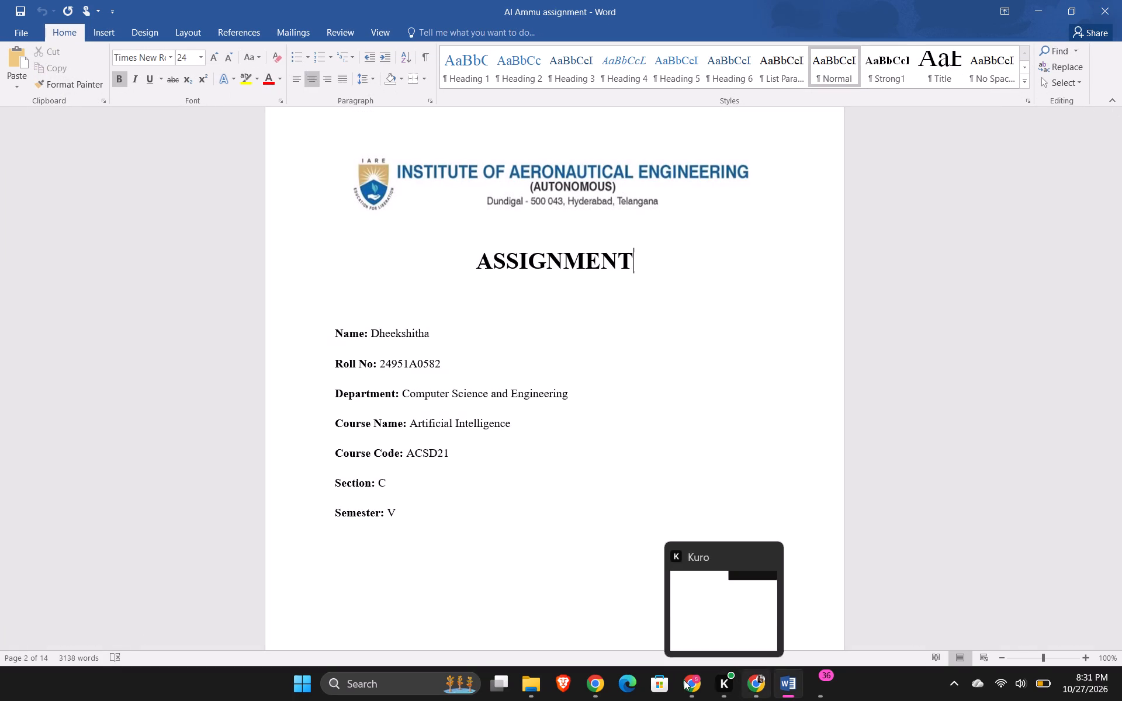
Search the computer for the WhatsApp app by entering wha.
left_click(362, 688)
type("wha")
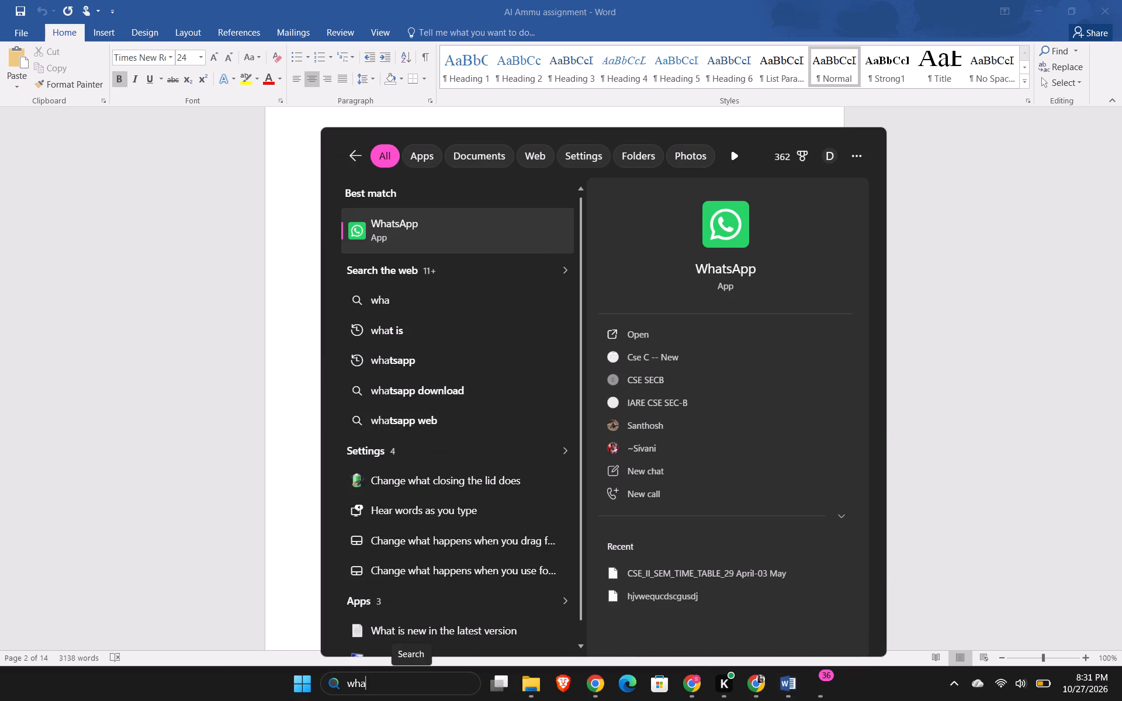